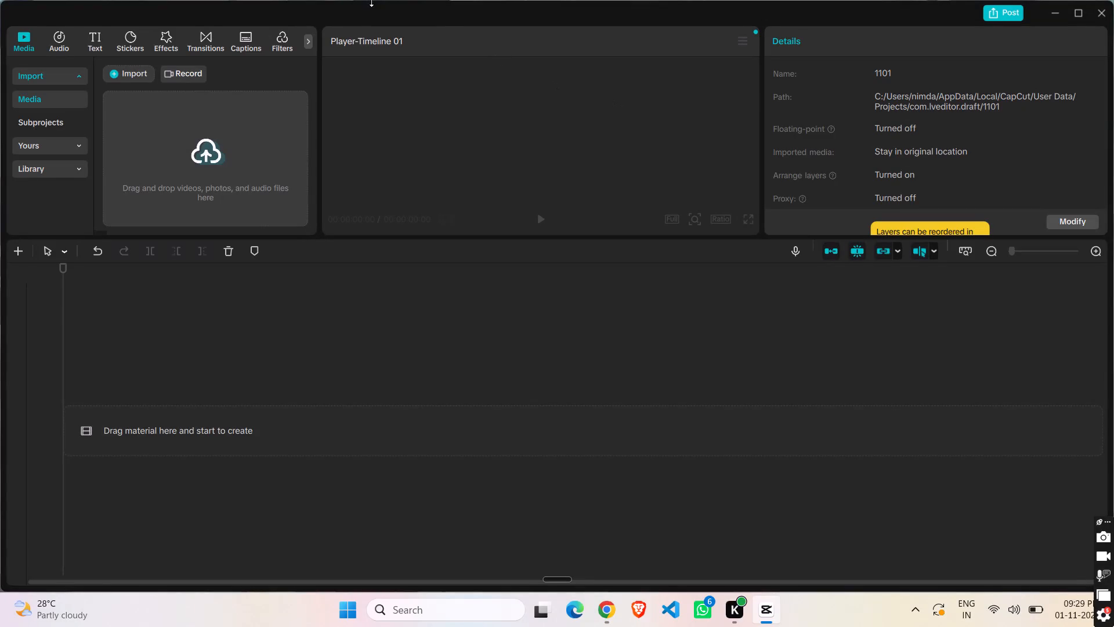
Import today's white mouse video from the device's Downloads folder and add it to the timeline.
{"action": "left_click", "coordinate": [219, 145]}
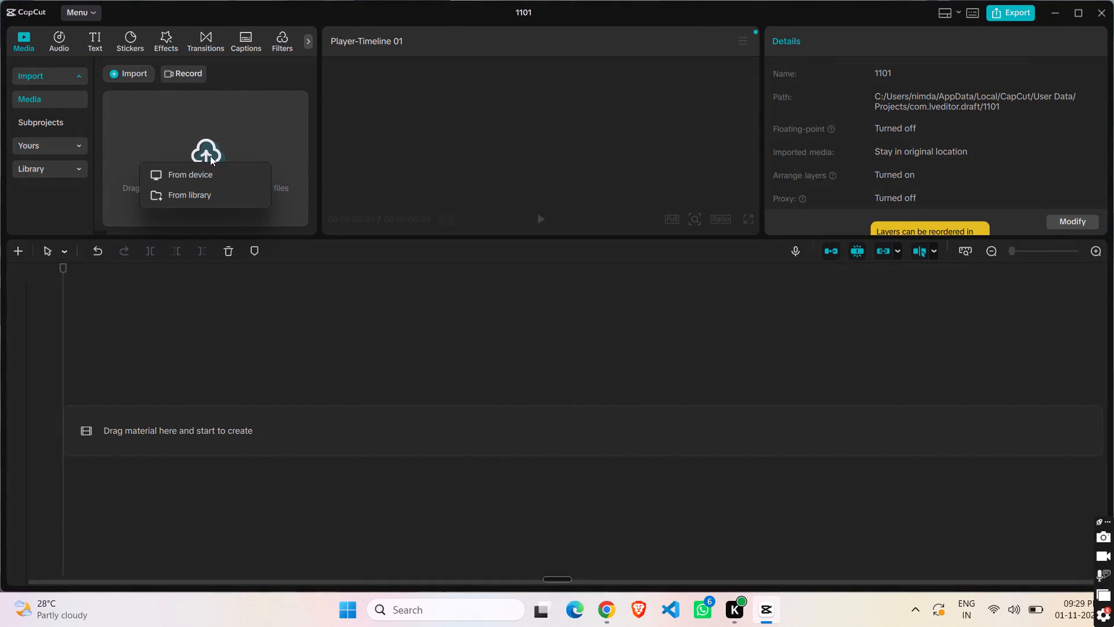
{"action": "left_click", "coordinate": [196, 170]}
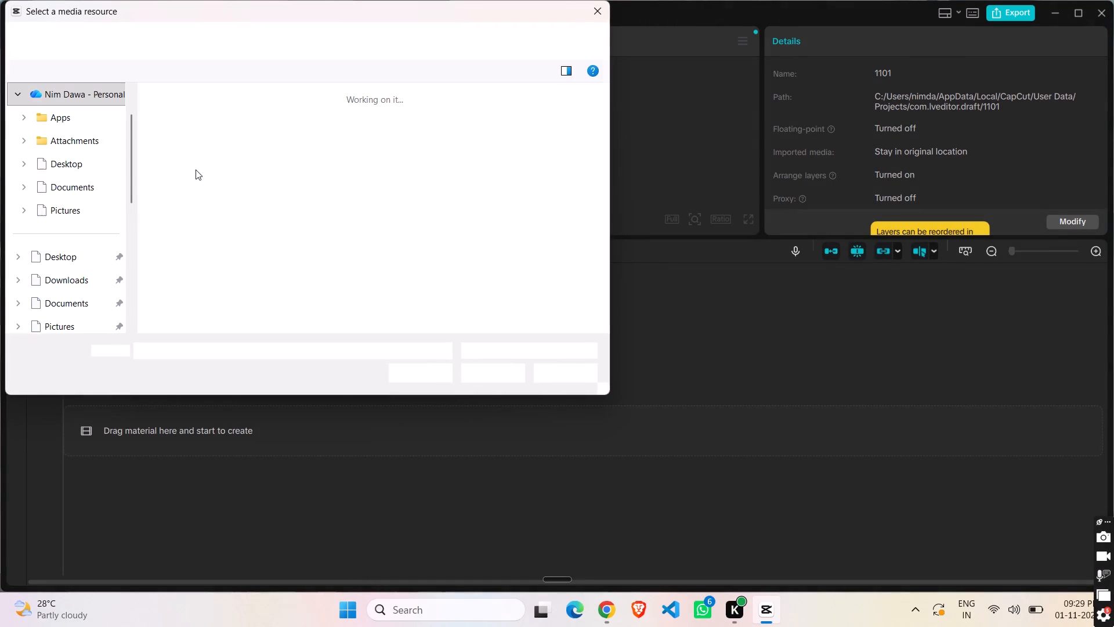
{"action": "left_click", "coordinate": [204, 130]}
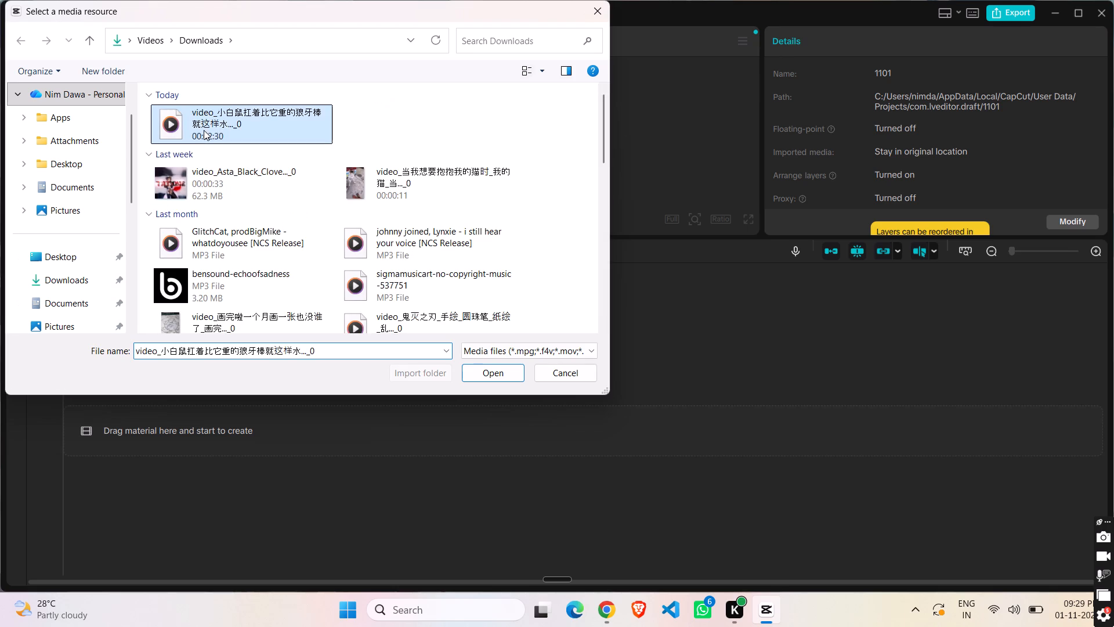
{"action": "left_click", "coordinate": [480, 373]}
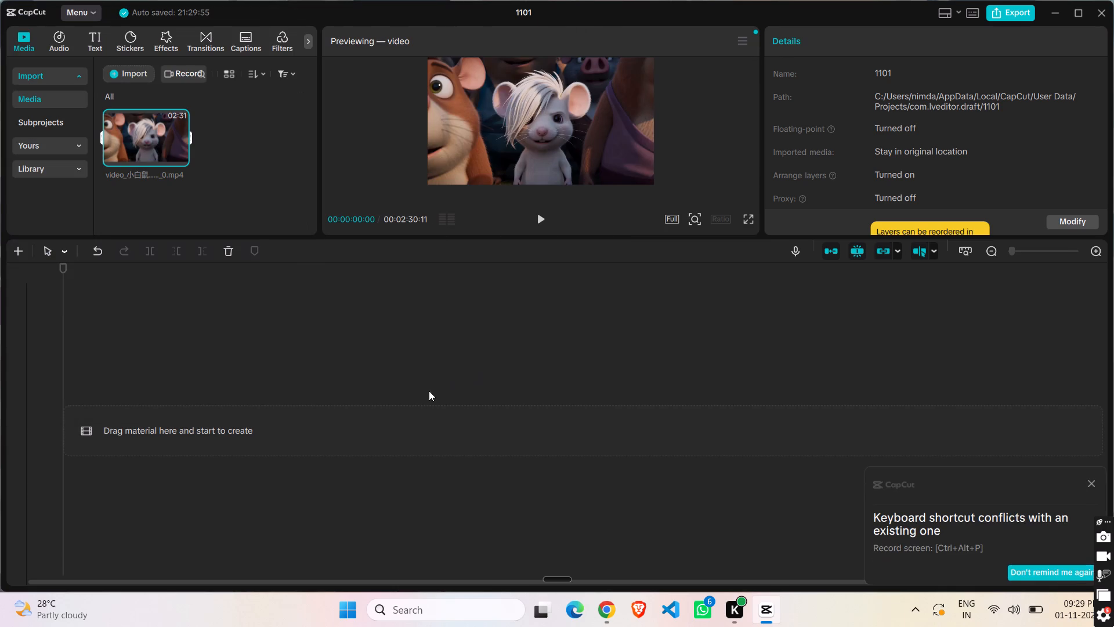
{"action": "left_click", "coordinate": [181, 158]}
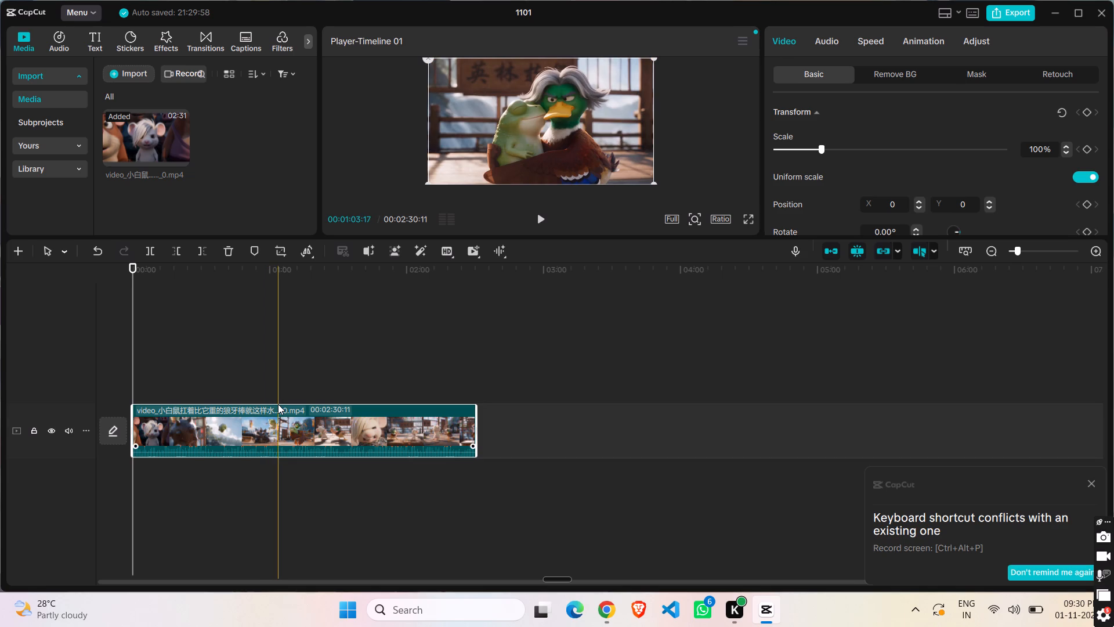
Trim the video clip at 00:01:04:11, deleting everything after that point.
{"action": "left_click", "coordinate": [279, 372]}
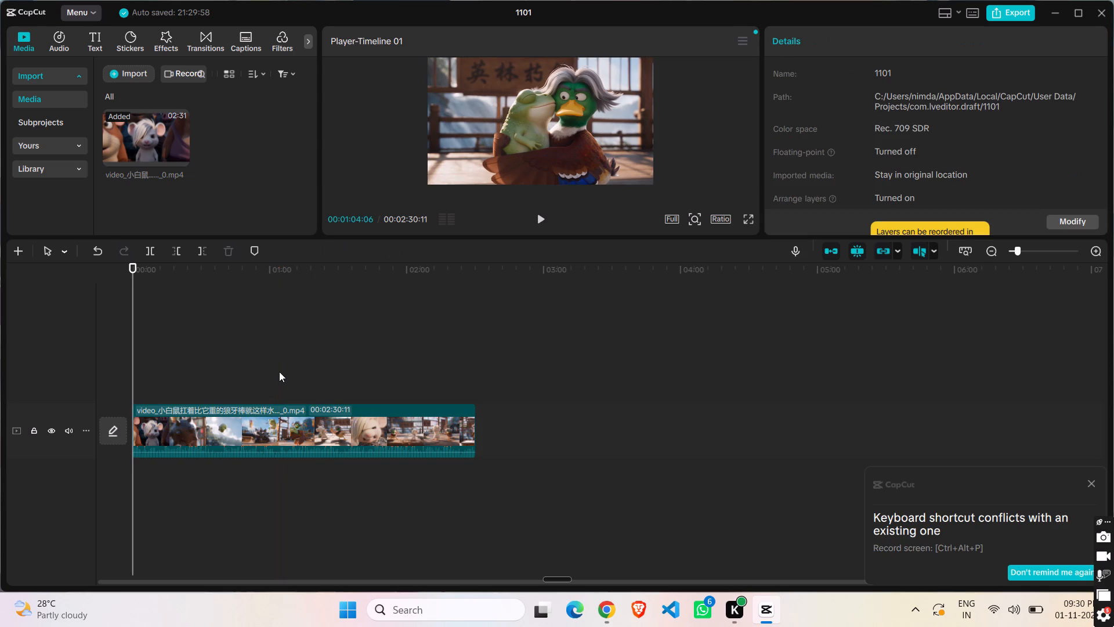
{"action": "left_click", "coordinate": [279, 372]}
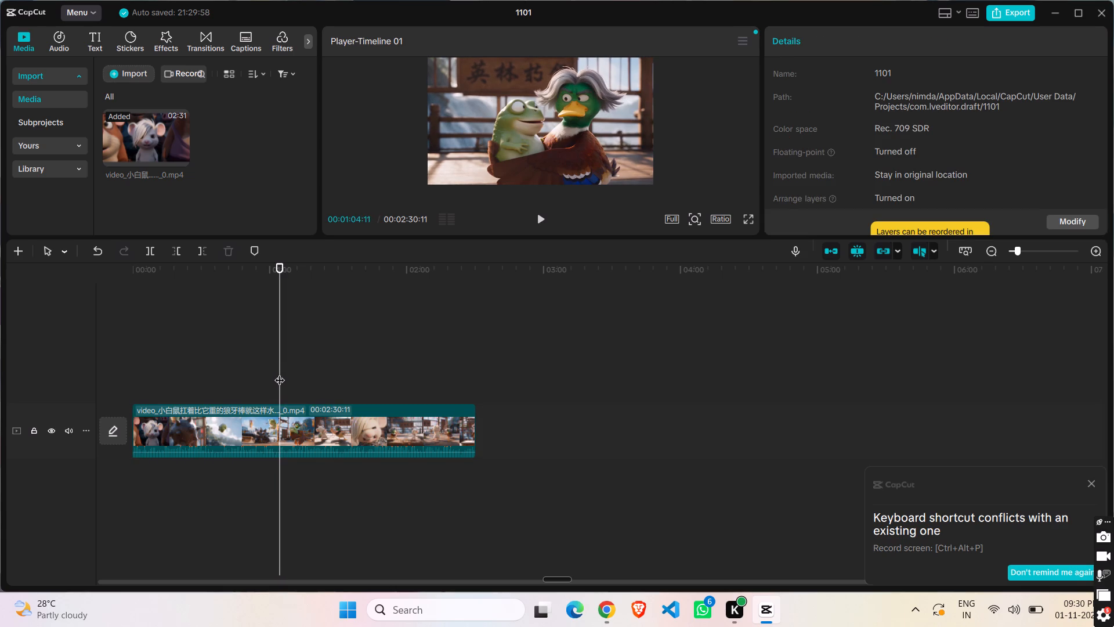
{"action": "left_click", "coordinate": [199, 253]}
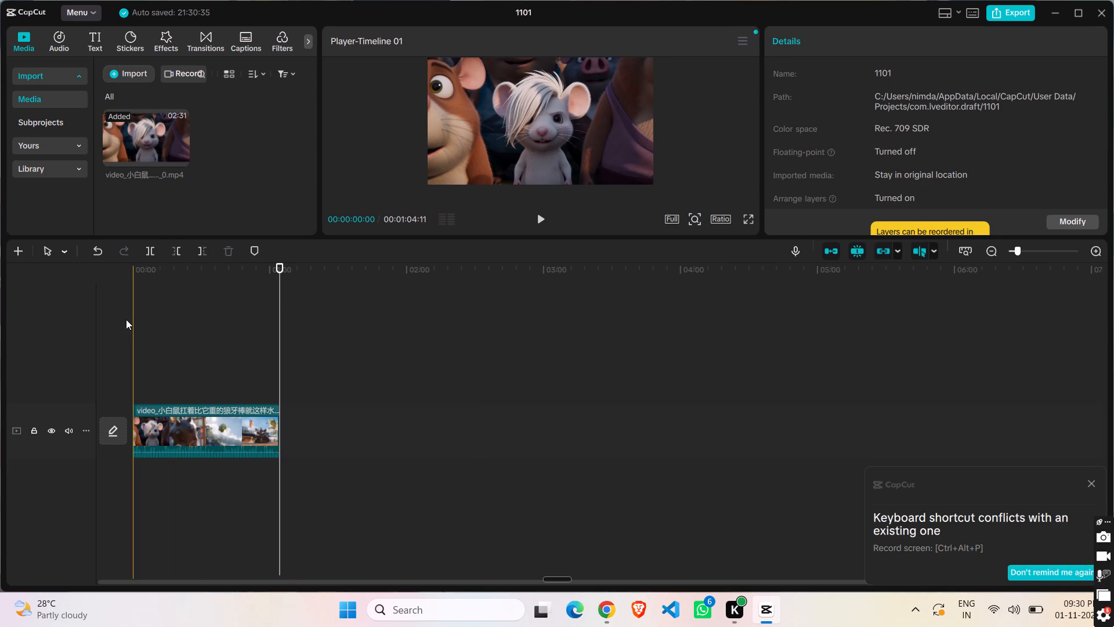
Play back the opening seconds of the trimmed clip from the start to review it.
{"action": "left_click", "coordinate": [126, 319]}
{"action": "left_click", "coordinate": [139, 323]}
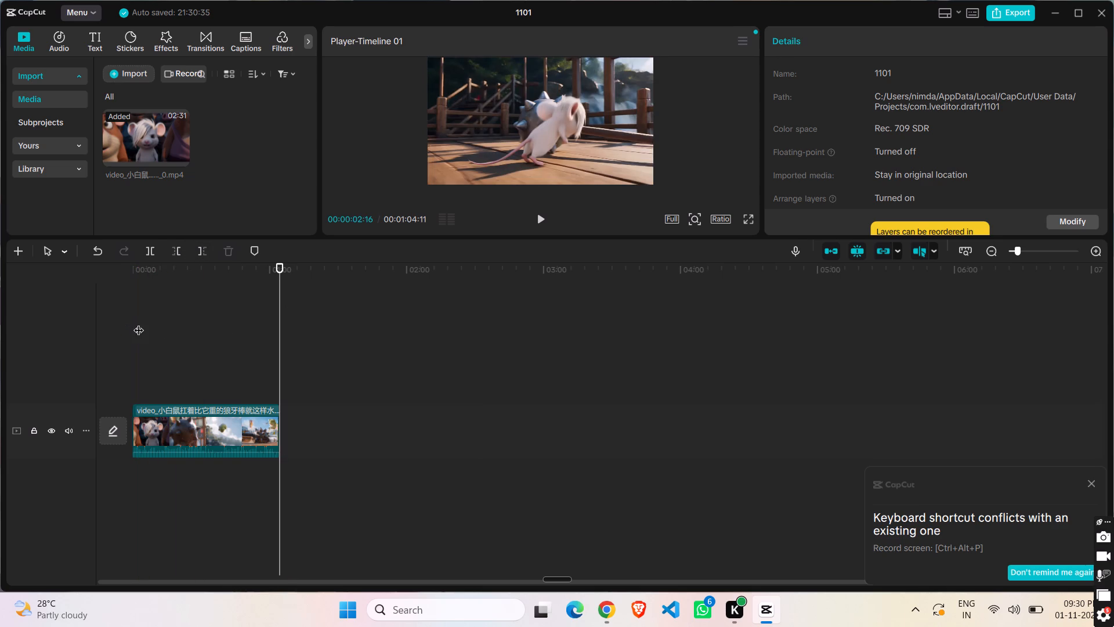
{"action": "left_click", "coordinate": [538, 221]}
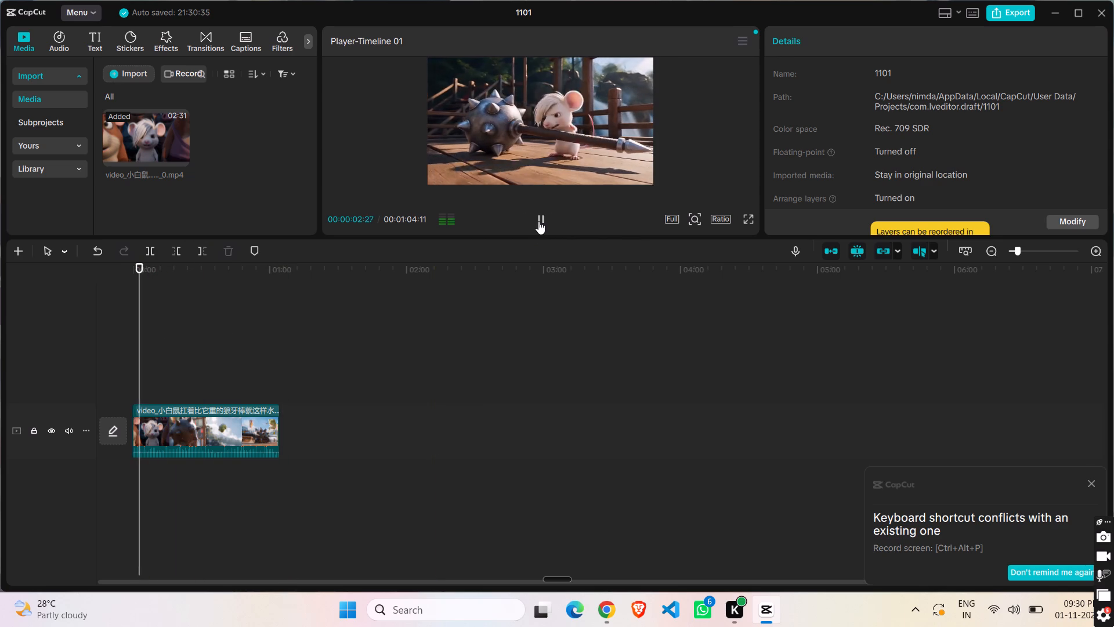
{"action": "scroll", "coordinate": [386, 399], "scroll_direction": "down", "scroll_amount": 1}
{"action": "scroll", "coordinate": [386, 399], "scroll_direction": "up", "scroll_amount": 10, "text": "ctrl"}
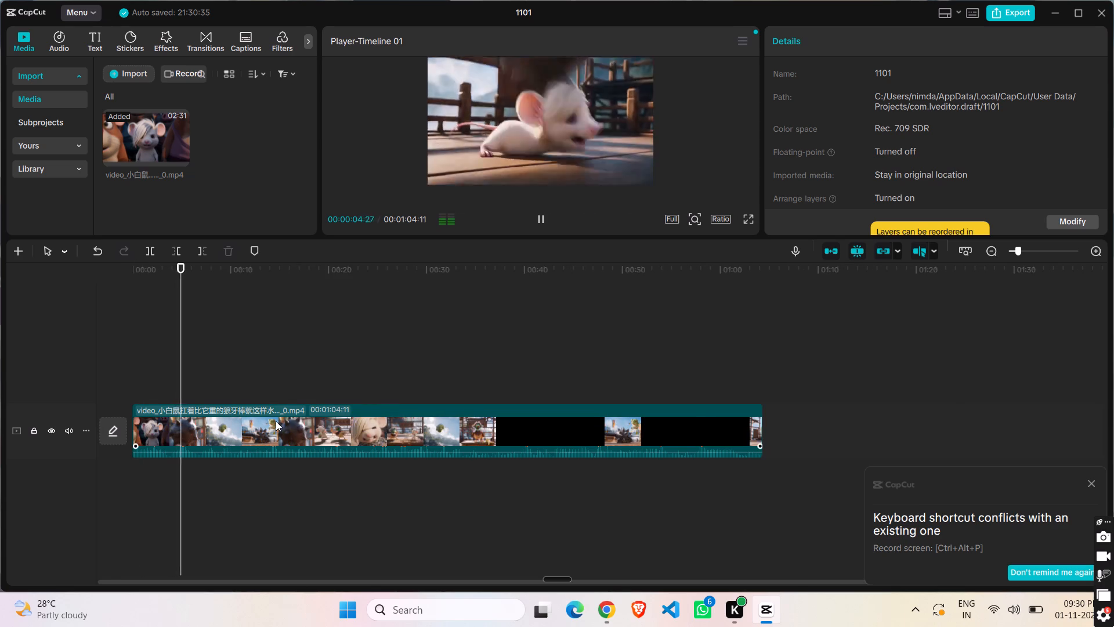
{"action": "scroll", "coordinate": [276, 421], "scroll_direction": "up", "scroll_amount": 2, "text": "ctrl"}
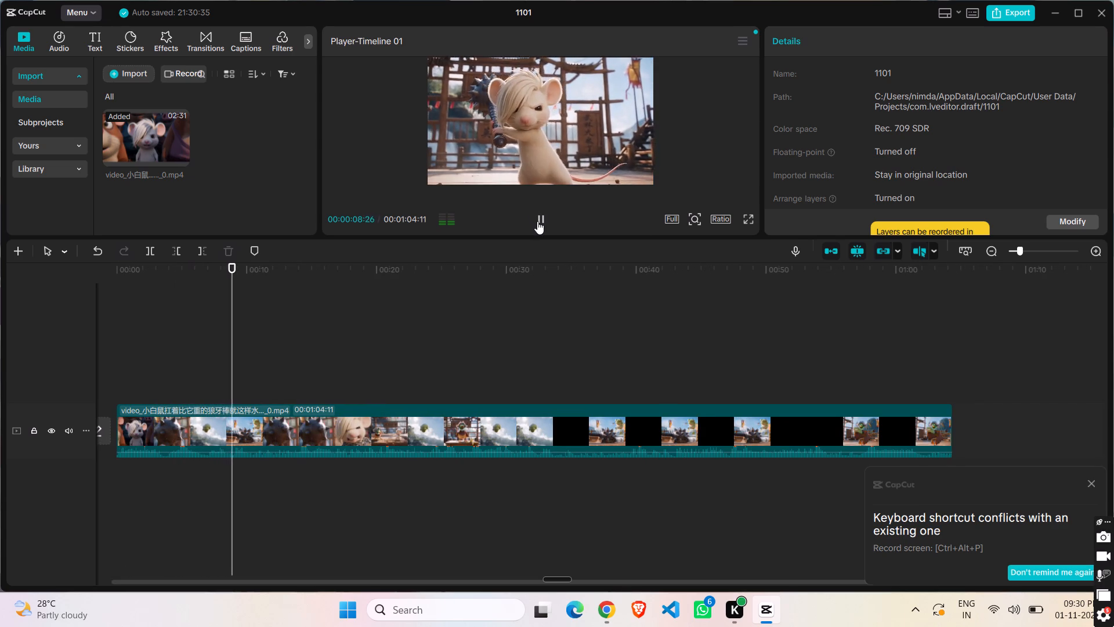
{"action": "left_click_drag", "start_coordinate": [249, 322], "coordinate": [140, 316]}
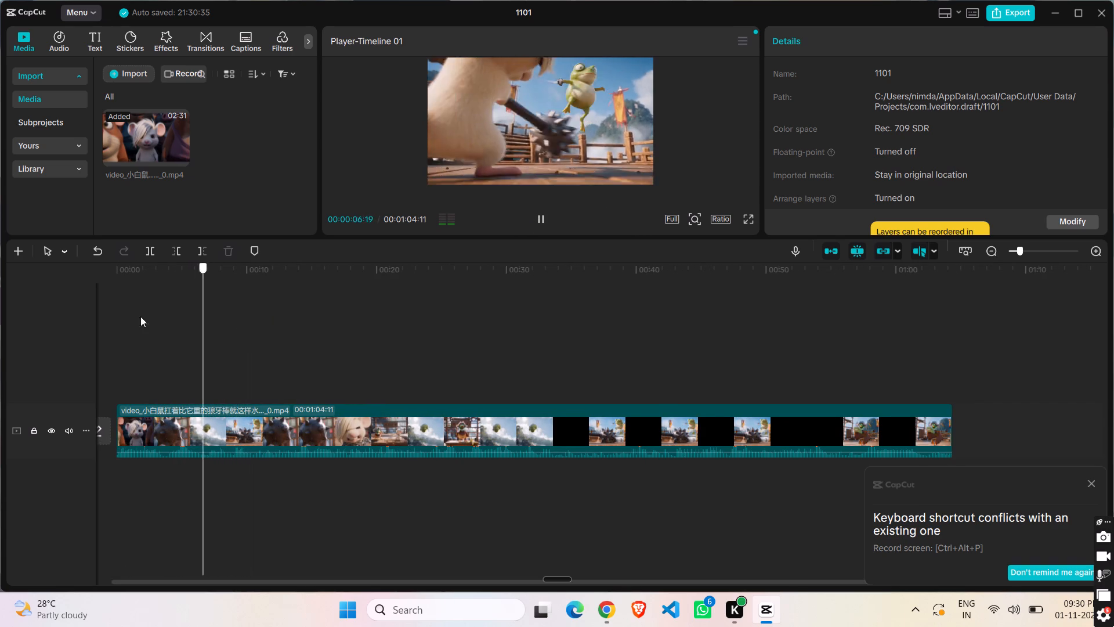
{"action": "left_click_drag", "start_coordinate": [140, 316], "coordinate": [83, 301]}
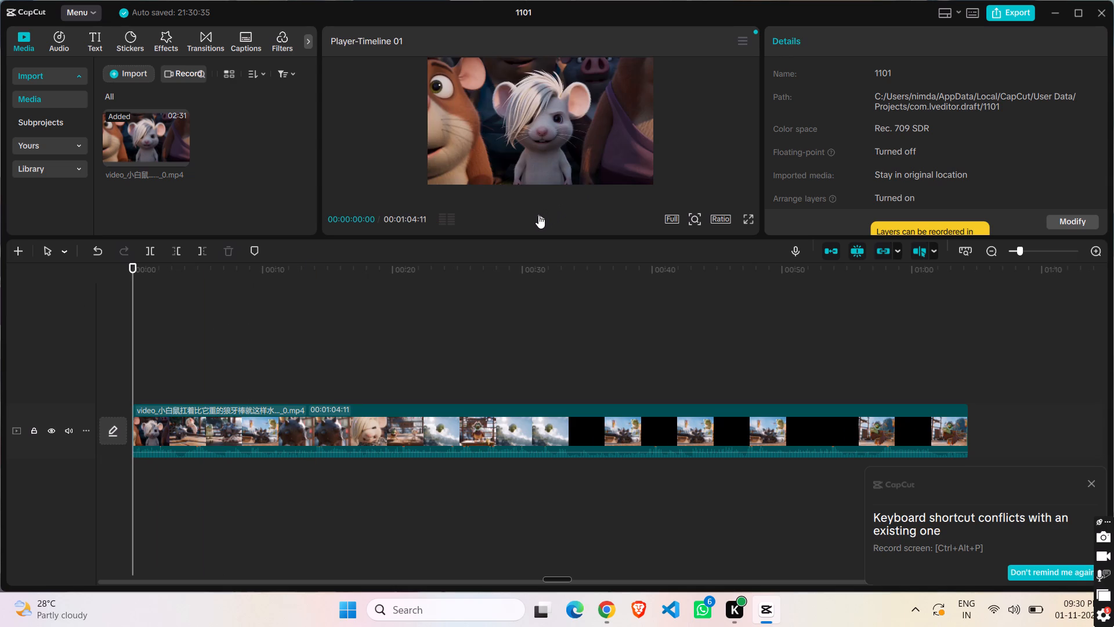
{"action": "left_click", "coordinate": [538, 215]}
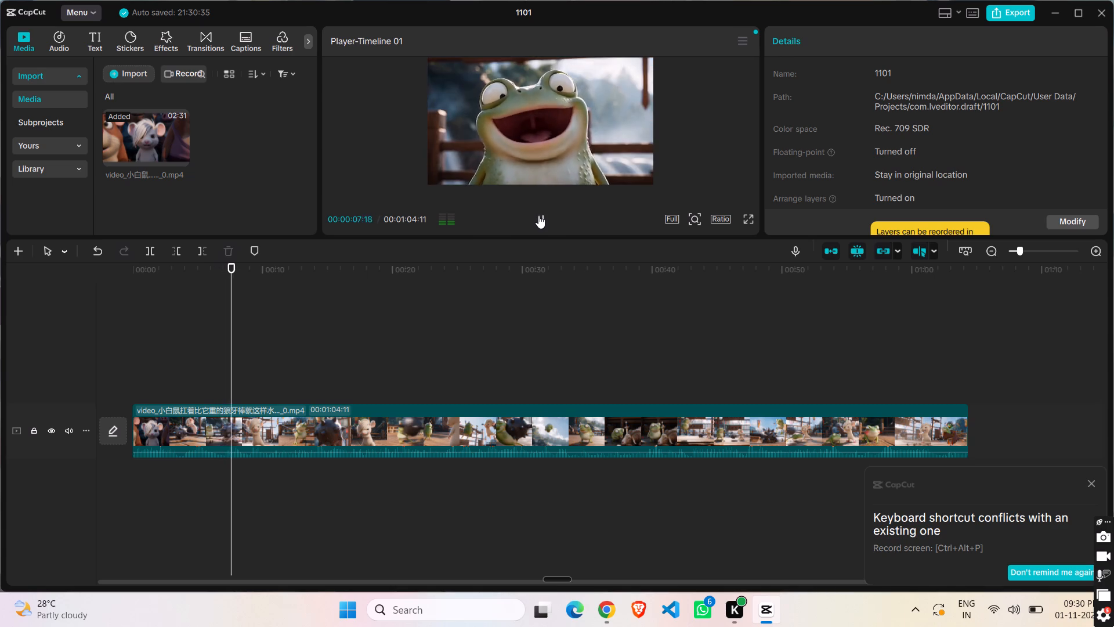
{"action": "left_click", "coordinate": [538, 215]}
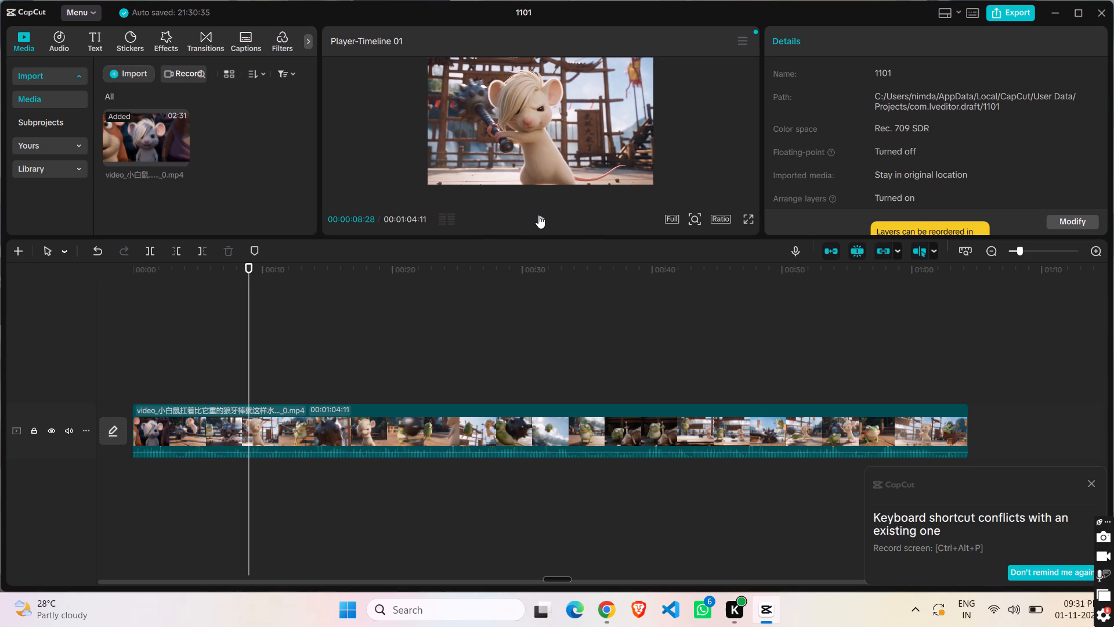
Switch to Chrome and open the rednote profile of the mouse video's creator.
{"action": "left_click", "coordinate": [599, 610]}
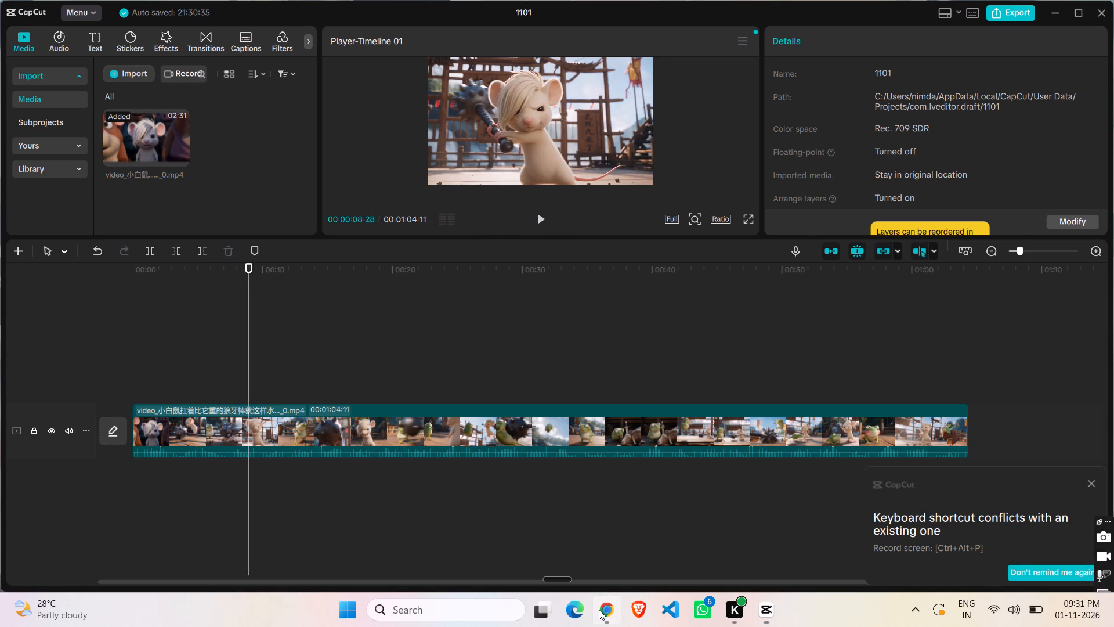
{"action": "left_click", "coordinate": [109, 0]}
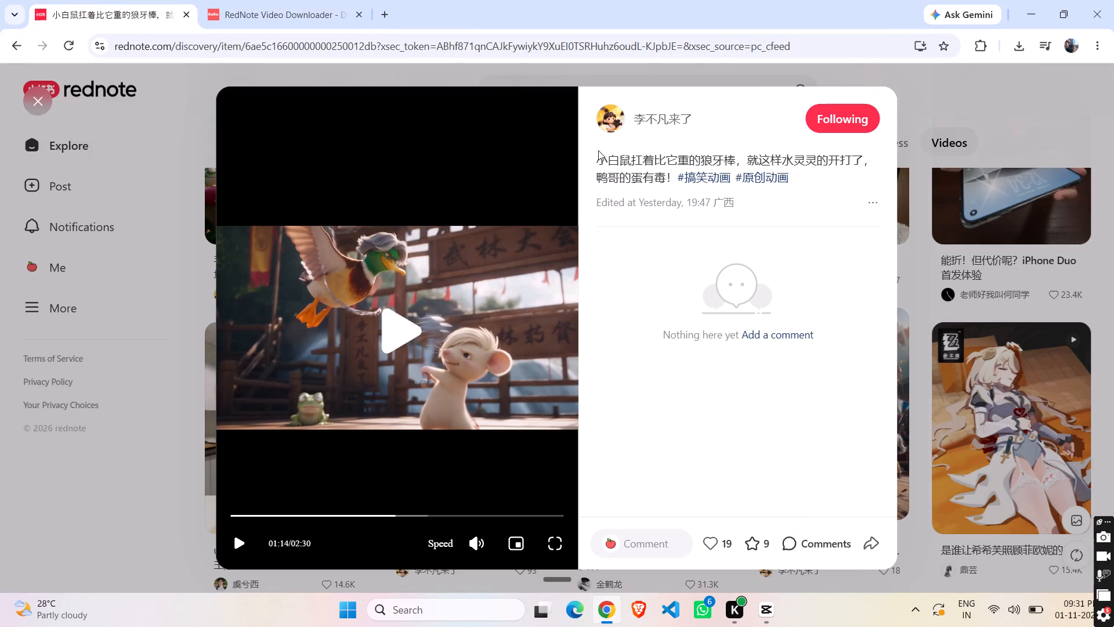
{"action": "left_click", "coordinate": [828, 111]}
{"action": "left_click", "coordinate": [642, 121]}
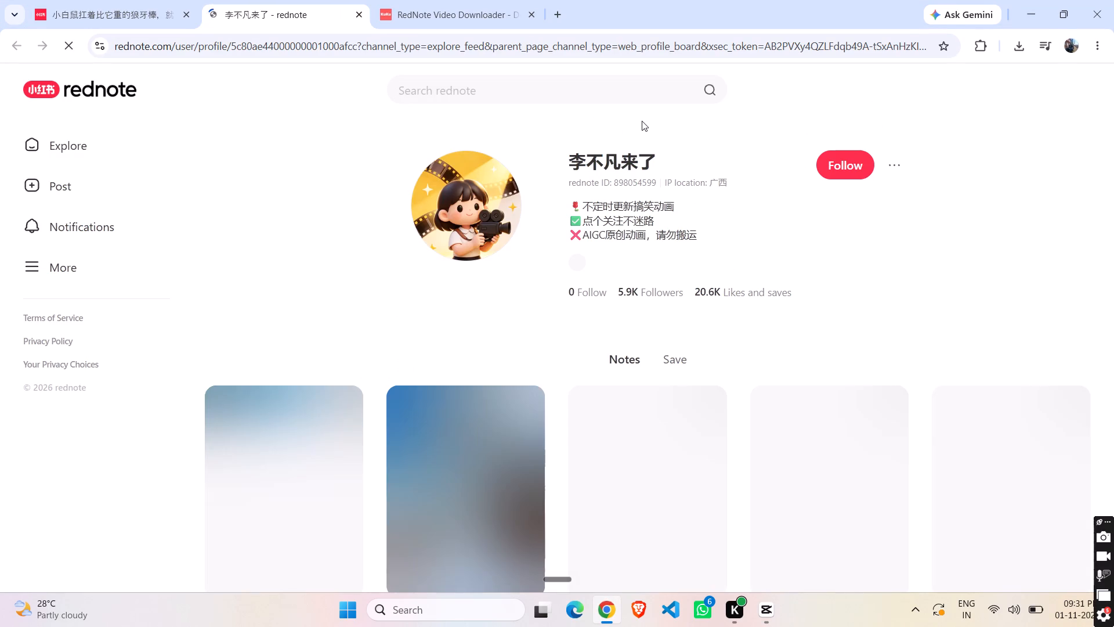
{"action": "scroll", "coordinate": [533, 179], "scroll_direction": "down", "scroll_amount": 1}
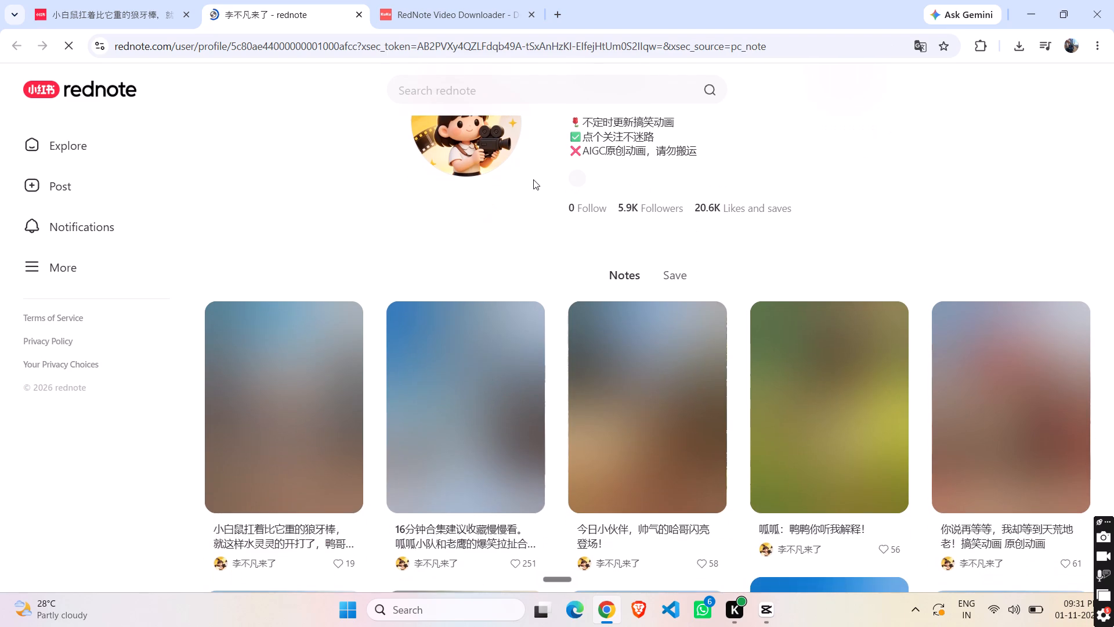
{"action": "scroll", "coordinate": [471, 208], "scroll_direction": "down", "scroll_amount": 1}
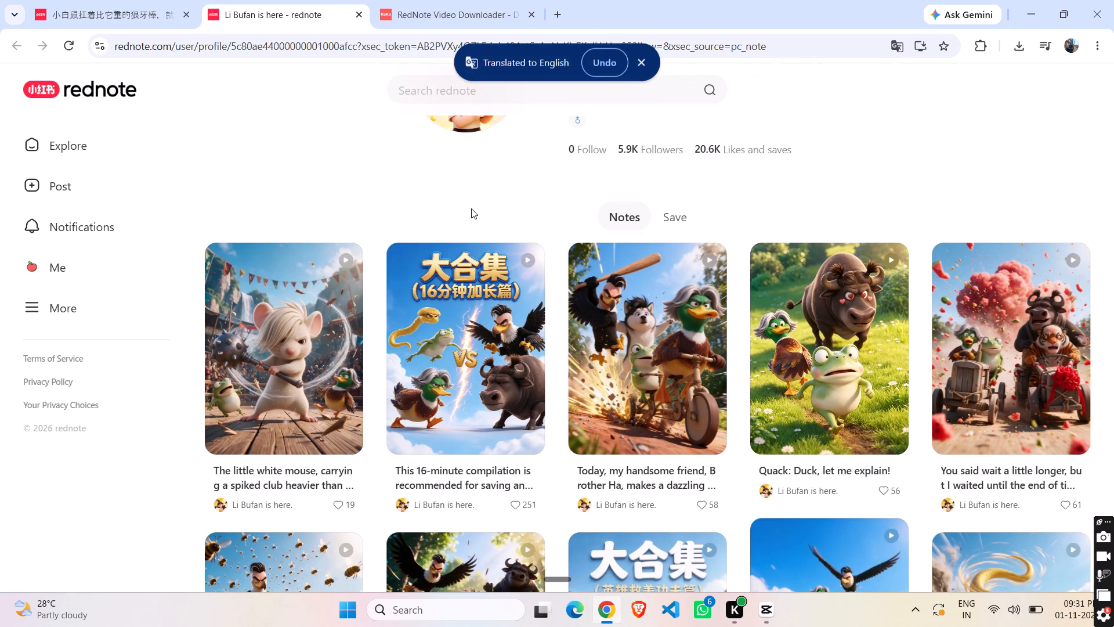
{"action": "scroll", "coordinate": [471, 208], "scroll_direction": "down", "scroll_amount": 1}
{"action": "scroll", "coordinate": [847, 221], "scroll_direction": "down", "scroll_amount": 1}
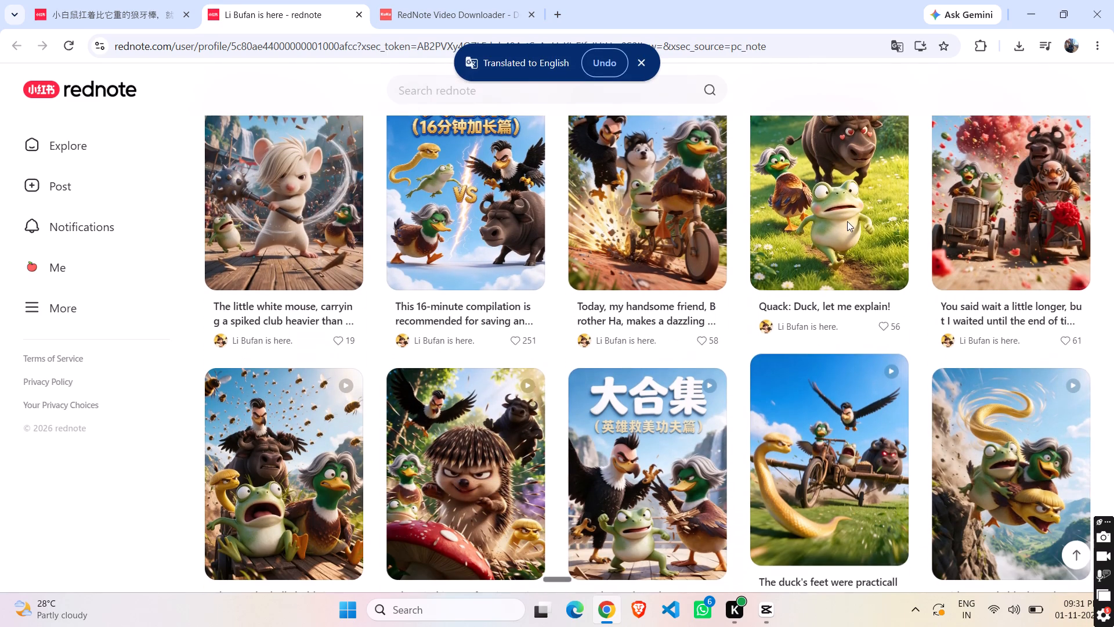
{"action": "scroll", "coordinate": [847, 221], "scroll_direction": "down", "scroll_amount": 6}
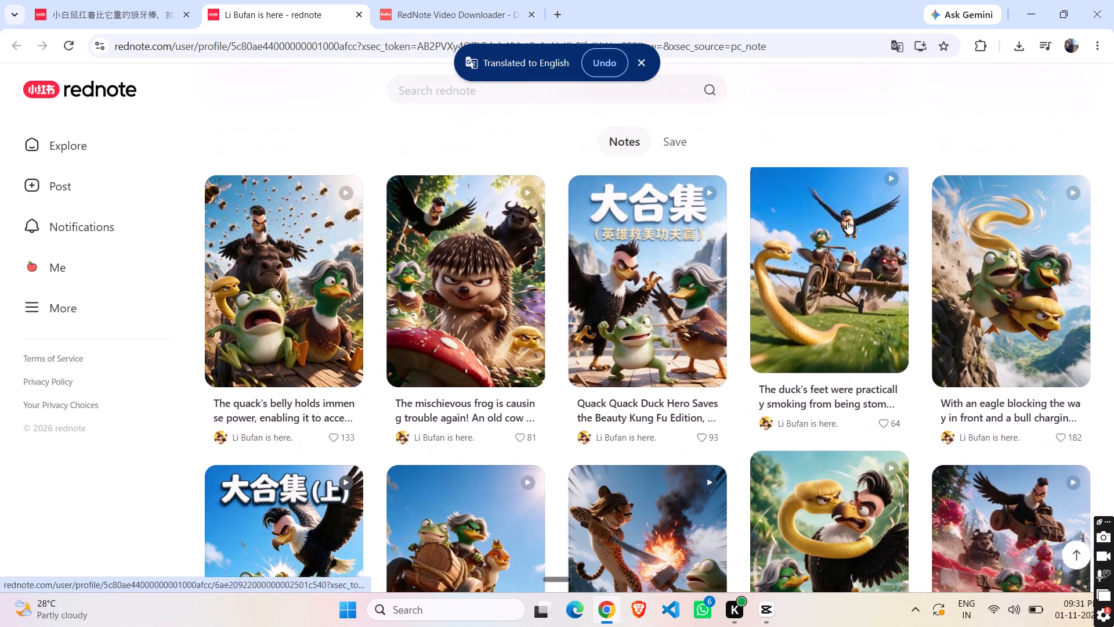
{"action": "scroll", "coordinate": [847, 221], "scroll_direction": "down", "scroll_amount": 2}
{"action": "scroll", "coordinate": [847, 221], "scroll_direction": "right", "scroll_amount": 1}
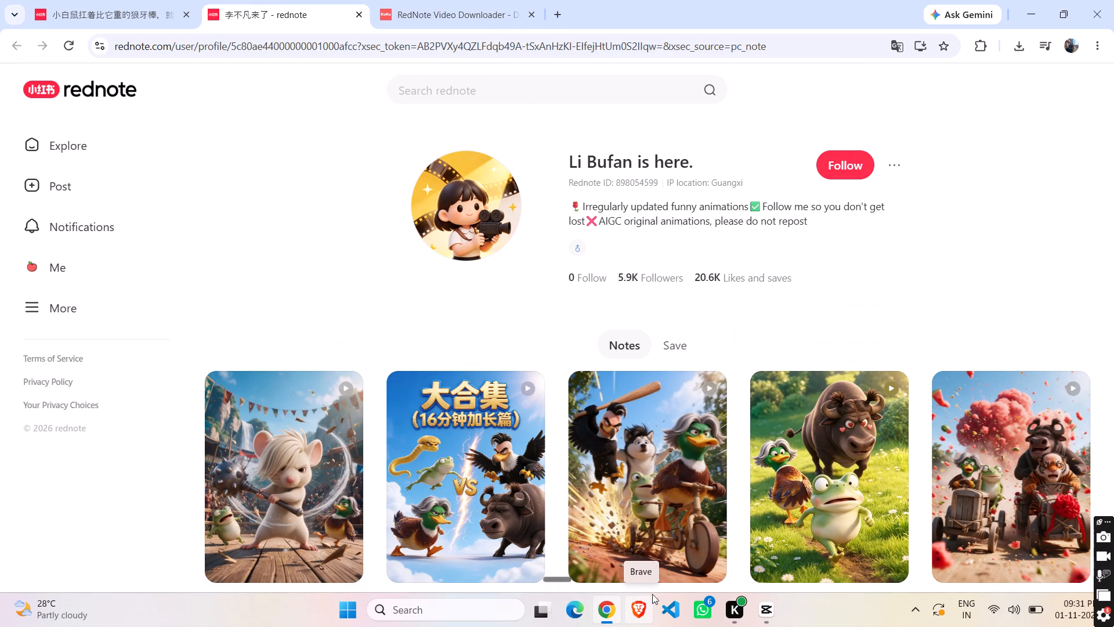
Switch back to CapCut and add a default text clip to the timeline at about 00:00:08:28.
{"action": "left_click", "coordinate": [769, 605]}
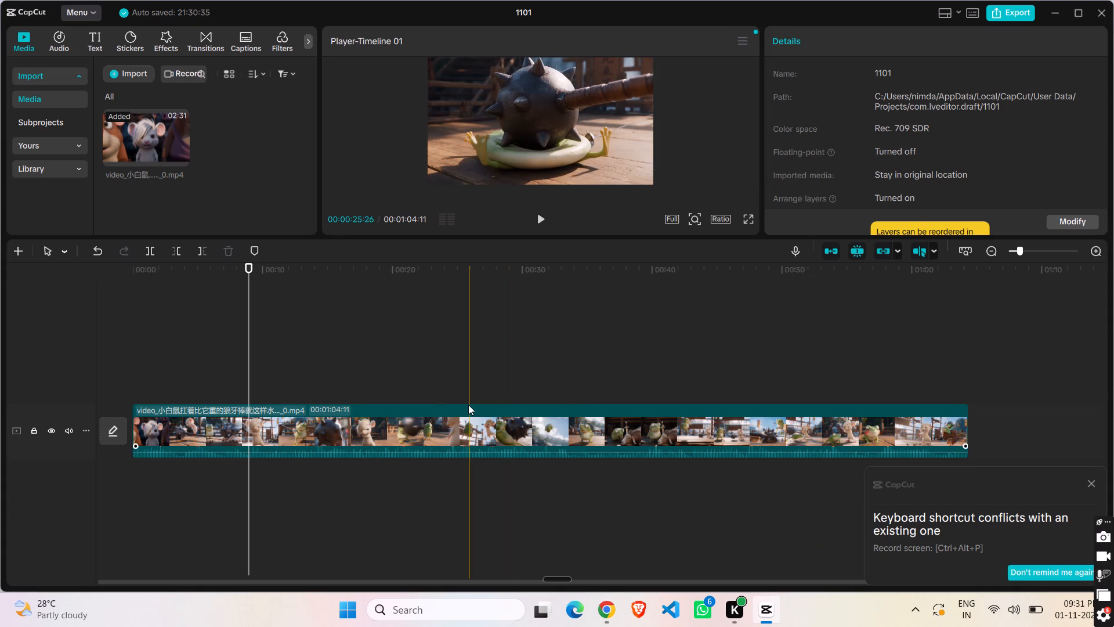
{"action": "left_click", "coordinate": [100, 38]}
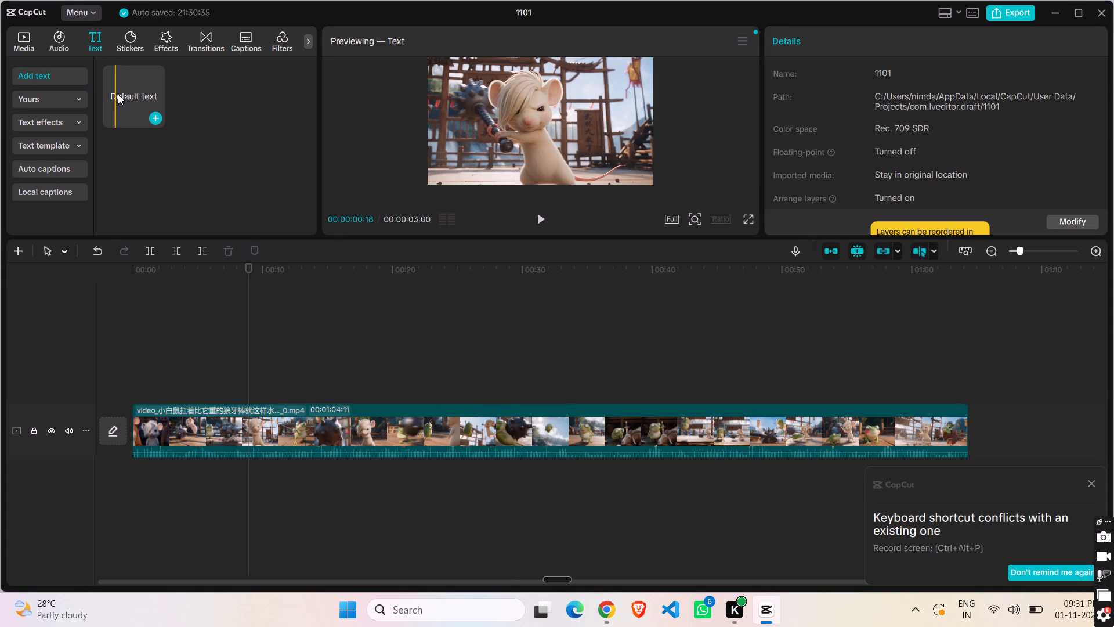
{"action": "left_click", "coordinate": [152, 116]}
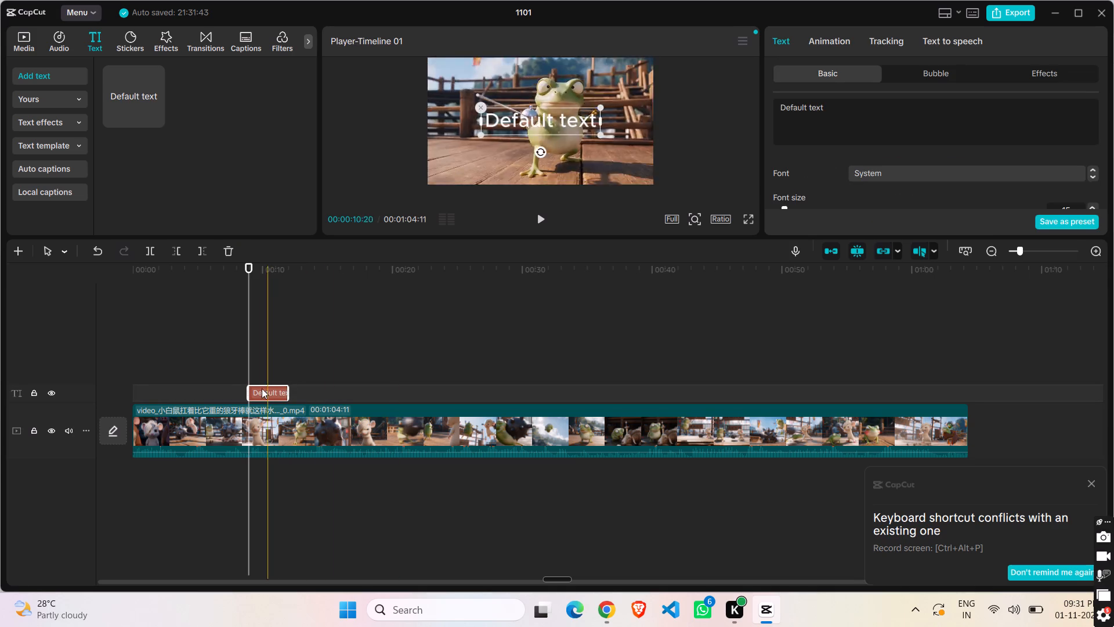
Extend the default text clip from the start of the timeline to about 00:01:04:00, covering the video clip.
{"action": "left_click_drag", "start_coordinate": [249, 390], "coordinate": [129, 390]}
{"action": "left_click_drag", "start_coordinate": [287, 390], "coordinate": [675, 459]}
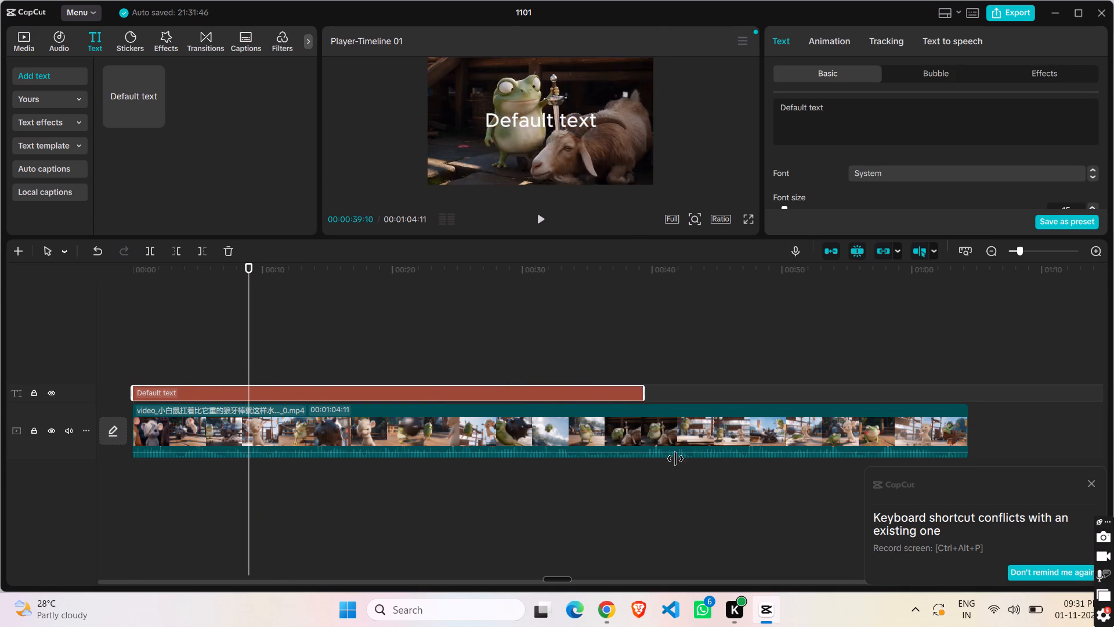
{"action": "left_click_drag", "start_coordinate": [675, 459], "coordinate": [927, 464]}
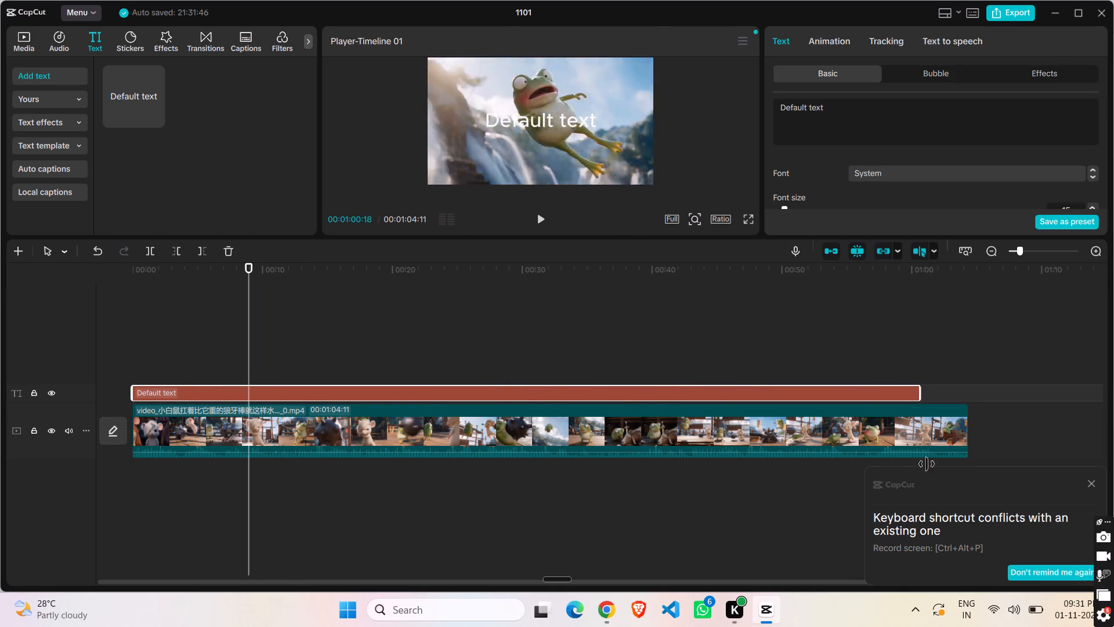
{"action": "left_click_drag", "start_coordinate": [927, 464], "coordinate": [960, 453]}
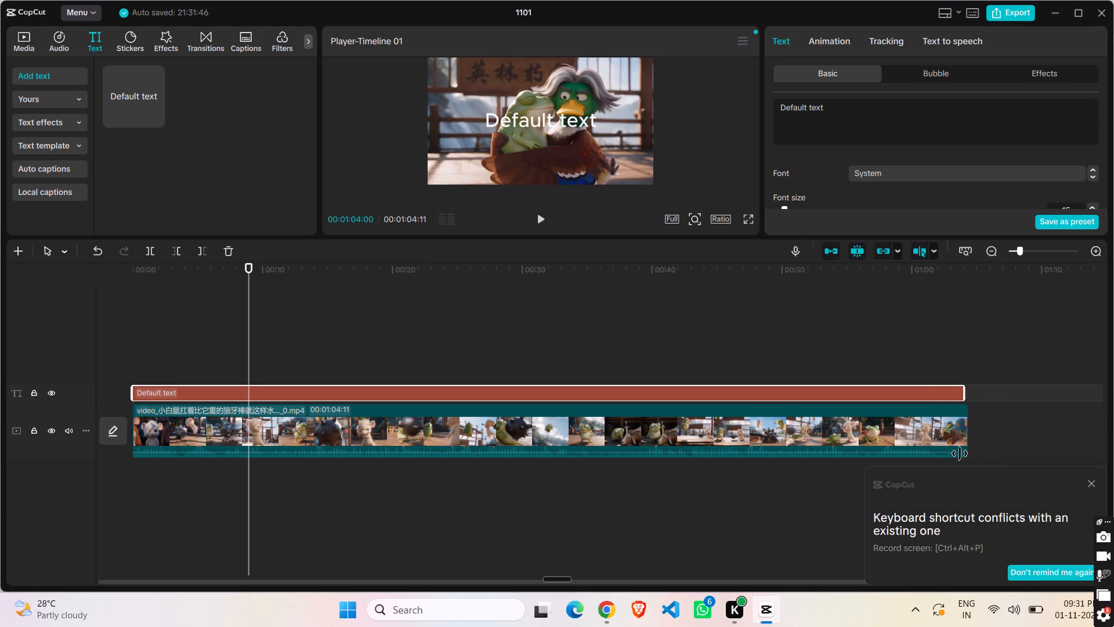
Extend the end of the default text clip slightly so it reaches the end of the video clip.
{"action": "left_click_drag", "start_coordinate": [960, 453], "coordinate": [962, 453]}
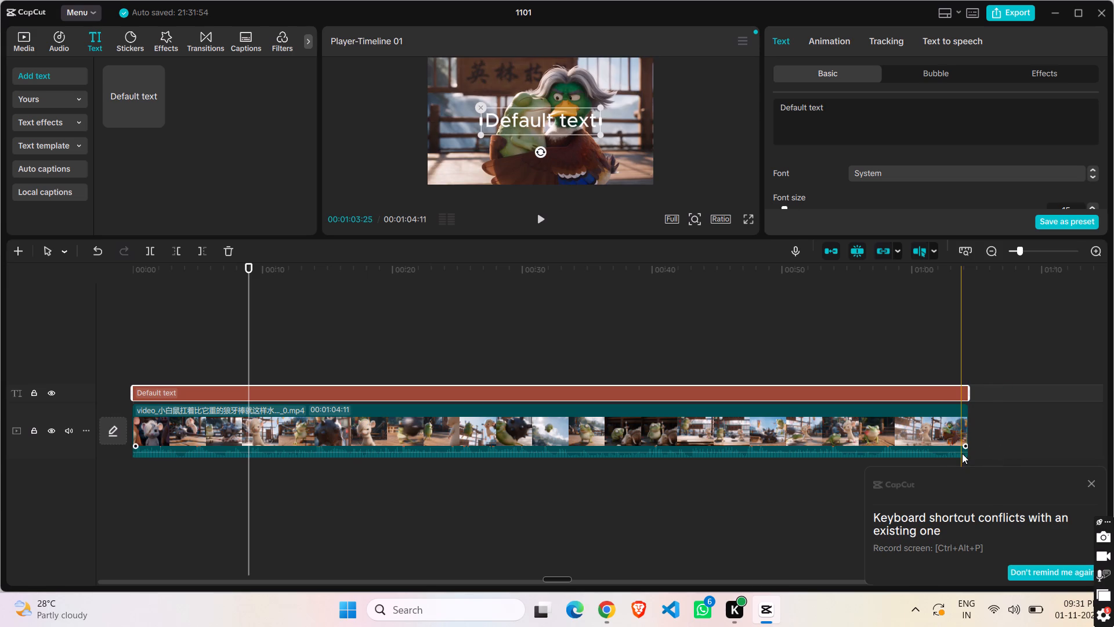
Replace the default text clip's wording with "Part-1".
{"action": "left_click", "coordinate": [508, 111]}
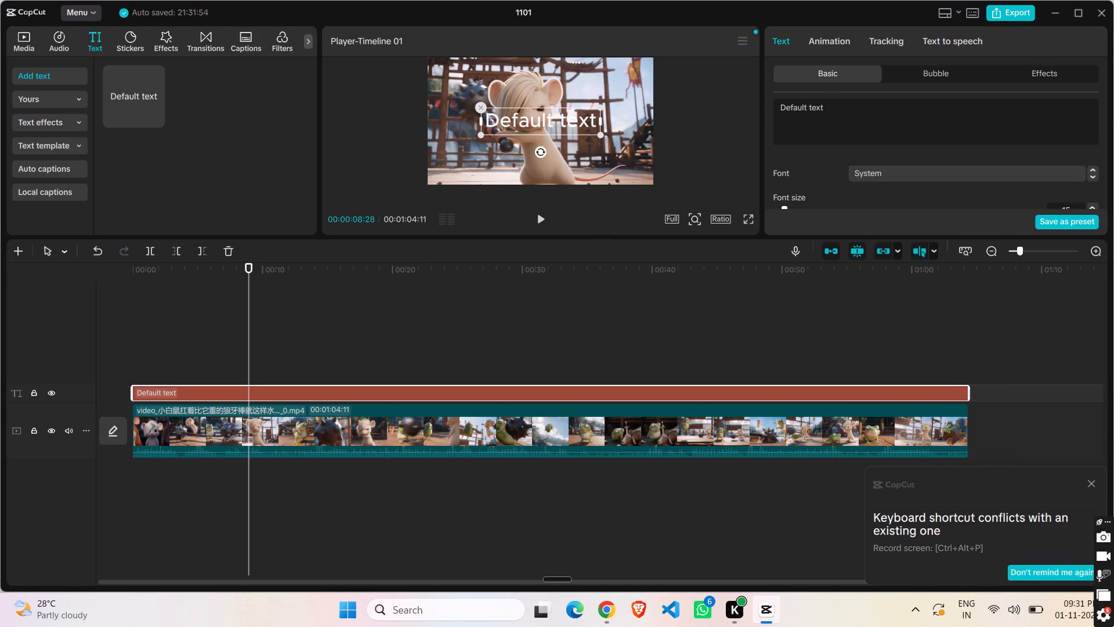
{"action": "left_click", "coordinate": [826, 106]}
{"action": "key", "text": "BackSpace"}
{"action": "key", "text": "BackSpace"}
{"action": "key", "text": "BackSpace"}
{"action": "key", "text": "BackSpace"}
{"action": "key", "text": "BackSpace"}
{"action": "key", "text": "BackSpace"}
{"action": "key", "text": "BackSpace"}
{"action": "key", "text": "BackSpace"}
{"action": "key", "text": "BackSpace"}
{"action": "key", "text": "BackSpace"}
{"action": "key", "text": "BackSpace"}
{"action": "key", "text": "BackSpace"}
{"action": "key", "text": "BackSpace"}
{"action": "key", "text": "BackSpace"}
{"action": "key", "text": "BackSpace"}
{"action": "key", "text": "BackSpace"}
{"action": "key", "text": "BackSpace"}
{"action": "key", "text": "BackSpace"}
{"action": "key", "text": "BackSpace"}
{"action": "key", "text": "BackSpace"}
{"action": "key", "text": "Tab"}
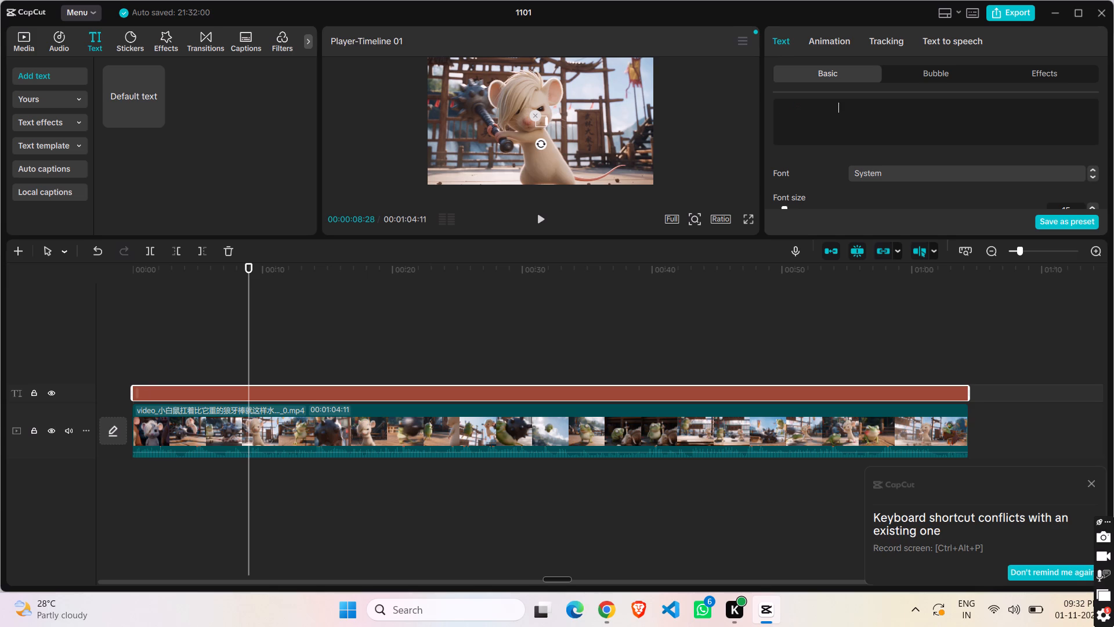
{"action": "key", "text": "BackSpace"}
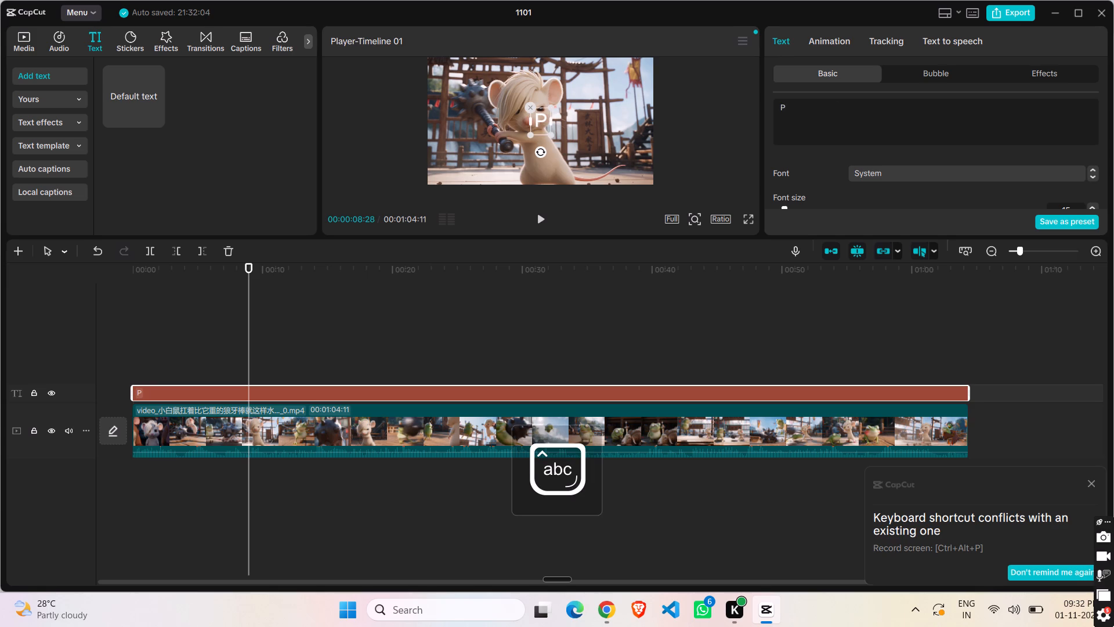
{"action": "type", "text": "aer"}
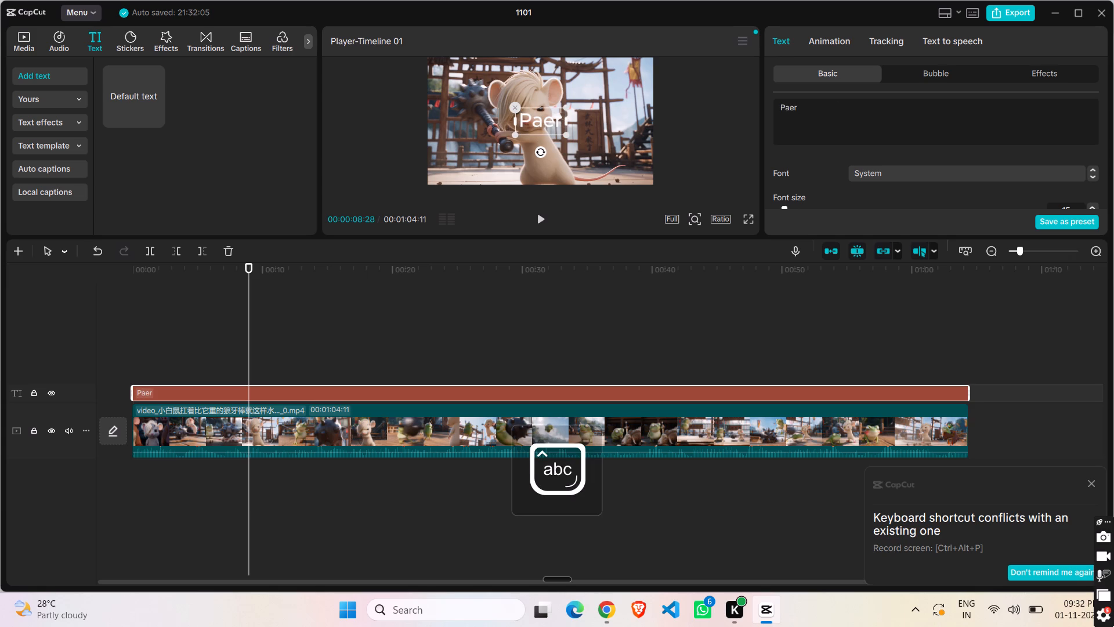
{"action": "key", "text": "BackSpace"}
{"action": "key", "text": "BackSpace"}
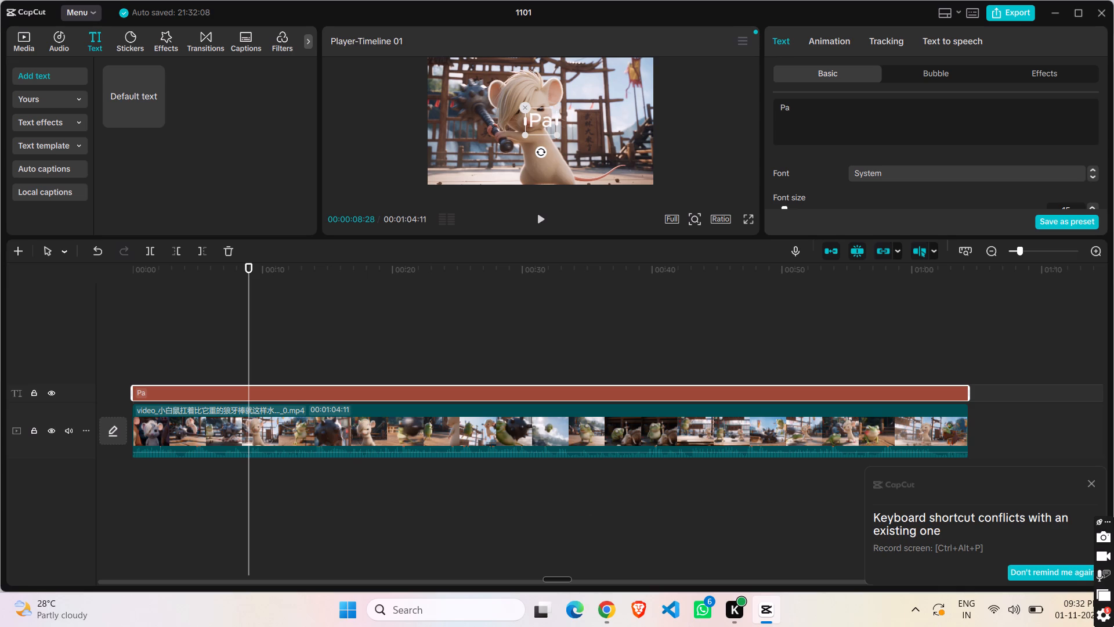
{"action": "type", "text": "rt"}
{"action": "key", "text": "minus"}
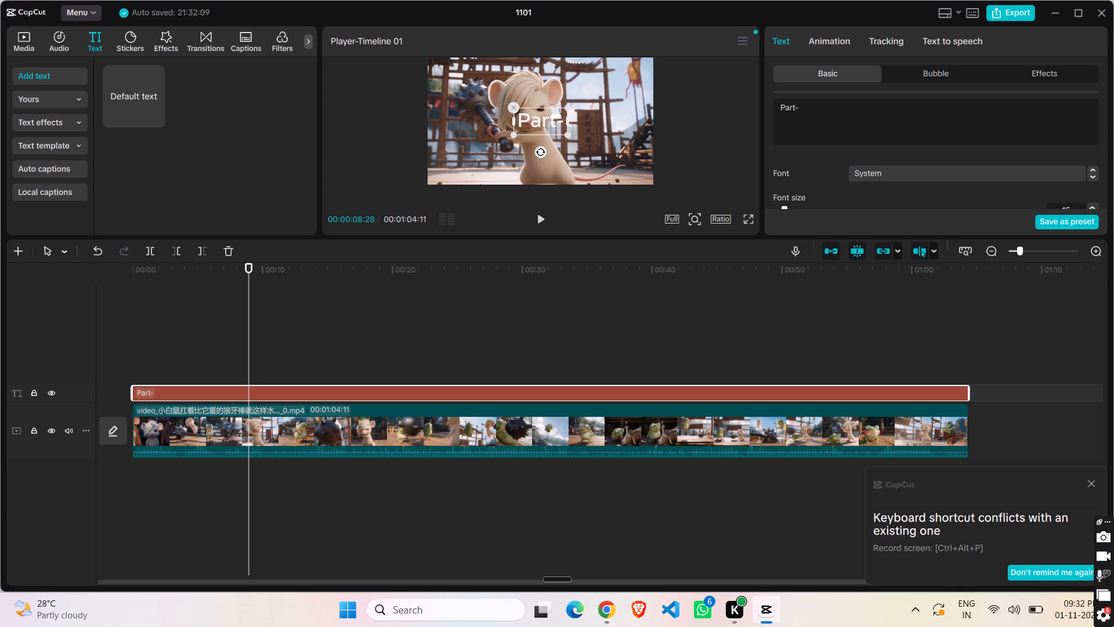
{"action": "key", "text": "1"}
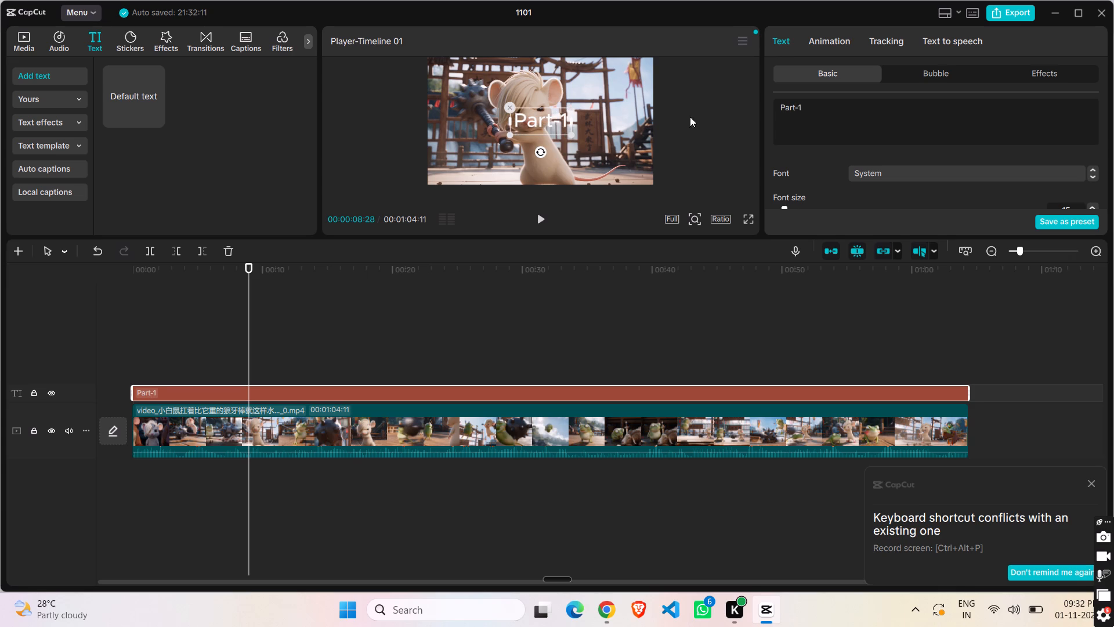
Move the "Part-1" text up to the top edge of the video frame, slightly left of centre.
{"action": "left_click_drag", "start_coordinate": [536, 116], "coordinate": [526, 80]}
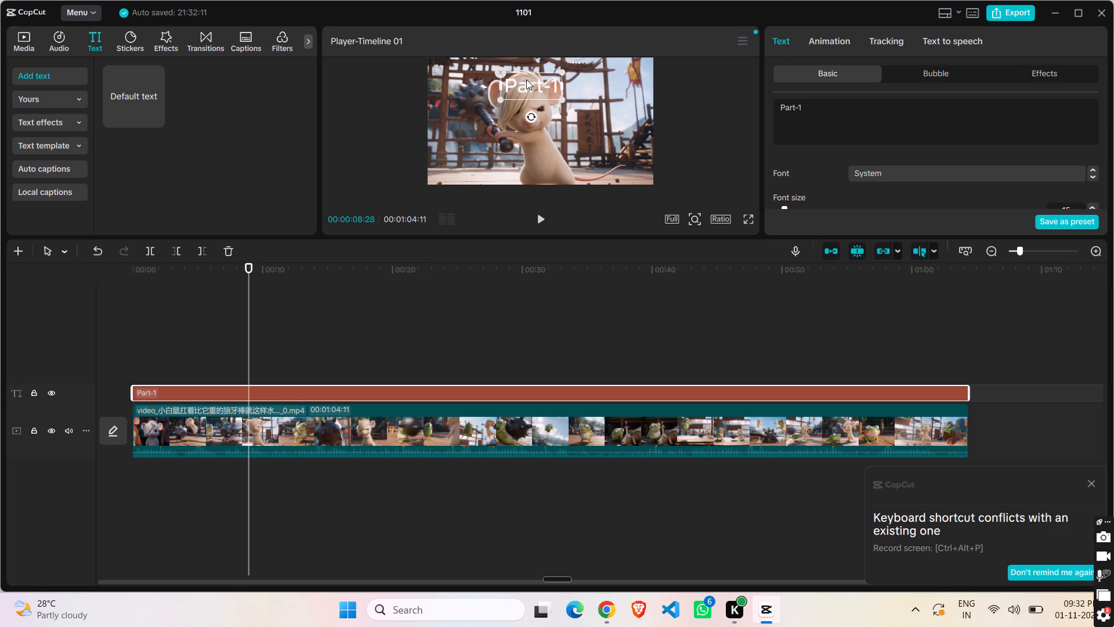
{"action": "left_click_drag", "start_coordinate": [526, 80], "coordinate": [523, 70]}
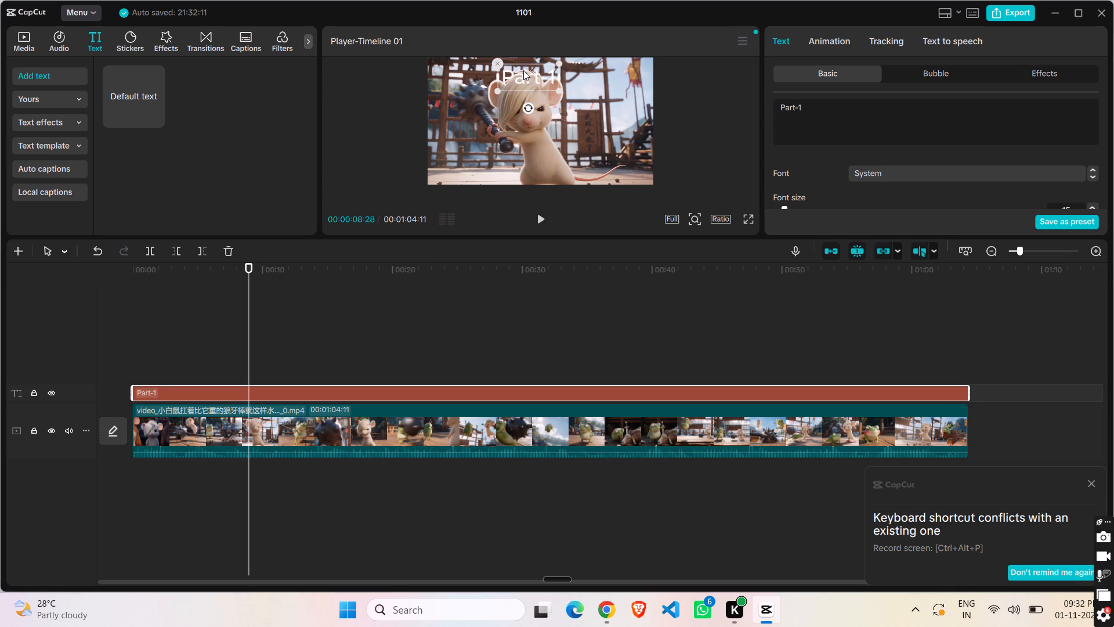
{"action": "left_click_drag", "start_coordinate": [523, 70], "coordinate": [529, 68]}
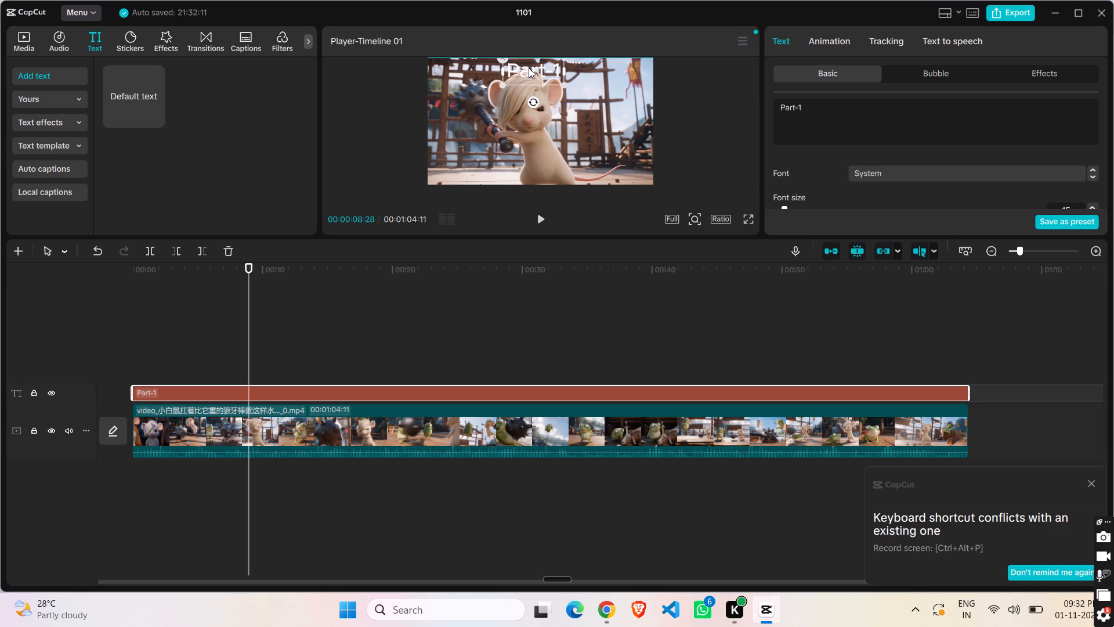
{"action": "left_click_drag", "start_coordinate": [529, 68], "coordinate": [527, 68]}
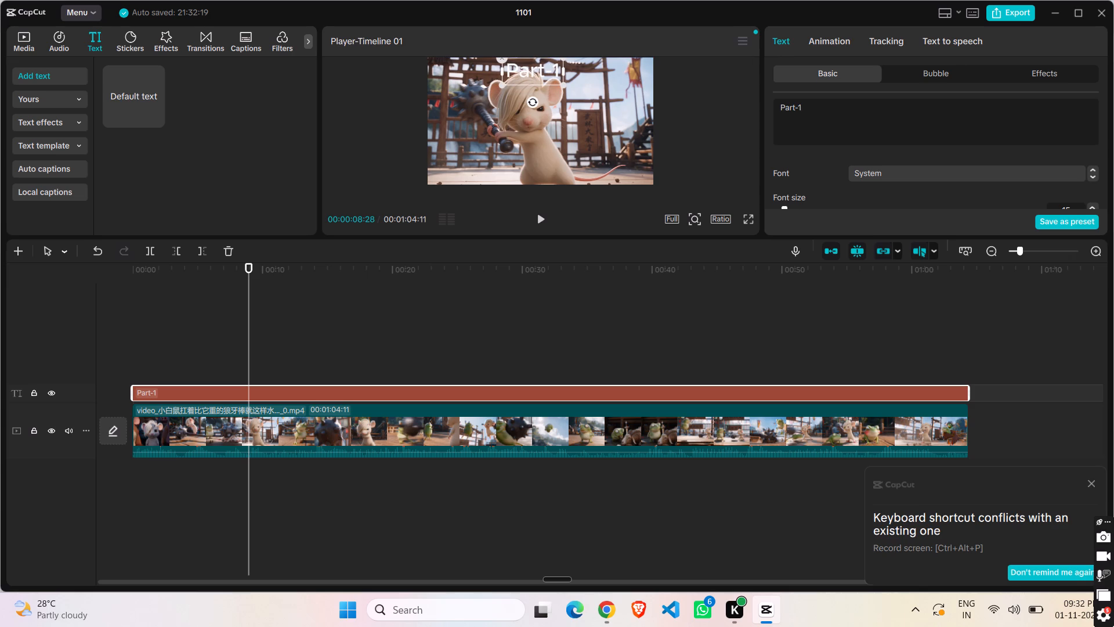
Apply the preset style with red letters and a white outline to the "Part-1" text.
{"action": "scroll", "coordinate": [867, 124], "scroll_direction": "down", "scroll_amount": 3}
{"action": "scroll", "coordinate": [851, 200], "scroll_direction": "down", "scroll_amount": 3}
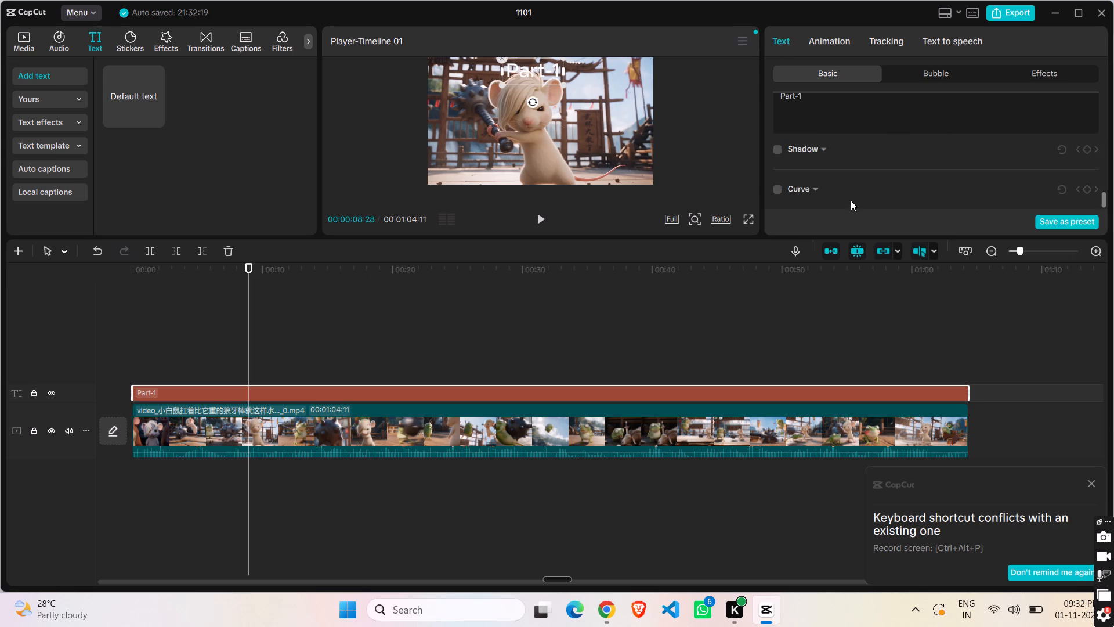
{"action": "scroll", "coordinate": [851, 200], "scroll_direction": "up", "scroll_amount": 1}
{"action": "scroll", "coordinate": [851, 200], "scroll_direction": "right", "scroll_amount": 1}
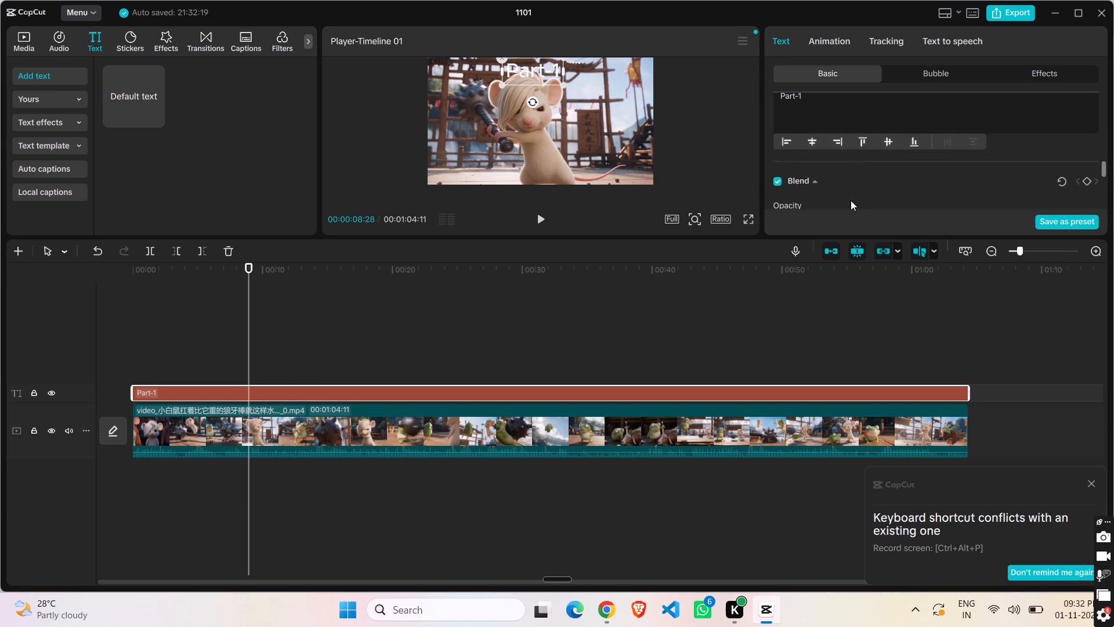
{"action": "scroll", "coordinate": [851, 200], "scroll_direction": "right", "scroll_amount": 1}
{"action": "scroll", "coordinate": [851, 200], "scroll_direction": "down", "scroll_amount": 1}
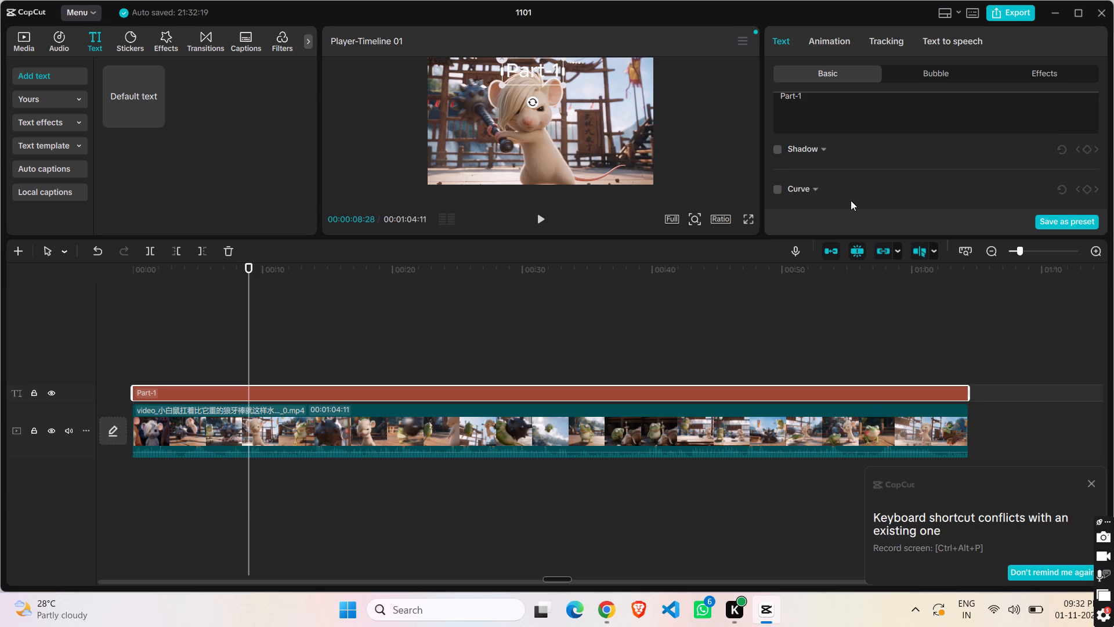
{"action": "scroll", "coordinate": [851, 200], "scroll_direction": "up", "scroll_amount": 2}
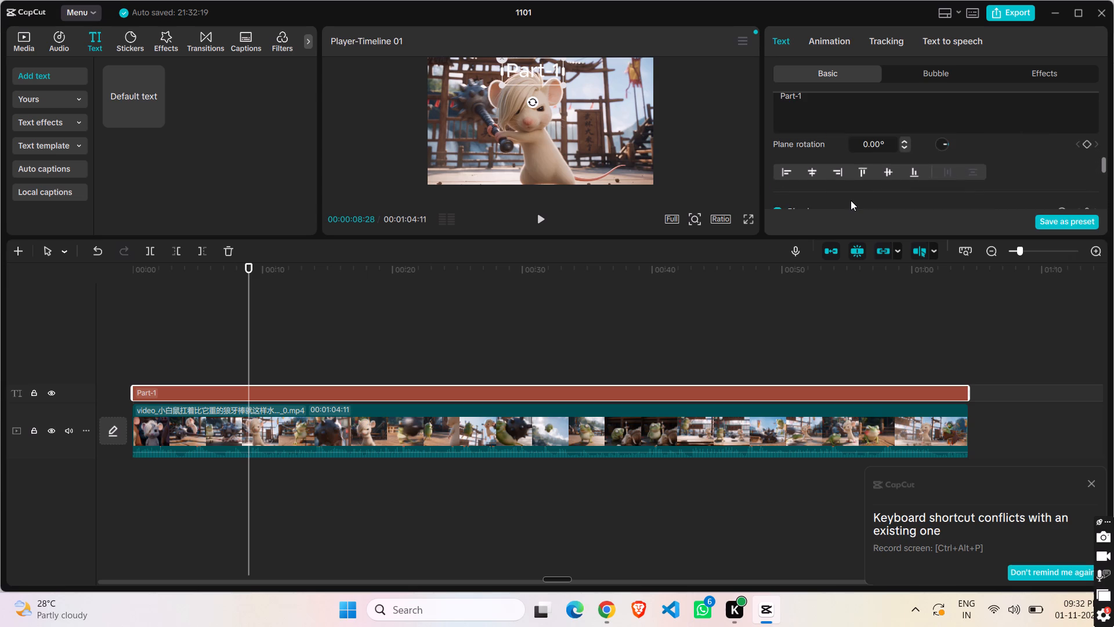
{"action": "scroll", "coordinate": [851, 200], "scroll_direction": "up", "scroll_amount": 1}
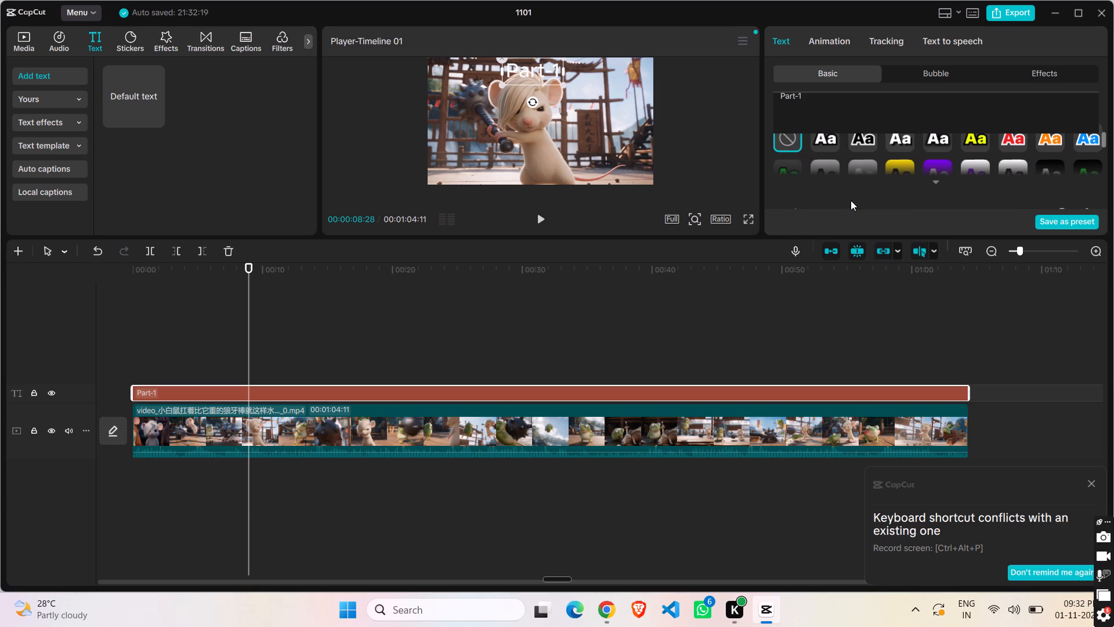
{"action": "left_click", "coordinate": [822, 136]}
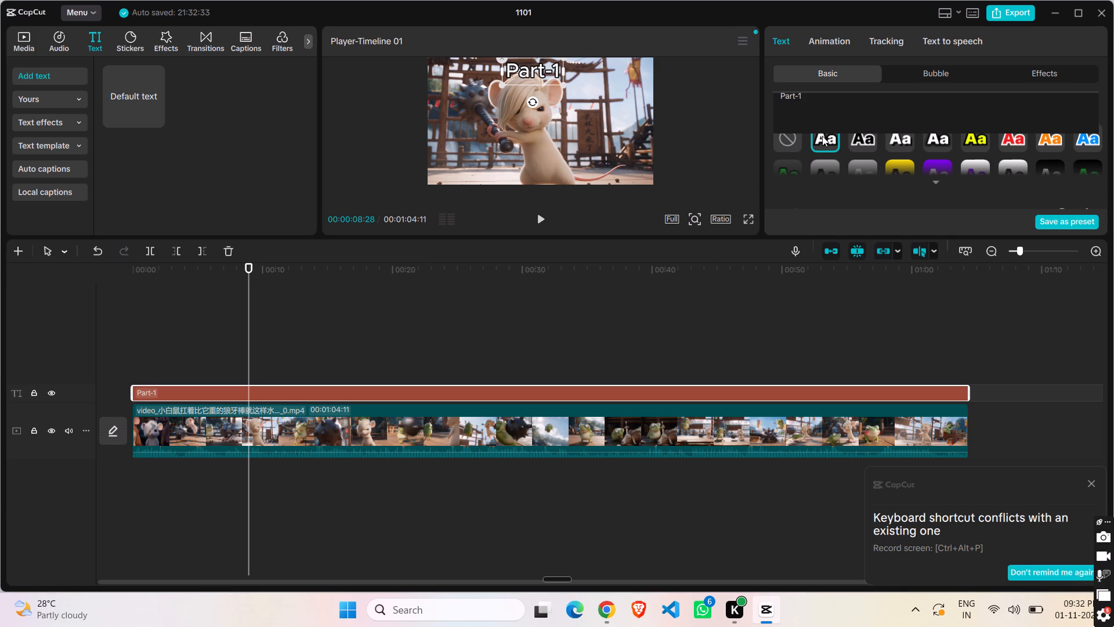
{"action": "left_click", "coordinate": [1001, 139]}
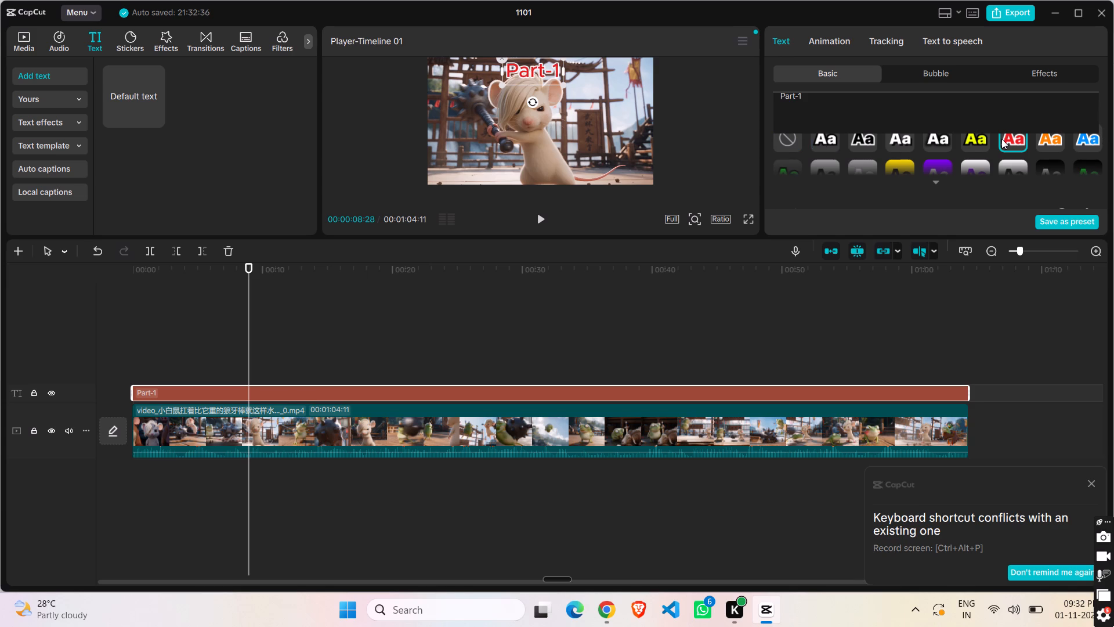
{"action": "left_click", "coordinate": [1043, 221]}
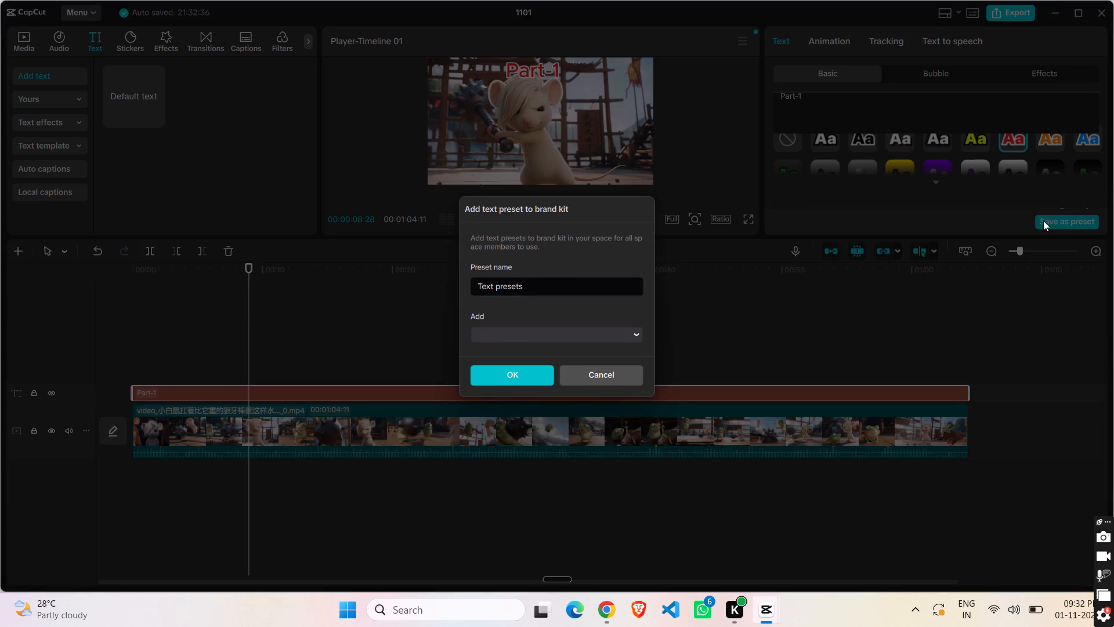
{"action": "left_click", "coordinate": [610, 376]}
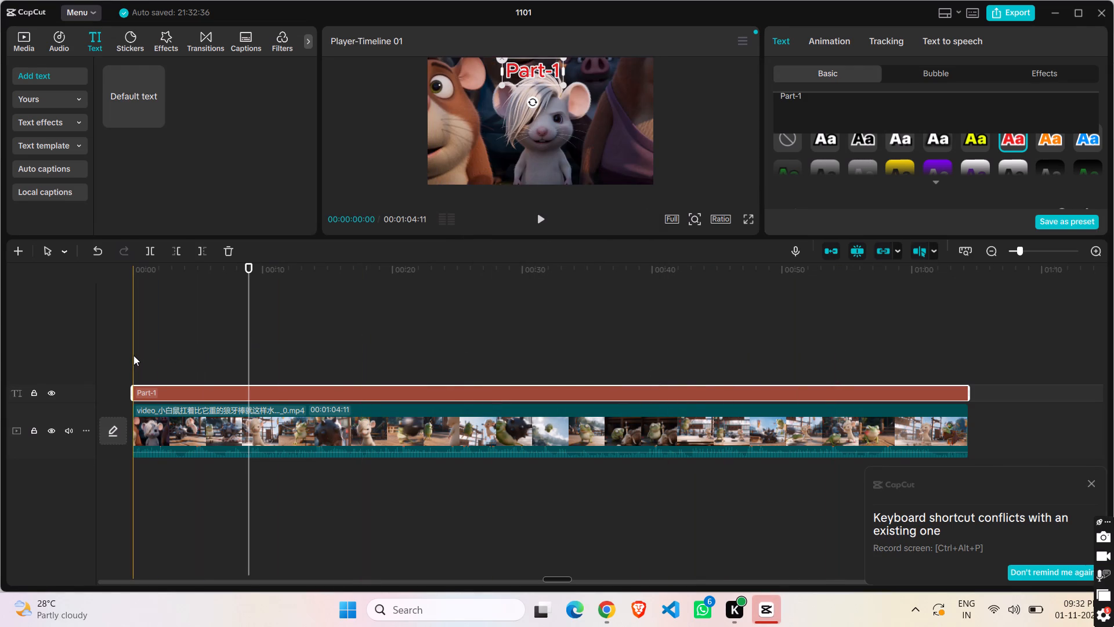
Play the video in full screen to check how the "Part-1" title looks, then return to the editor.
{"action": "left_click", "coordinate": [743, 217]}
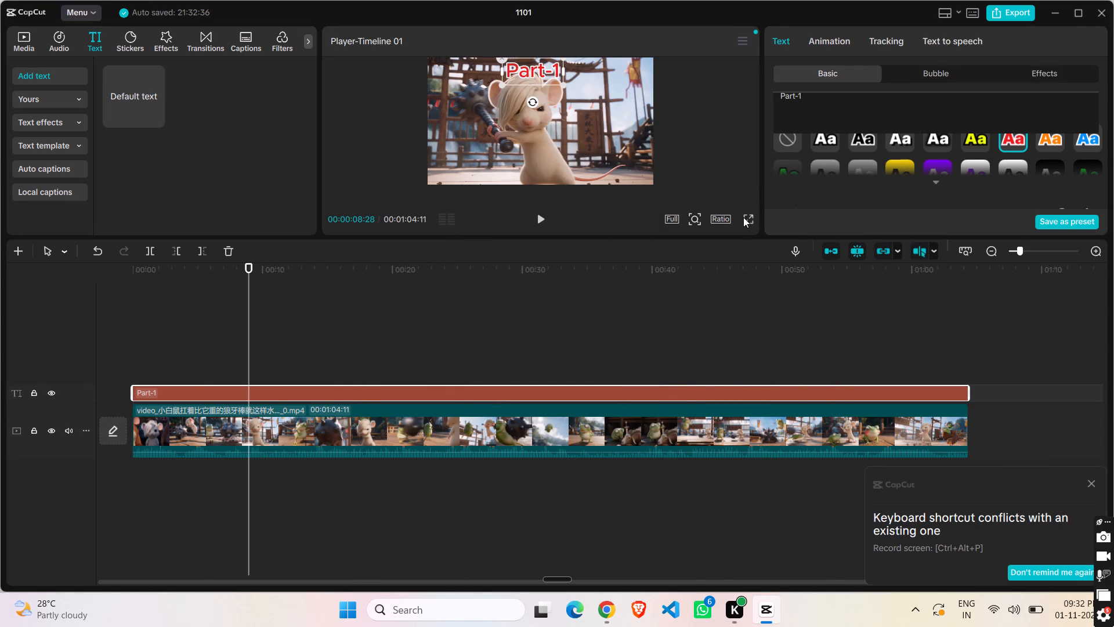
{"action": "left_click", "coordinate": [545, 217]}
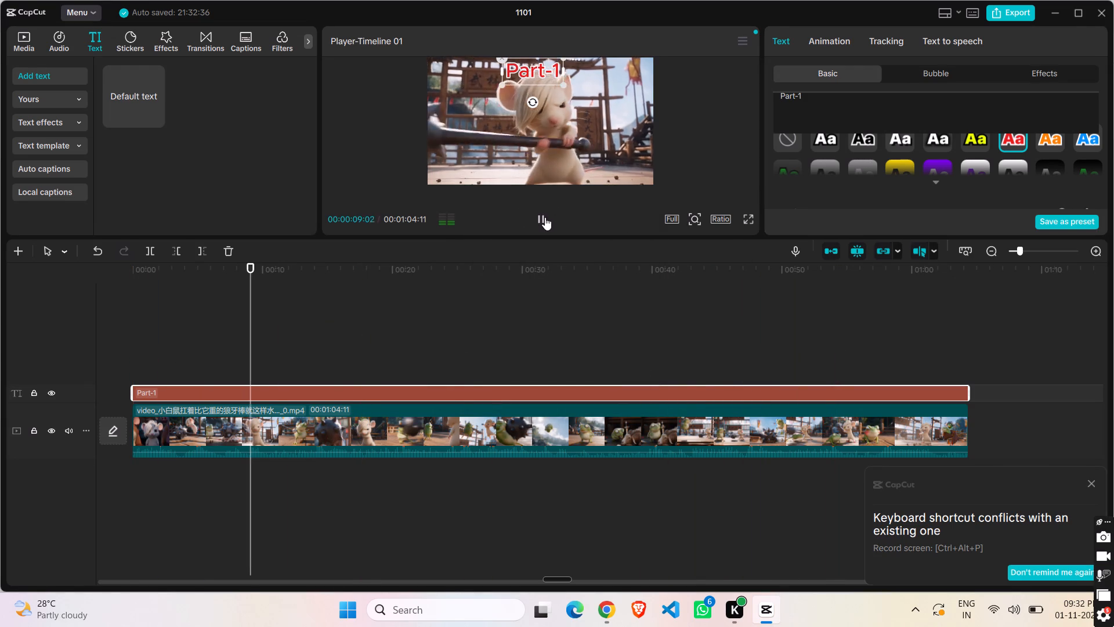
{"action": "left_click", "coordinate": [755, 217]}
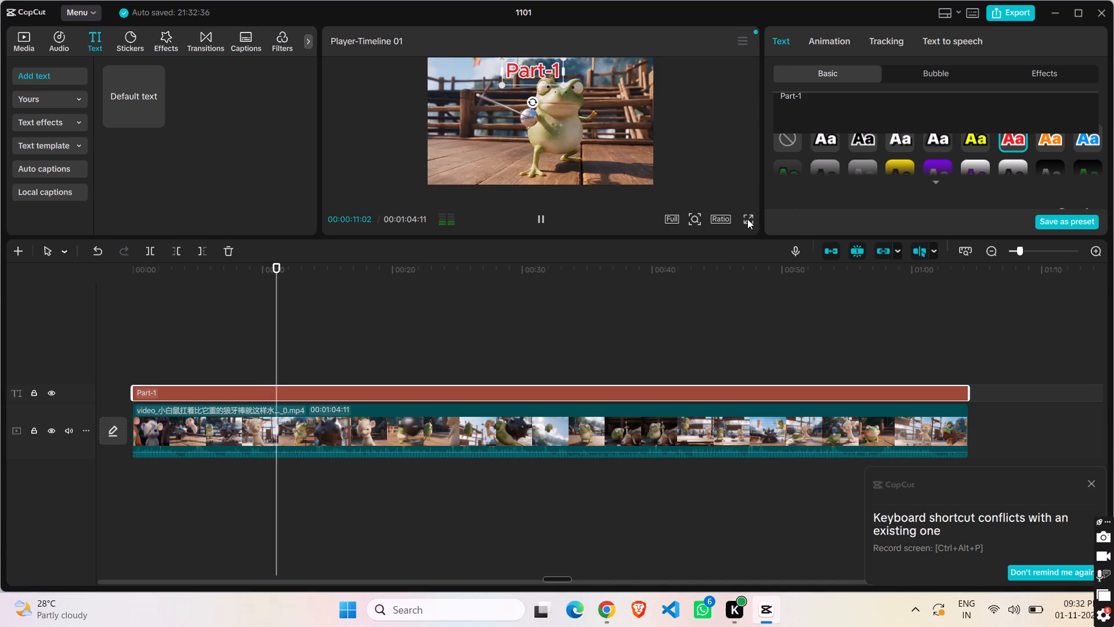
{"action": "left_click", "coordinate": [747, 219]}
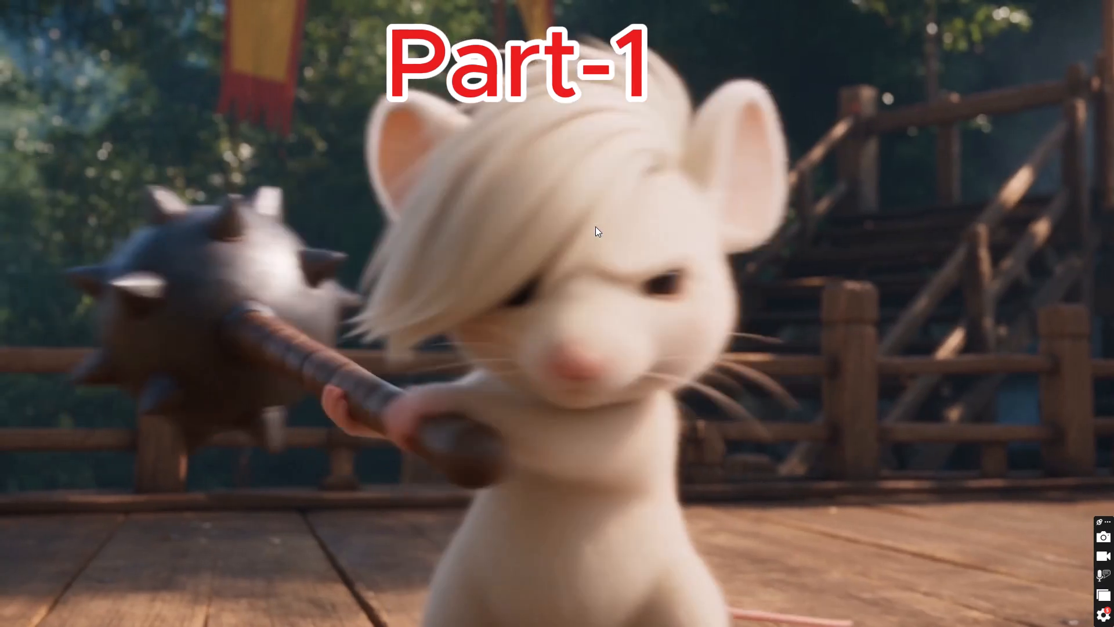
{"action": "left_click", "coordinate": [606, 274]}
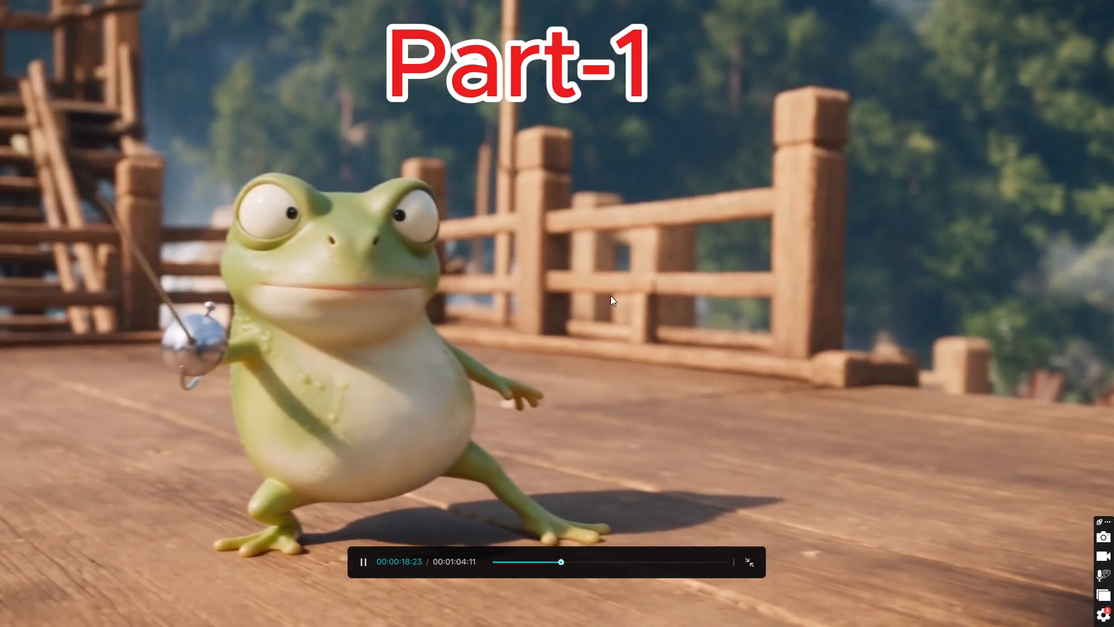
{"action": "left_click", "coordinate": [747, 560]}
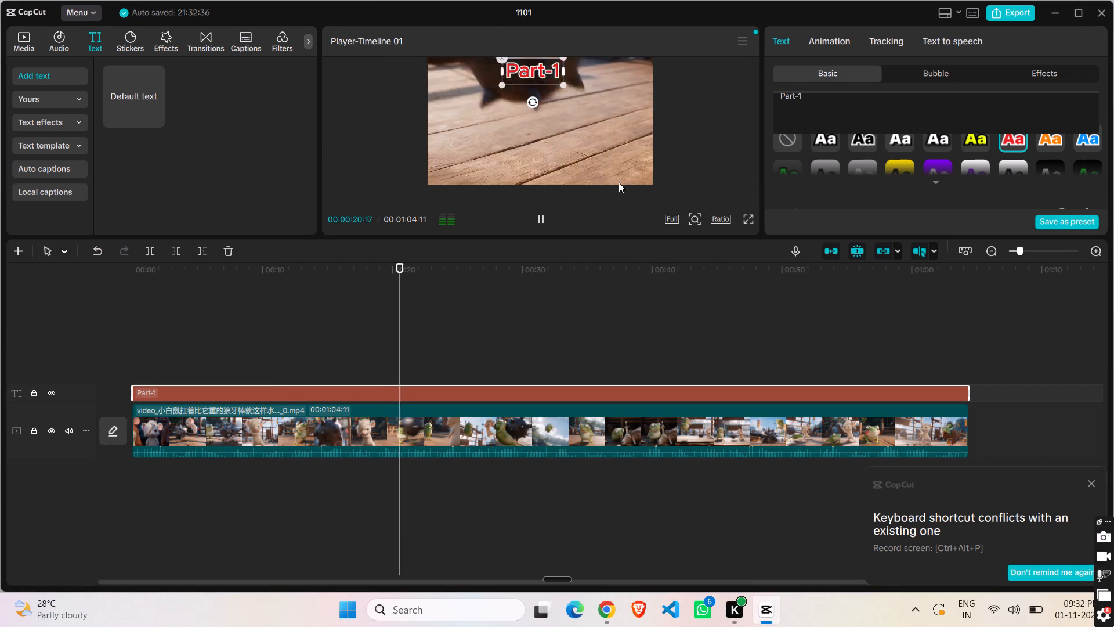
Scale the "Part-1" text down to roughly 60% of its size and move it against the frame's top edge.
{"action": "left_click_drag", "start_coordinate": [562, 85], "coordinate": [560, 82]}
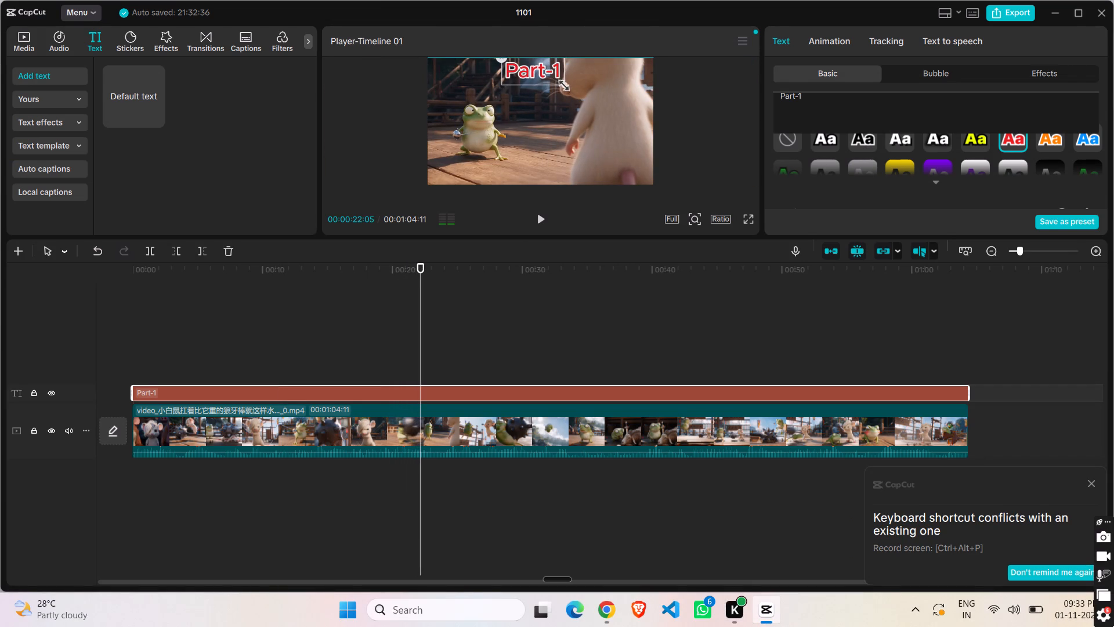
{"action": "left_click_drag", "start_coordinate": [560, 82], "coordinate": [544, 71]}
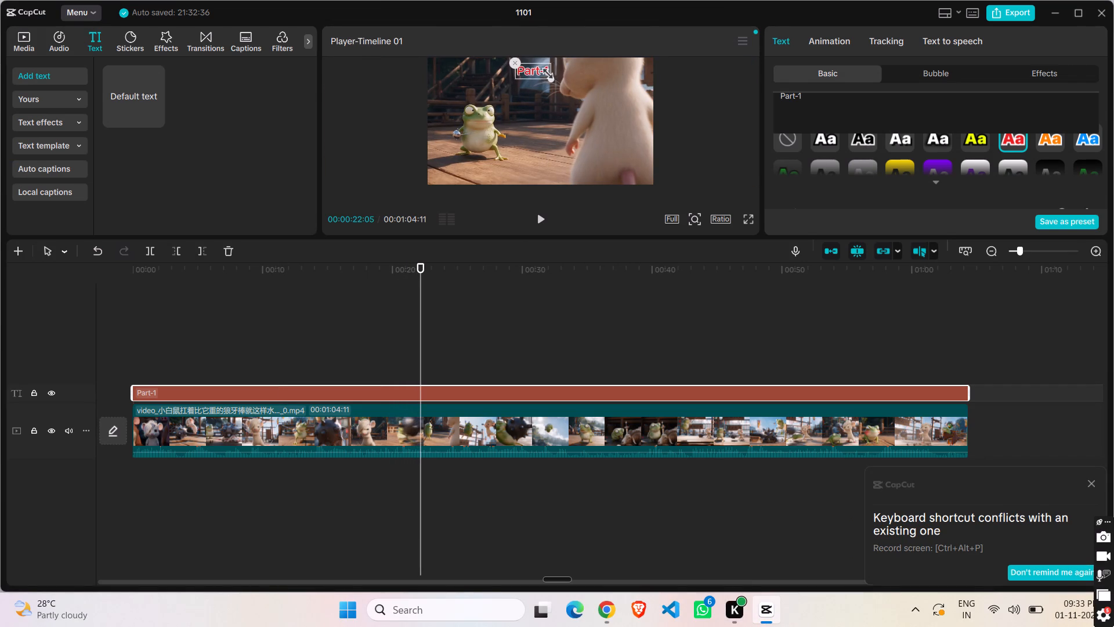
{"action": "left_click_drag", "start_coordinate": [544, 71], "coordinate": [545, 71]}
{"action": "left_click_drag", "start_coordinate": [531, 71], "coordinate": [530, 64]}
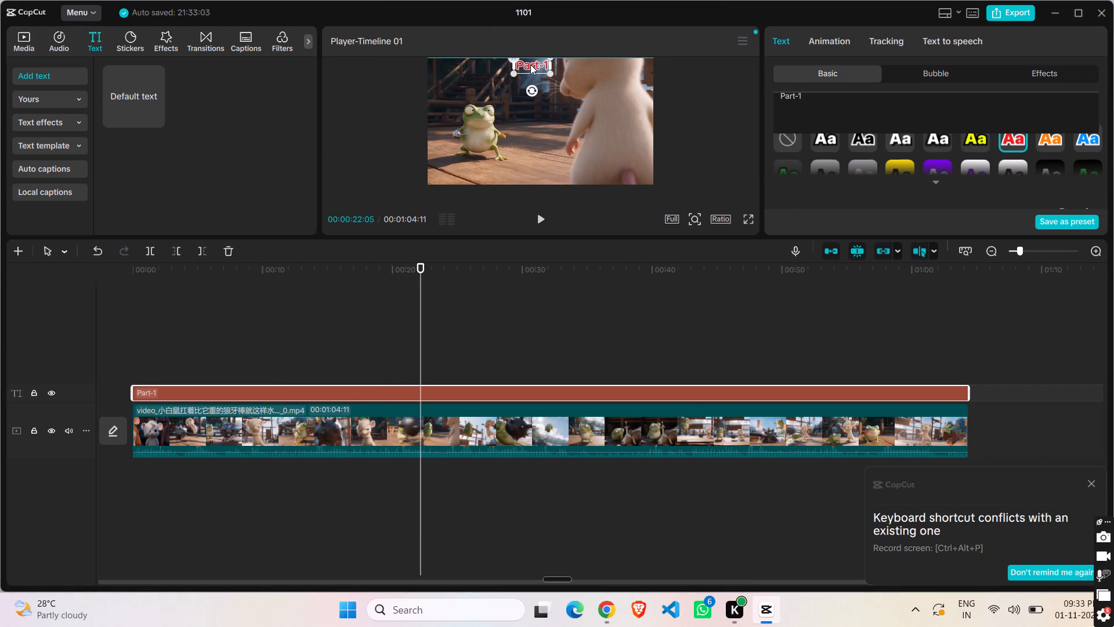
{"action": "left_click_drag", "start_coordinate": [530, 64], "coordinate": [530, 65]}
Play the video in full screen again to check the smaller "Part-1" title, then return to the editor.
{"action": "left_click", "coordinate": [540, 214]}
{"action": "left_click", "coordinate": [744, 218]}
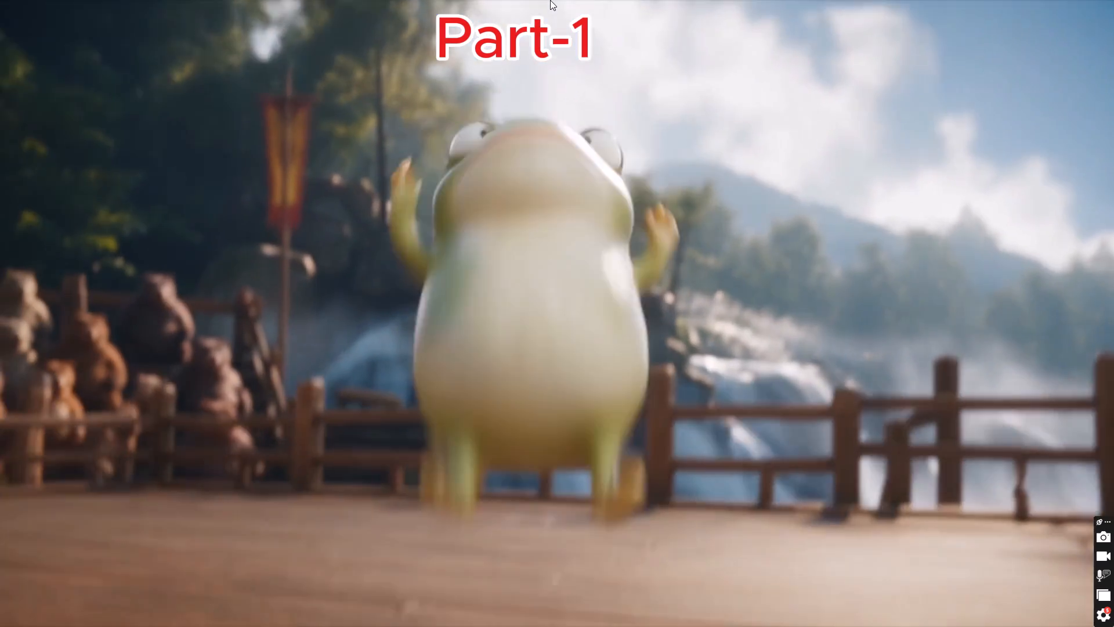
{"action": "left_click", "coordinate": [672, 322]}
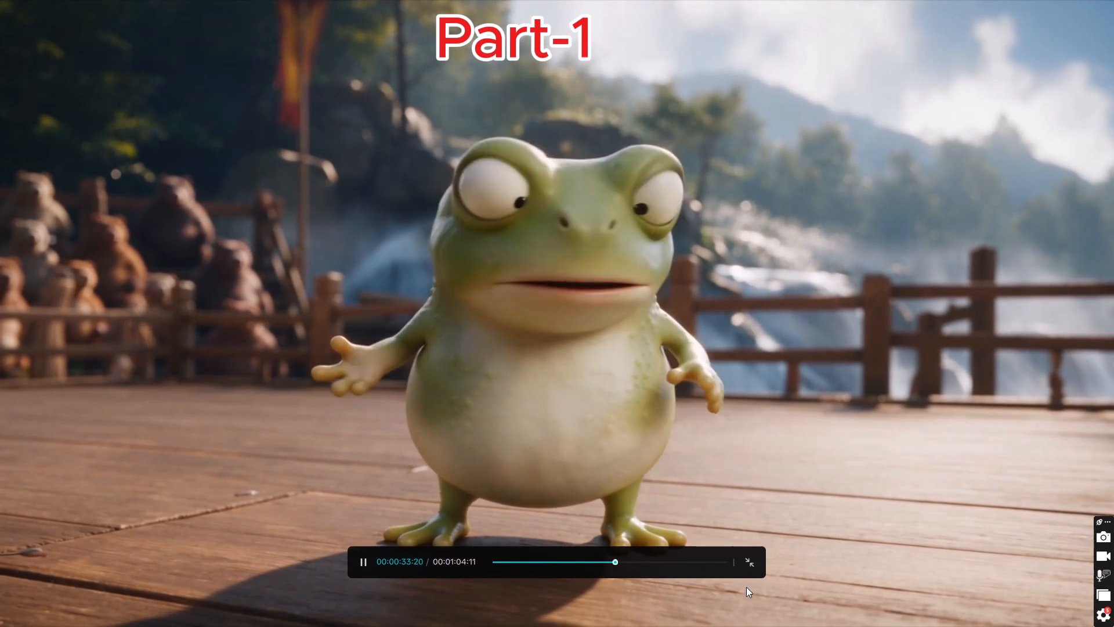
{"action": "left_click", "coordinate": [747, 552]}
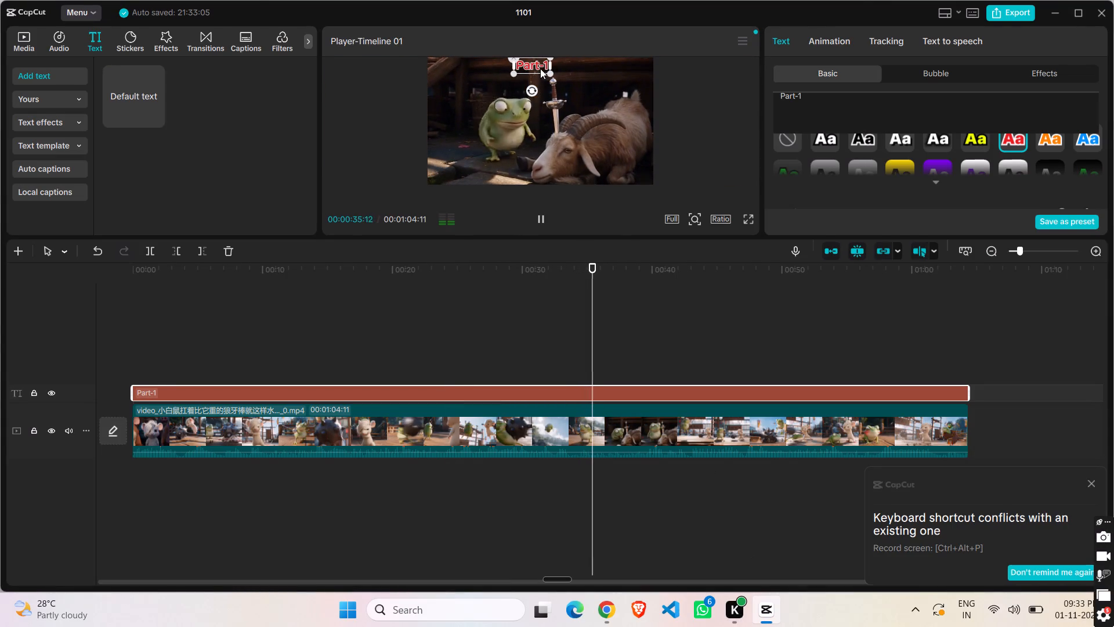
Shift the "Part-1" text slightly to the right along the frame's top edge.
{"action": "left_click_drag", "start_coordinate": [539, 69], "coordinate": [551, 70]}
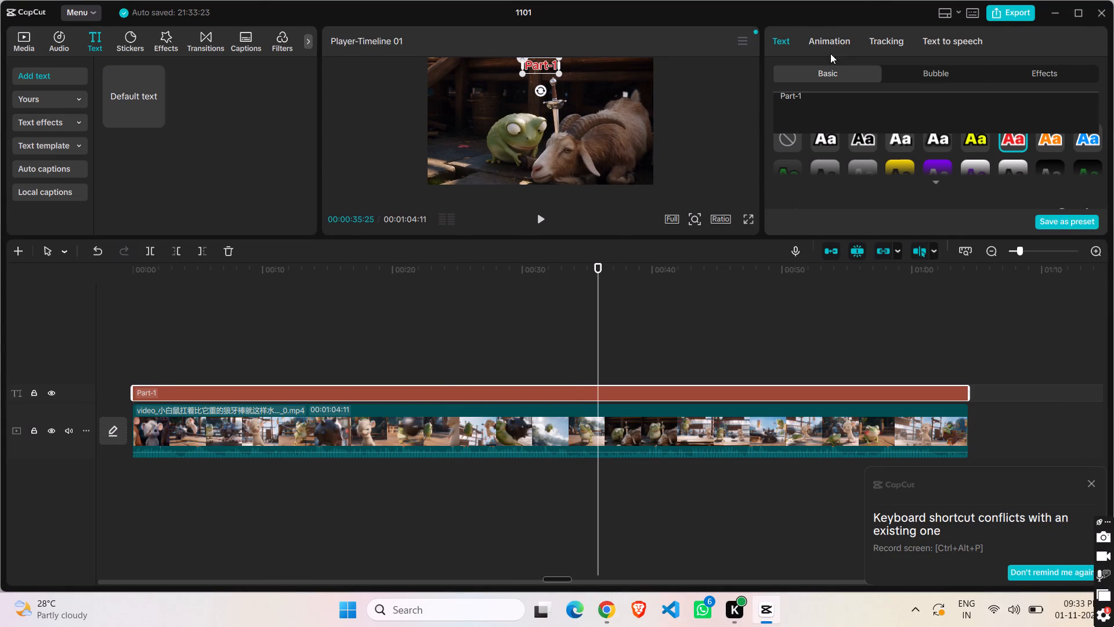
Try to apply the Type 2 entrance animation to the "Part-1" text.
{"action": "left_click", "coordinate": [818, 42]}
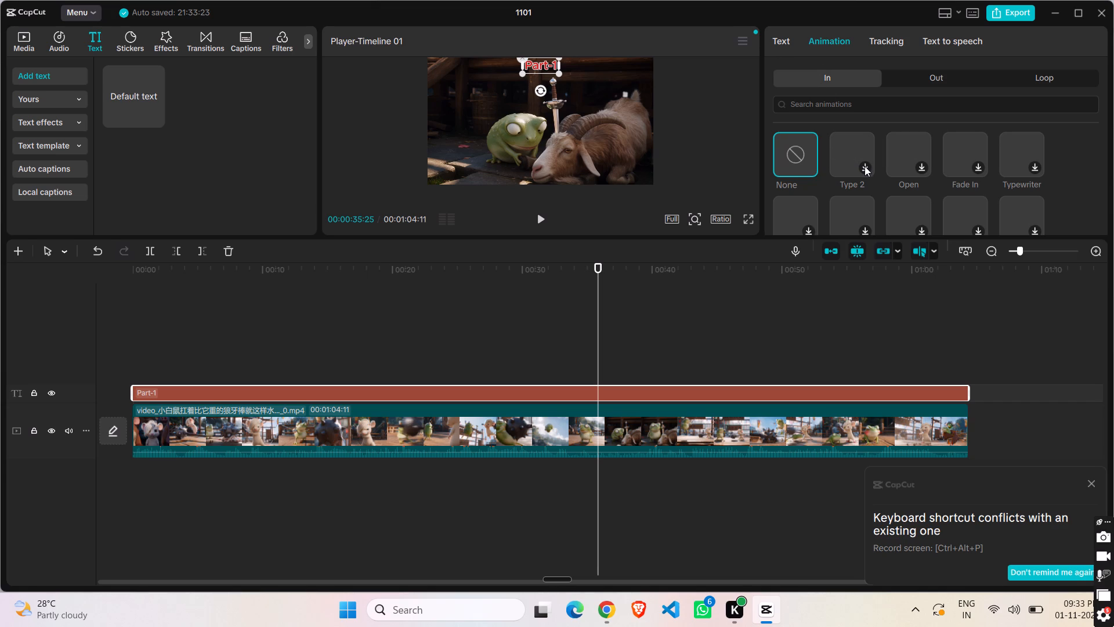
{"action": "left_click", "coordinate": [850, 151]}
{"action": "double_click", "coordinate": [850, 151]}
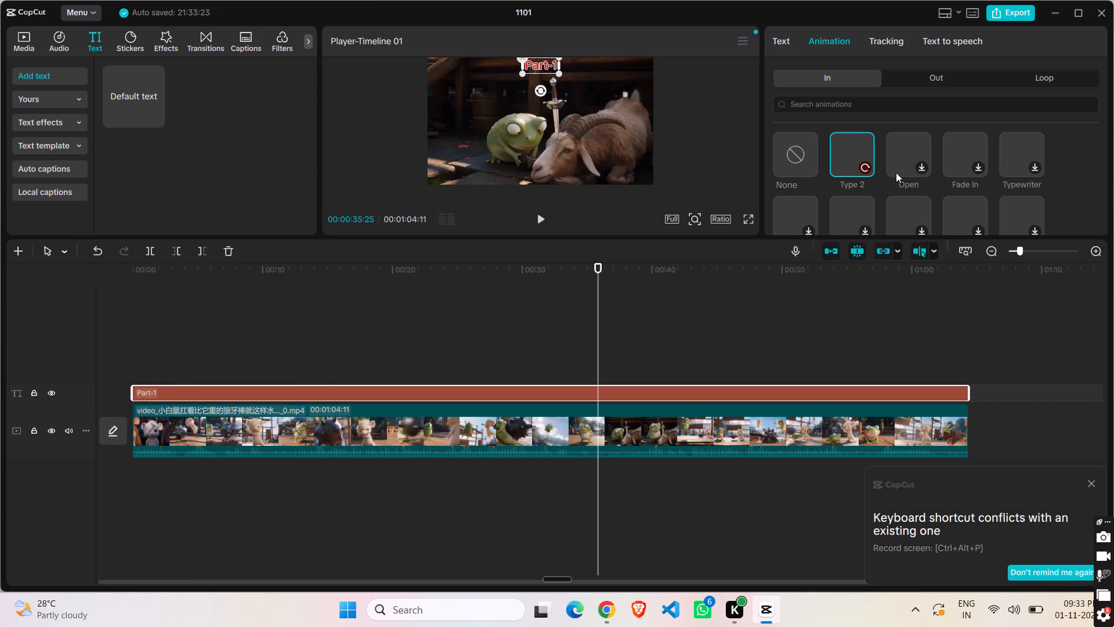
Set the video export resolution to 1080P and the frame rate to 60fps.
{"action": "left_click", "coordinate": [1009, 8]}
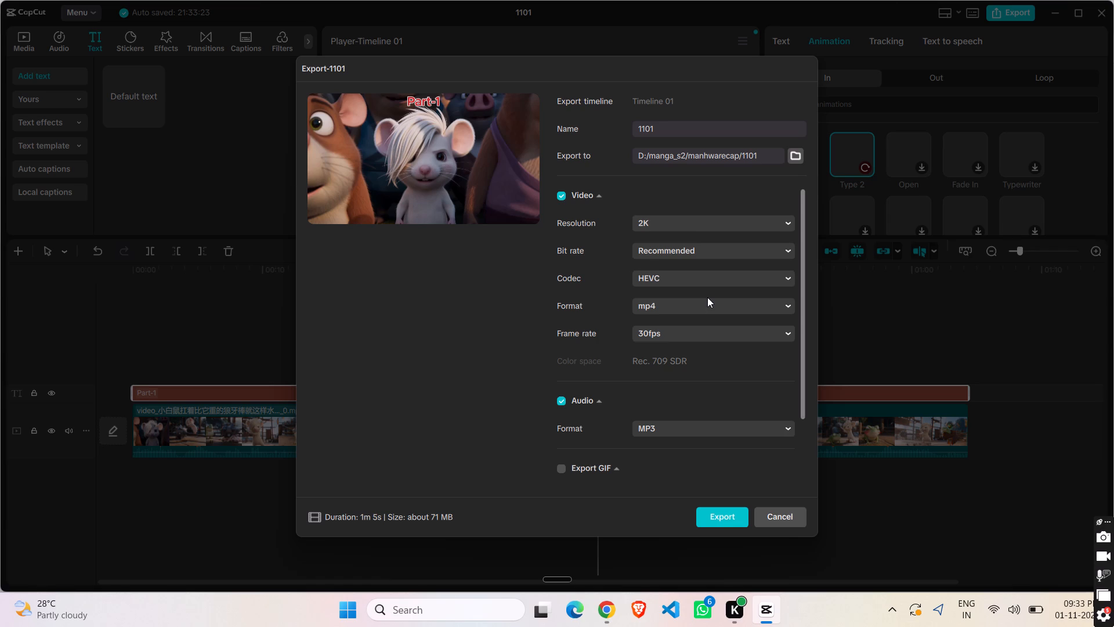
{"action": "left_click", "coordinate": [690, 226]}
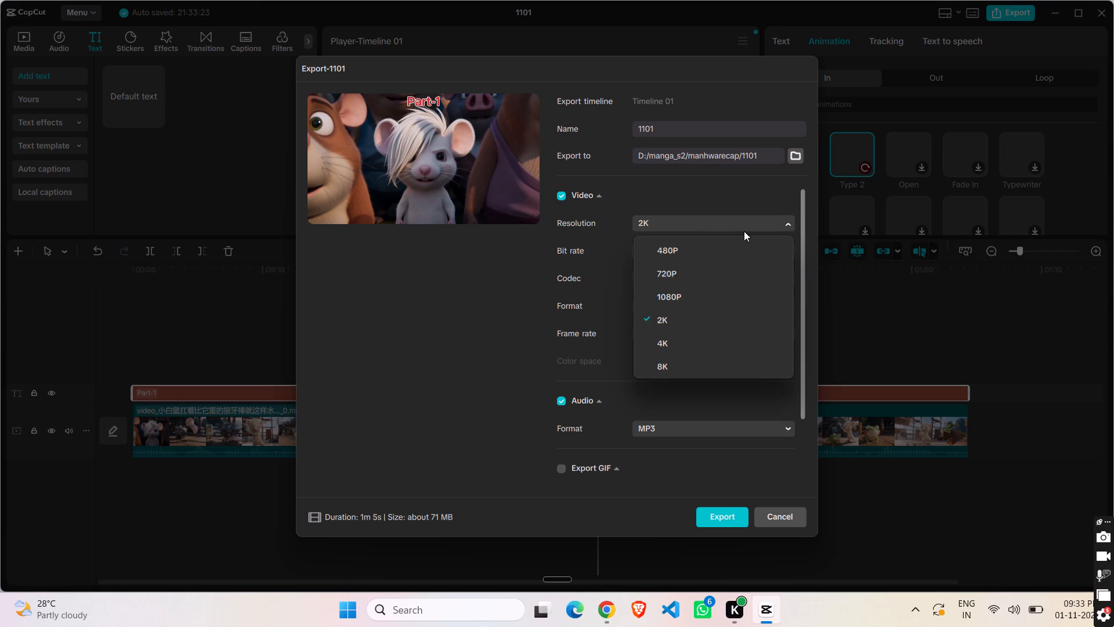
{"action": "left_click", "coordinate": [667, 294]}
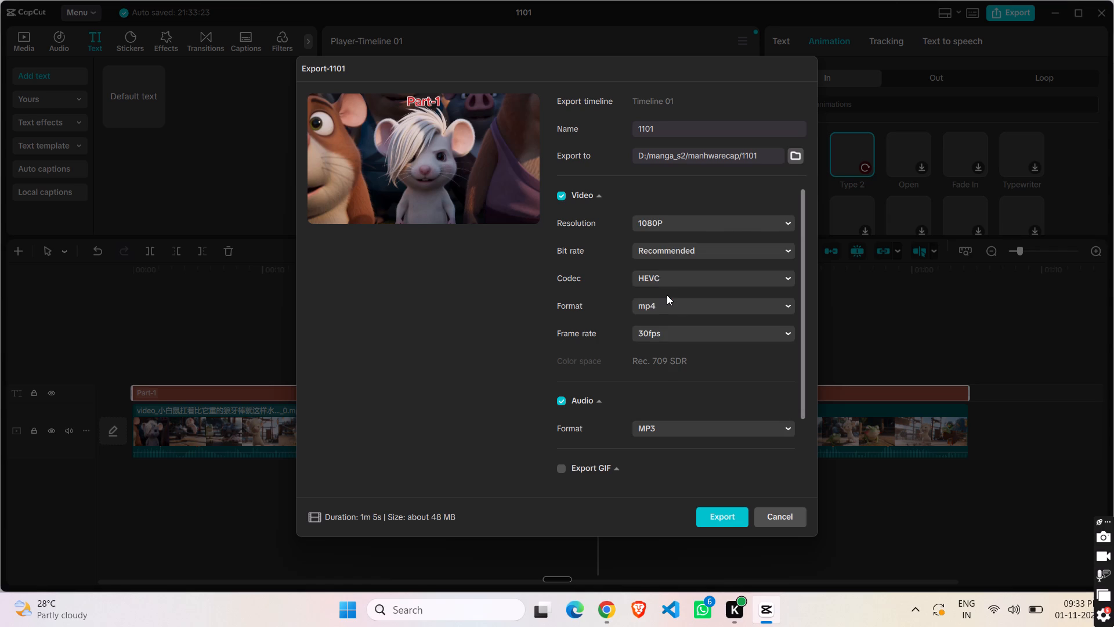
{"action": "left_click", "coordinate": [684, 337]}
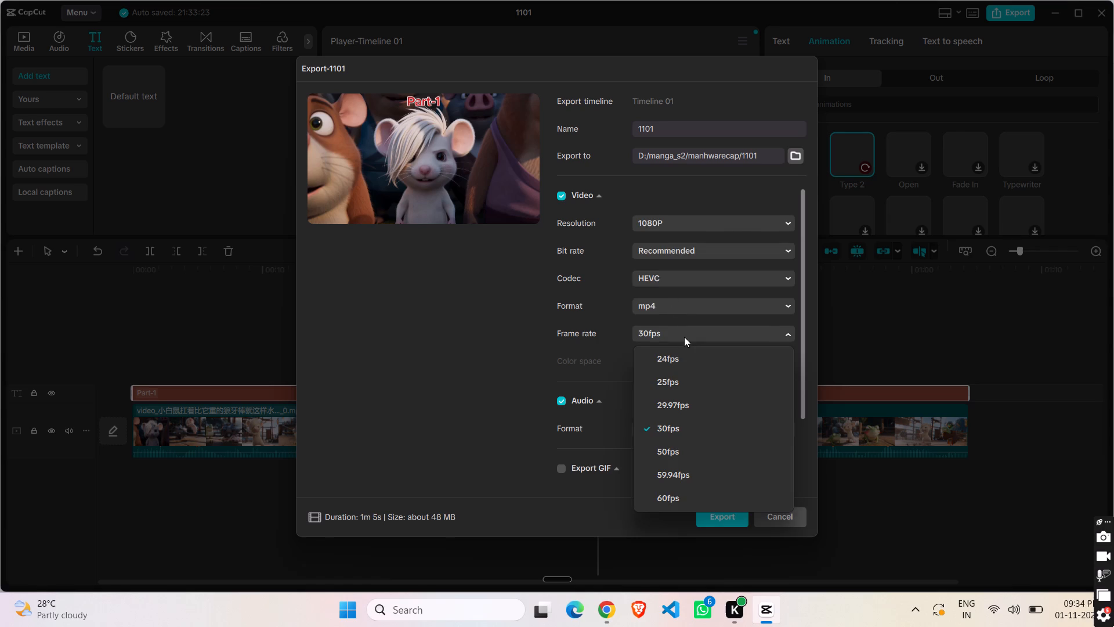
{"action": "left_click", "coordinate": [656, 497]}
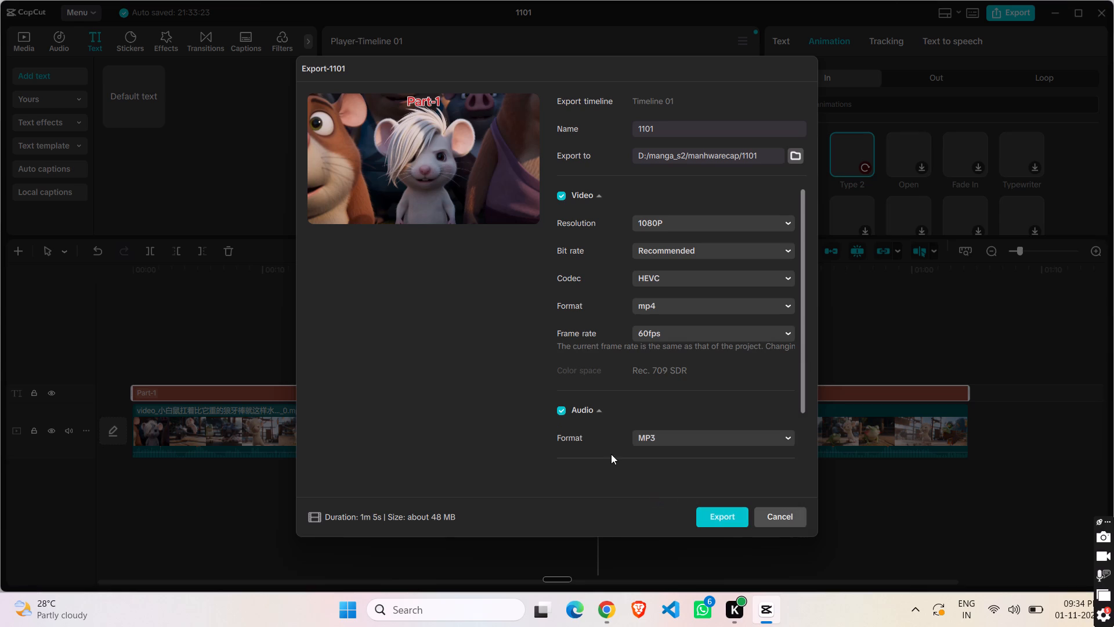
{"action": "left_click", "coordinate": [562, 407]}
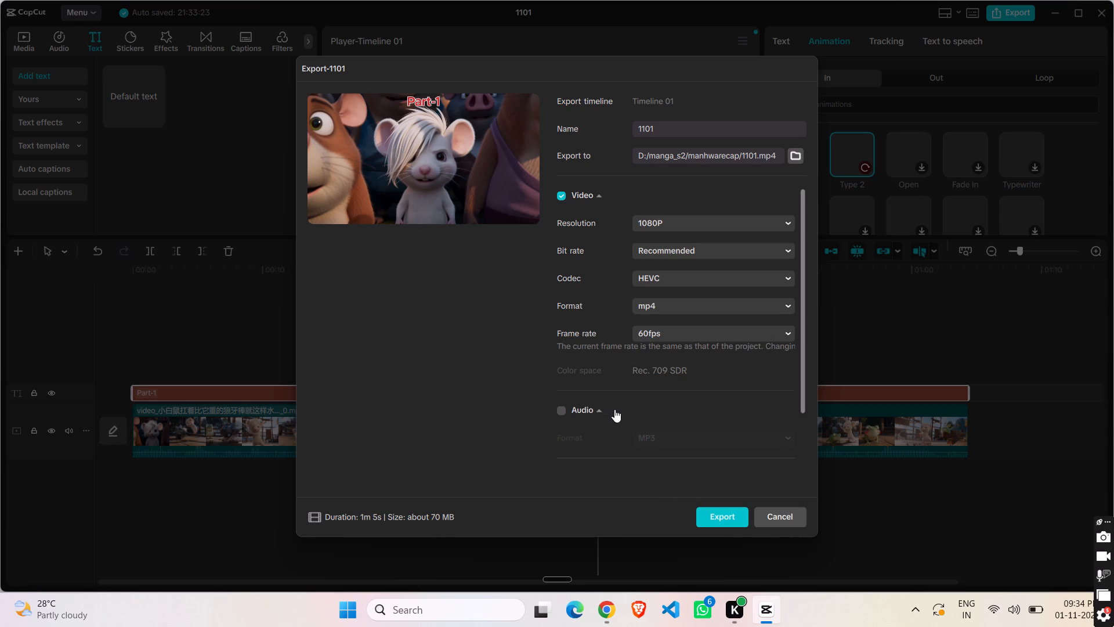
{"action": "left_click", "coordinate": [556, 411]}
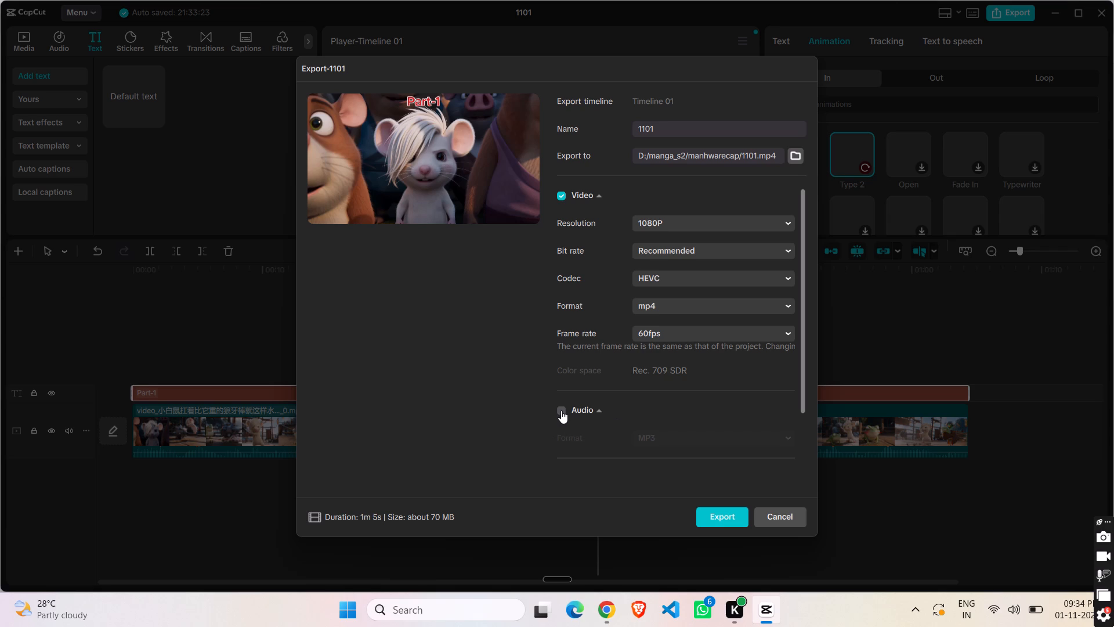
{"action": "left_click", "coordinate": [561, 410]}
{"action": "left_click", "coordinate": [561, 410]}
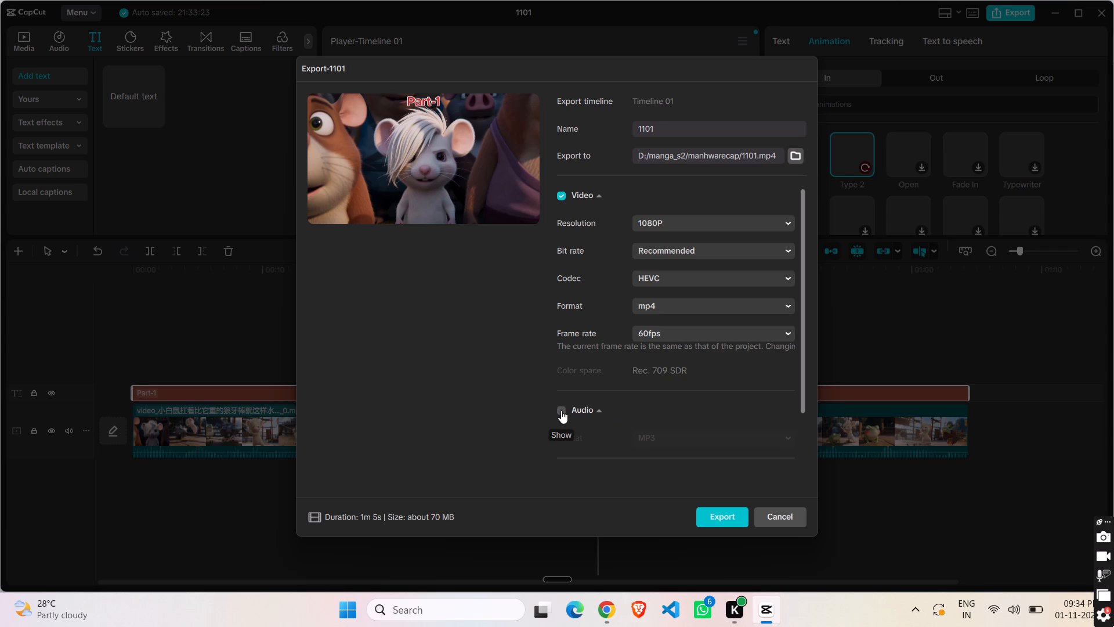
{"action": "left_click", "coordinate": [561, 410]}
Check the remaining export options, keep MP3 as the audio format, and start exporting the video as 1101.
{"action": "scroll", "coordinate": [636, 399], "scroll_direction": "down", "scroll_amount": 3}
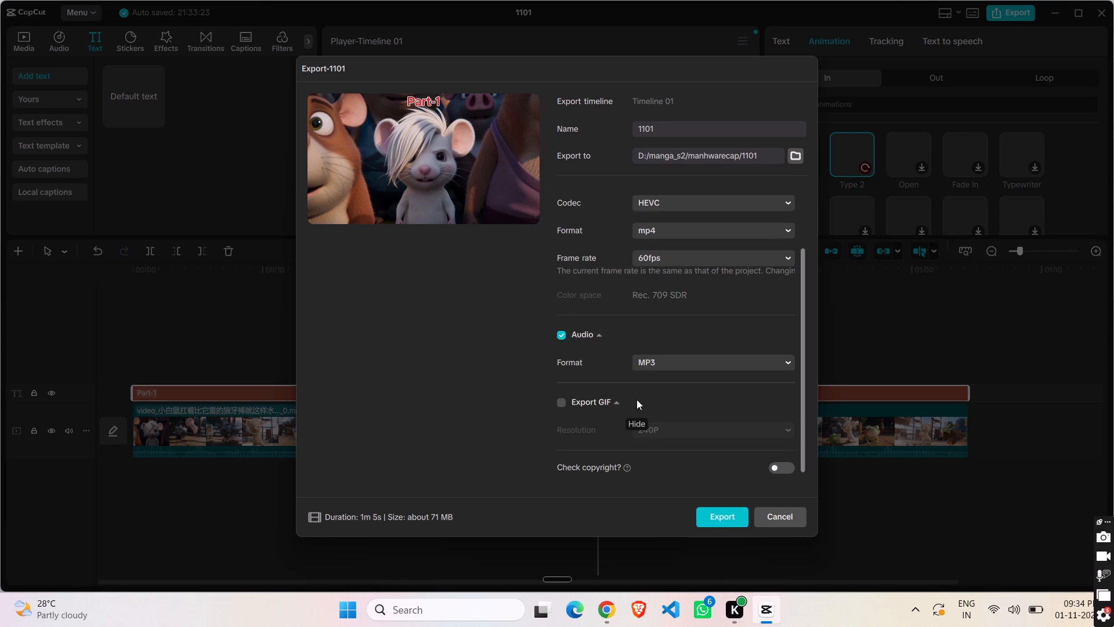
{"action": "scroll", "coordinate": [636, 399], "scroll_direction": "up", "scroll_amount": 1}
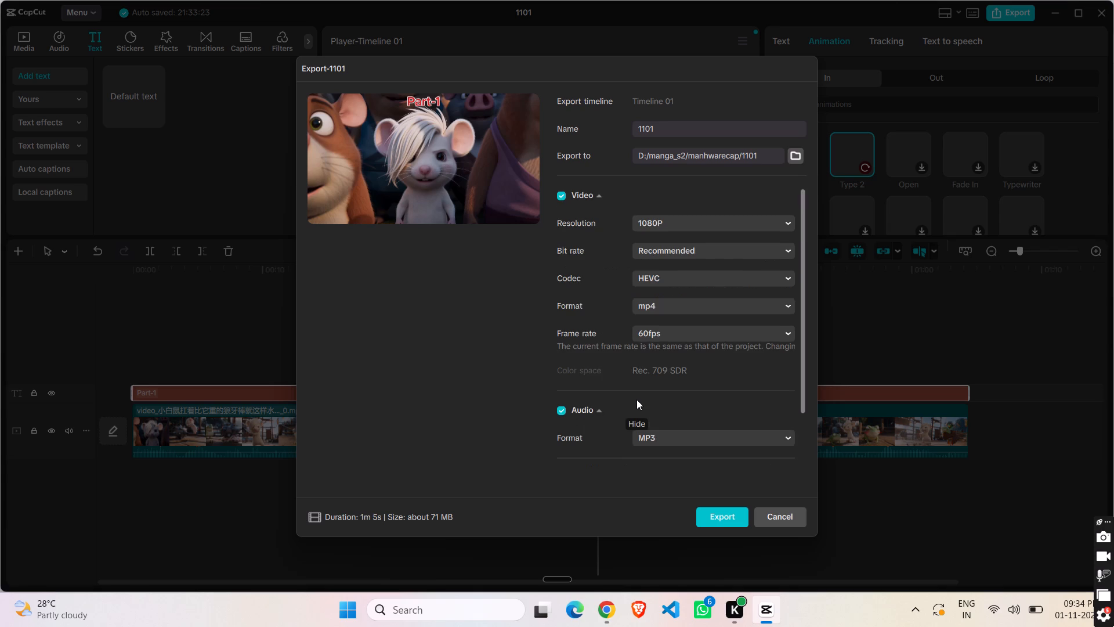
{"action": "scroll", "coordinate": [636, 399], "scroll_direction": "up", "scroll_amount": 1}
{"action": "left_click", "coordinate": [694, 440]}
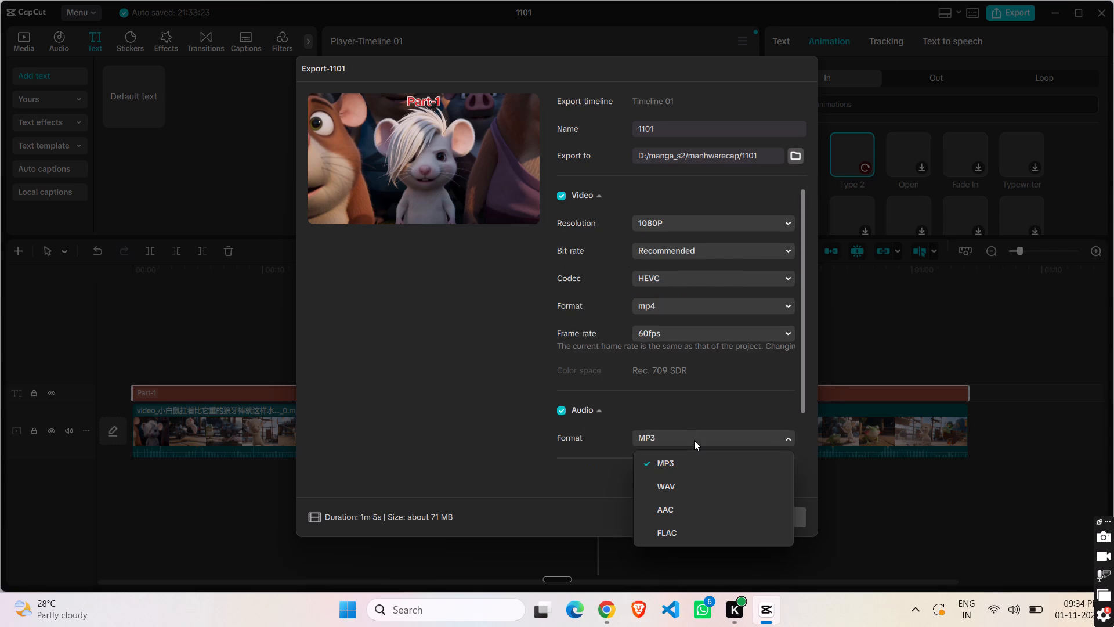
{"action": "left_click", "coordinate": [694, 440]}
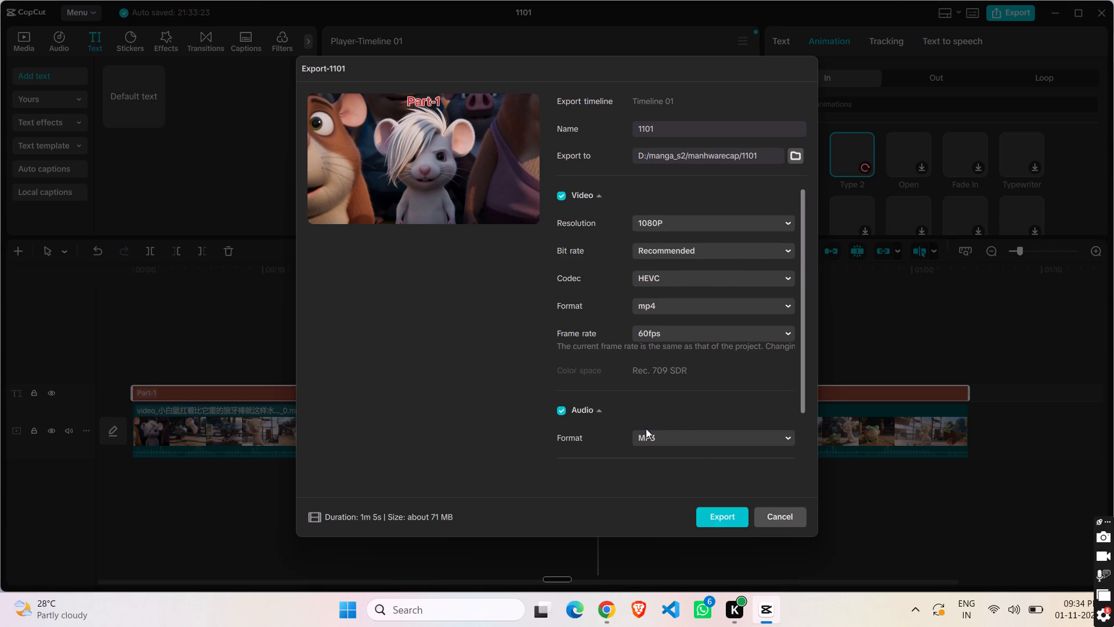
{"action": "scroll", "coordinate": [624, 419], "scroll_direction": "up", "scroll_amount": 1}
{"action": "left_click", "coordinate": [718, 518]}
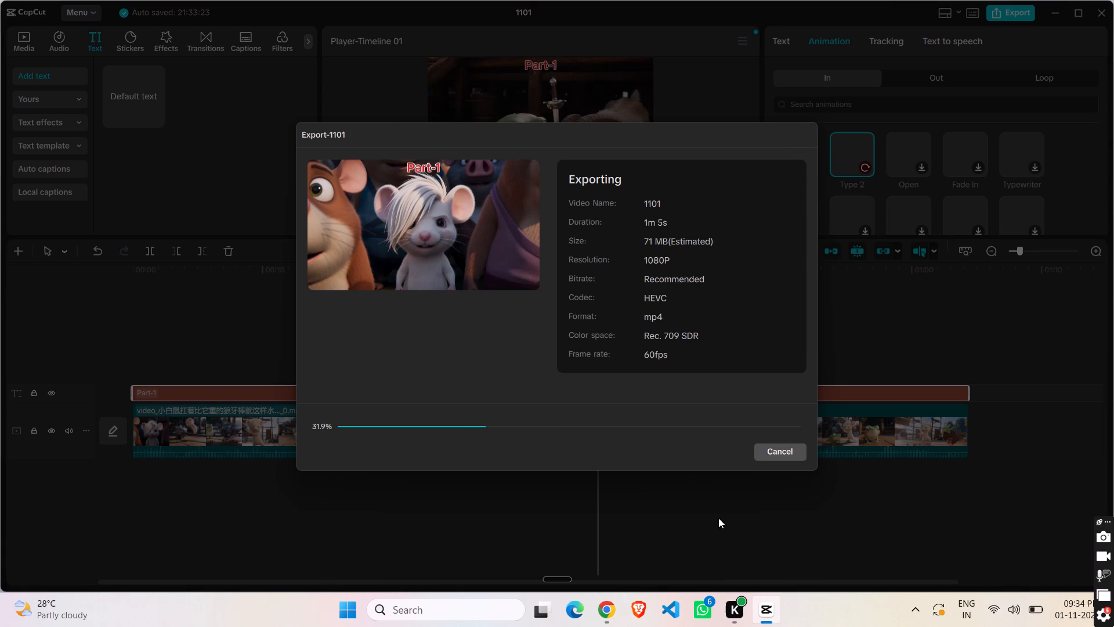
{"action": "left_click", "coordinate": [634, 612]}
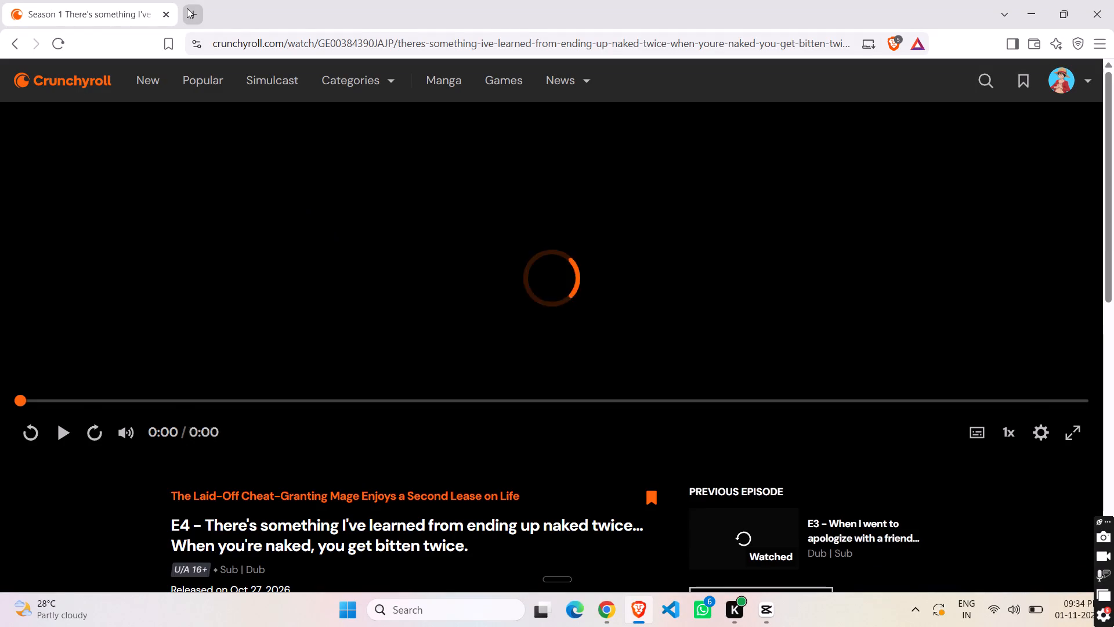
{"action": "left_click", "coordinate": [187, 8]}
{"action": "left_click", "coordinate": [114, 0]}
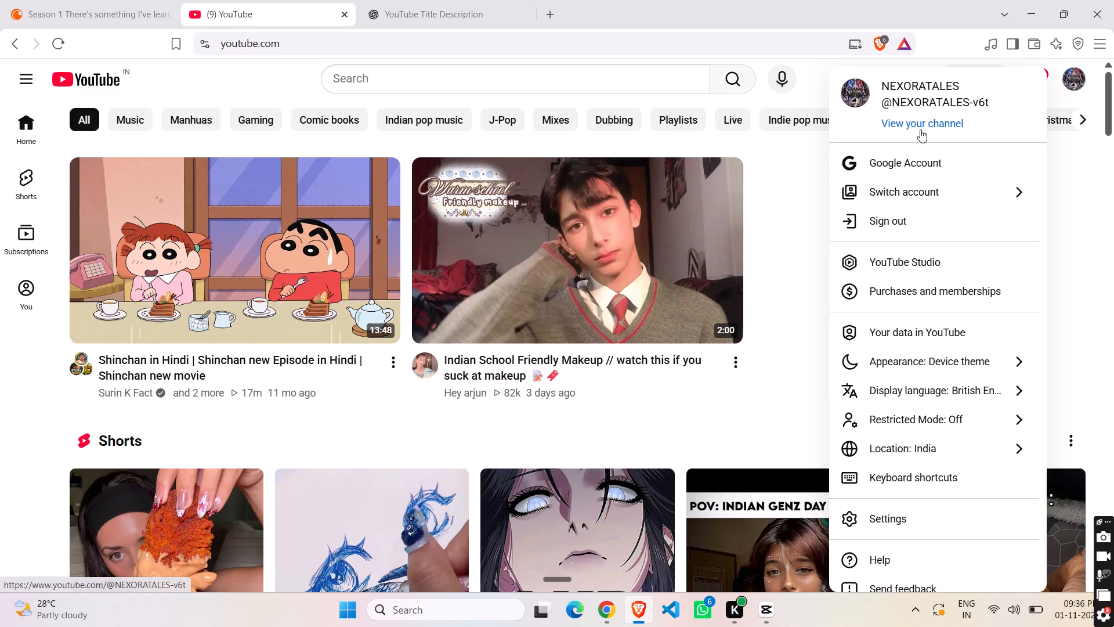
{"action": "left_click", "coordinate": [912, 127]}
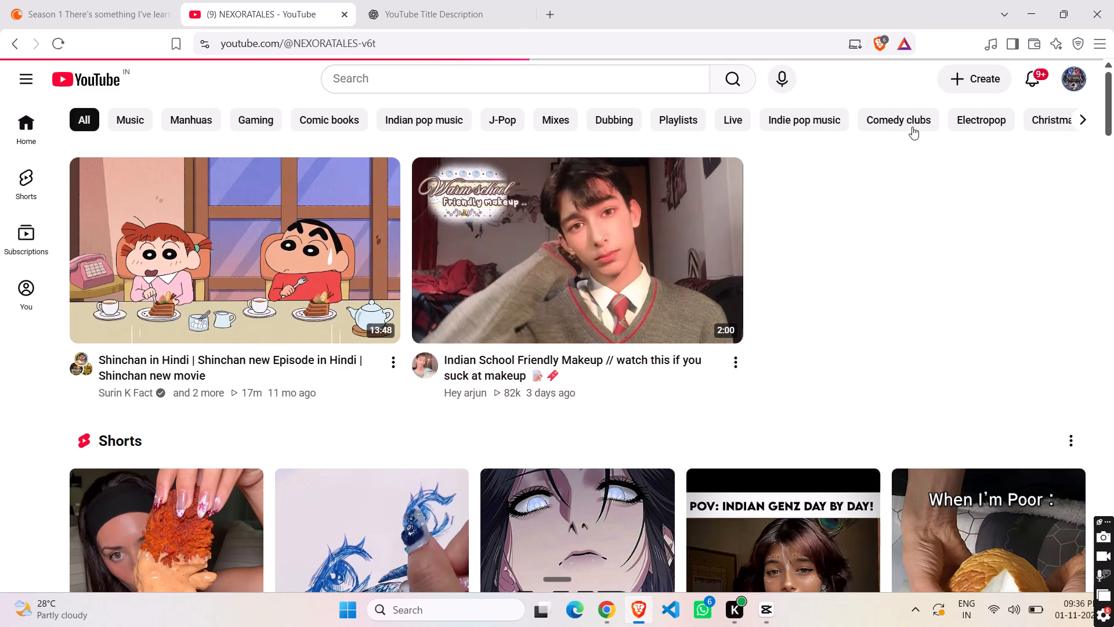
Look through the Shorts already published on the NEXORATALES channel.
{"action": "scroll", "coordinate": [520, 332], "scroll_direction": "down", "scroll_amount": 1}
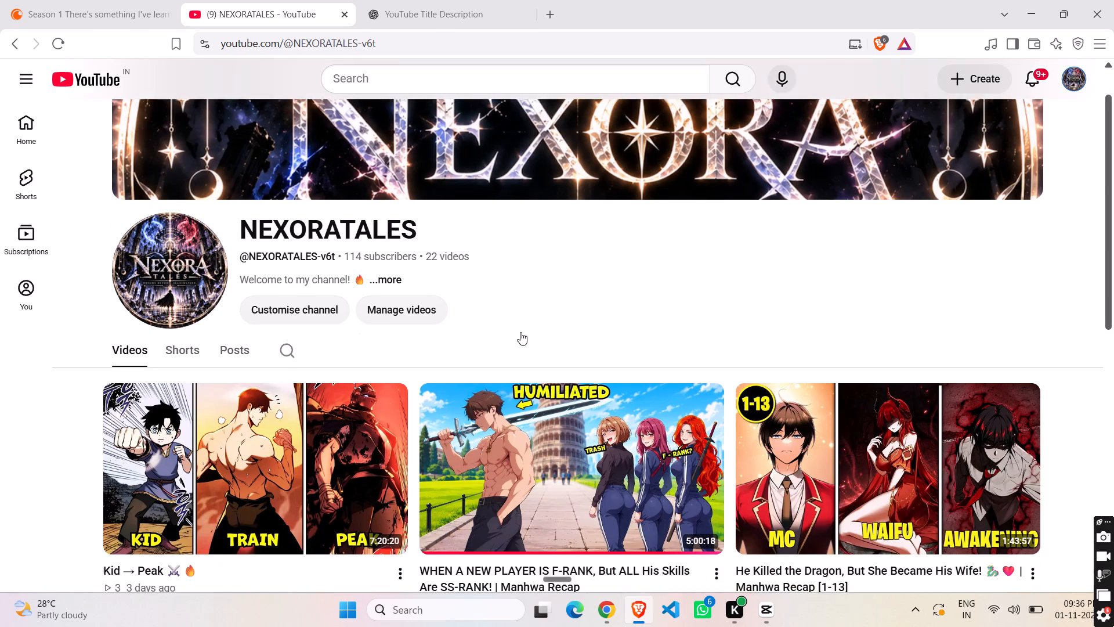
{"action": "scroll", "coordinate": [520, 332], "scroll_direction": "down", "scroll_amount": 1}
{"action": "left_click", "coordinate": [196, 328]}
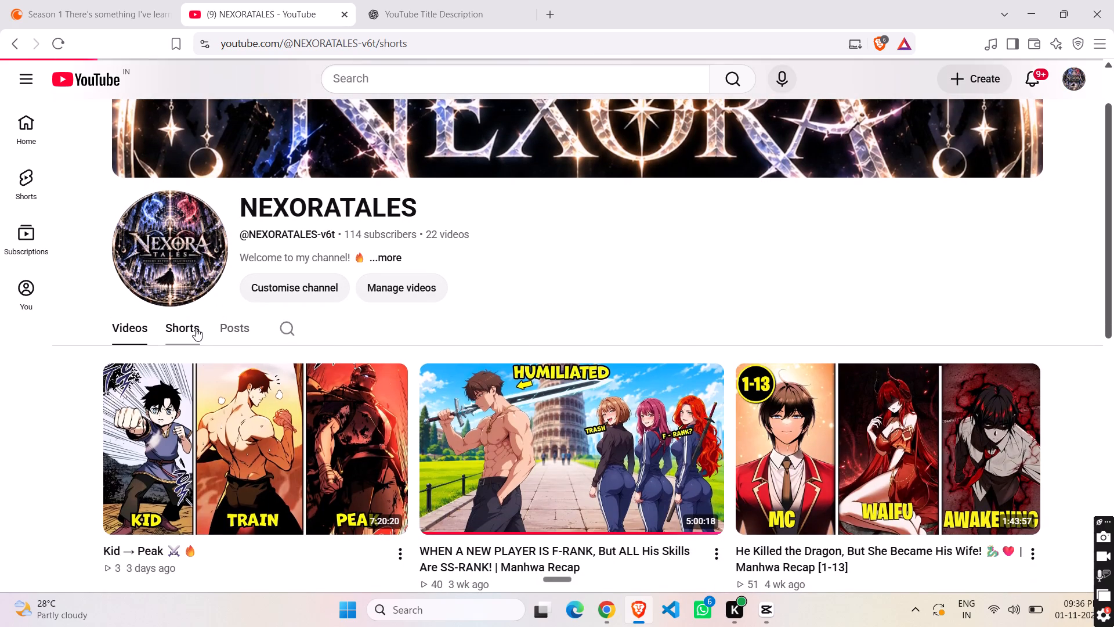
{"action": "scroll", "coordinate": [419, 327], "scroll_direction": "down", "scroll_amount": 1}
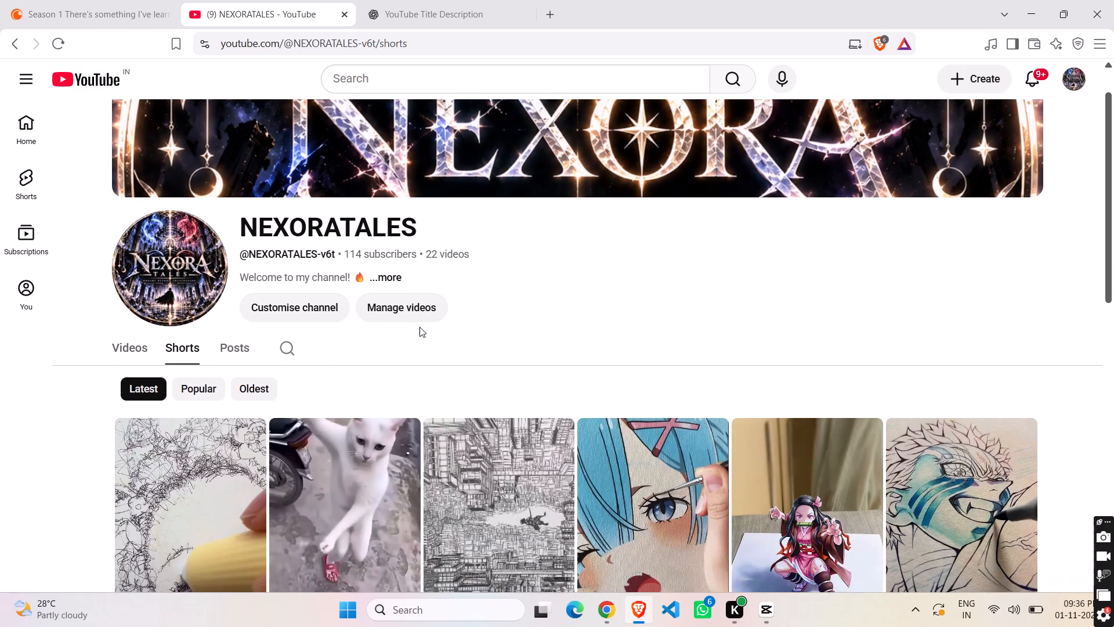
{"action": "scroll", "coordinate": [419, 327], "scroll_direction": "down", "scroll_amount": 3}
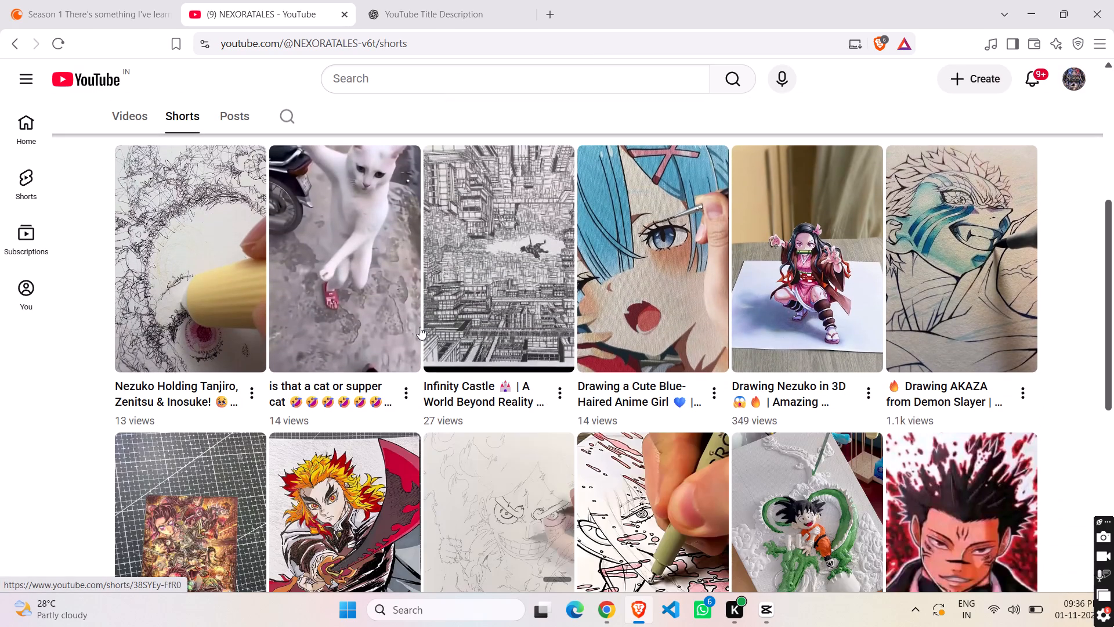
{"action": "scroll", "coordinate": [419, 327], "scroll_direction": "right", "scroll_amount": 4}
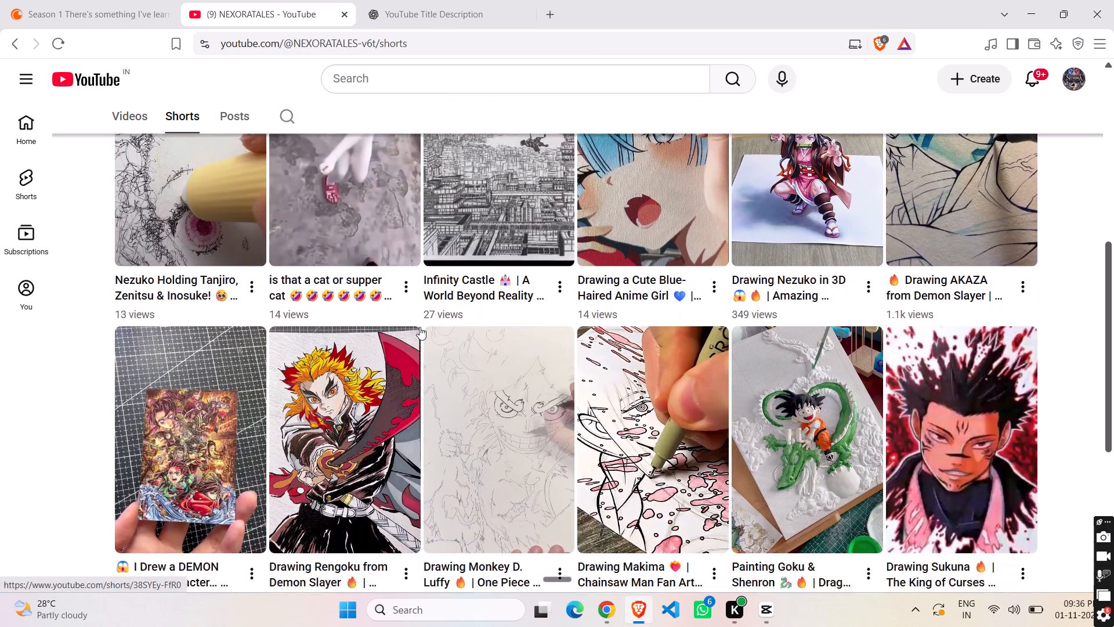
{"action": "scroll", "coordinate": [419, 327], "scroll_direction": "right", "scroll_amount": 2}
{"action": "scroll", "coordinate": [419, 327], "scroll_direction": "down", "scroll_amount": 3}
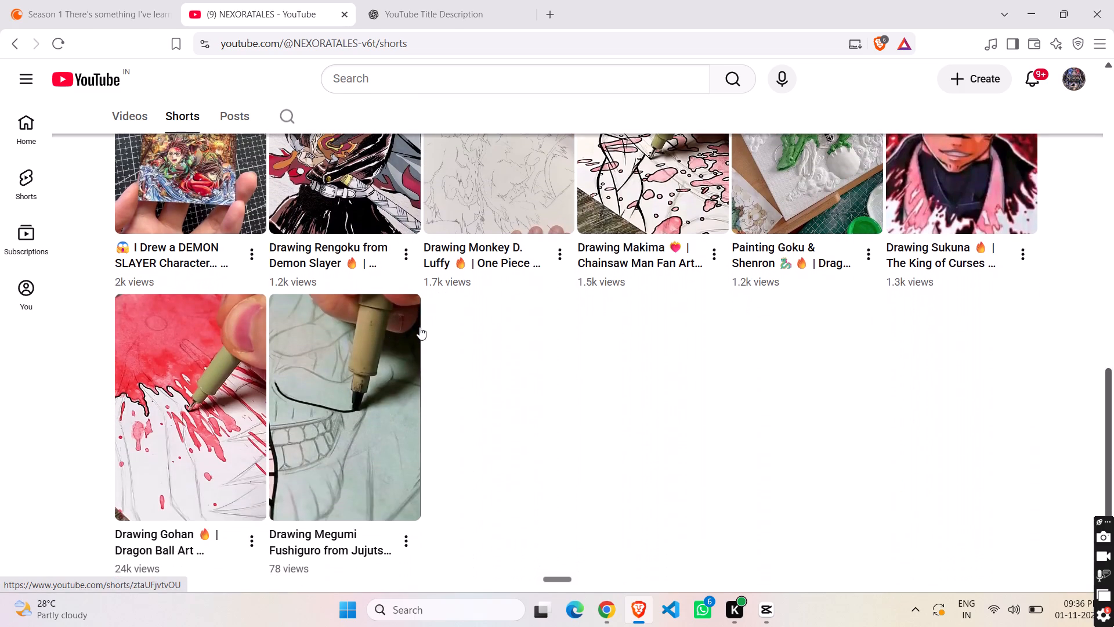
{"action": "scroll", "coordinate": [419, 327], "scroll_direction": "down", "scroll_amount": 1}
{"action": "scroll", "coordinate": [419, 327], "scroll_direction": "up", "scroll_amount": 4}
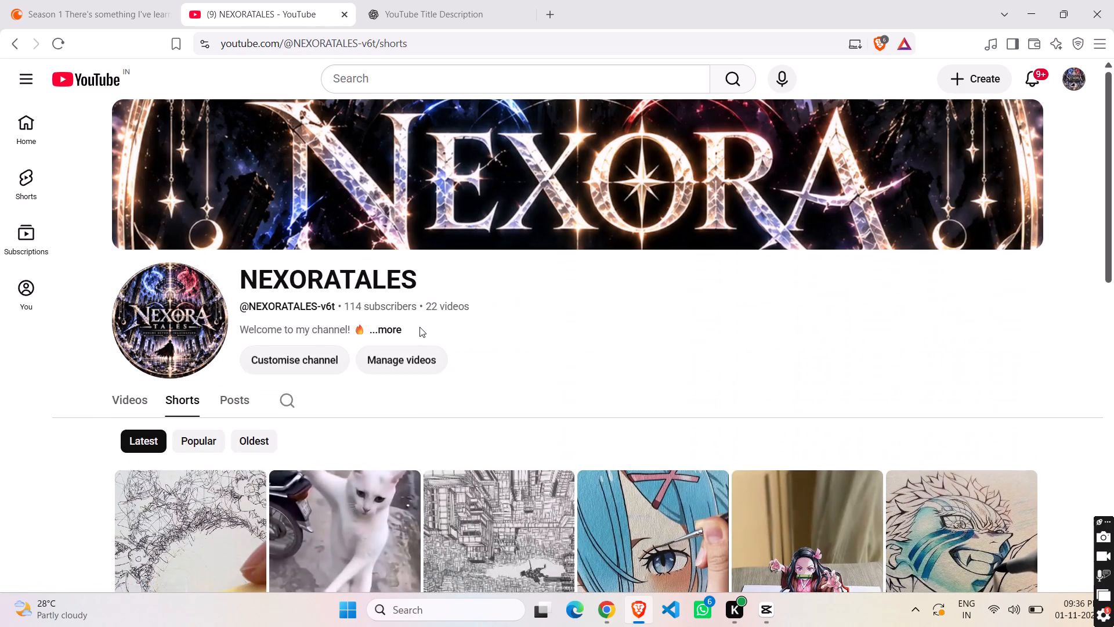
{"action": "scroll", "coordinate": [421, 325], "scroll_direction": "down", "scroll_amount": 3}
{"action": "scroll", "coordinate": [421, 325], "scroll_direction": "up", "scroll_amount": 3}
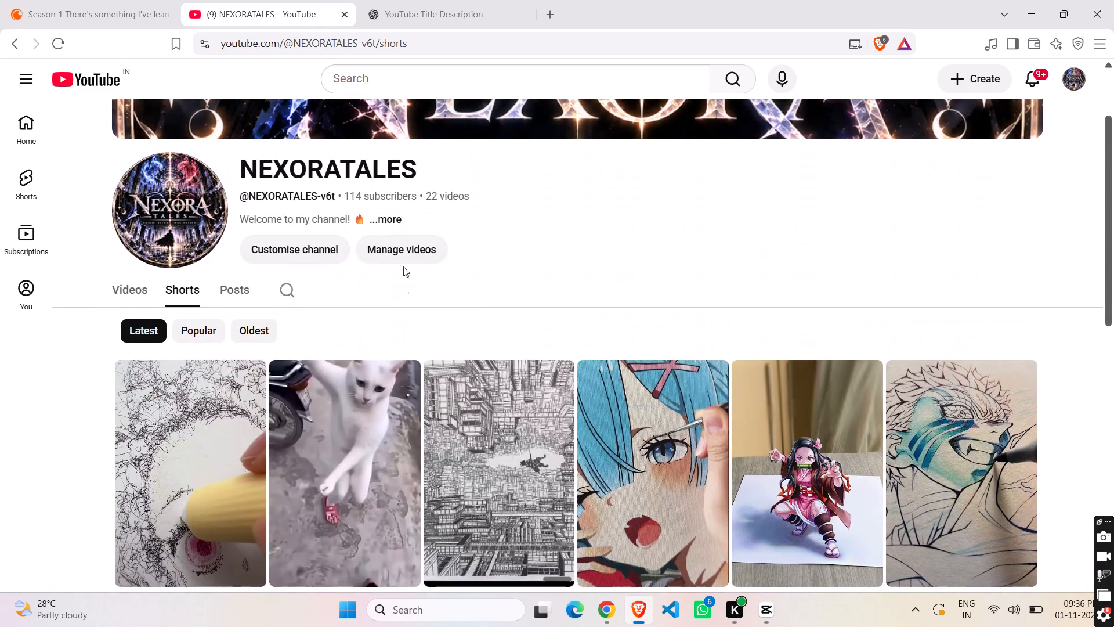
Open the channel's video management in YouTube Studio.
{"action": "left_click", "coordinate": [402, 255]}
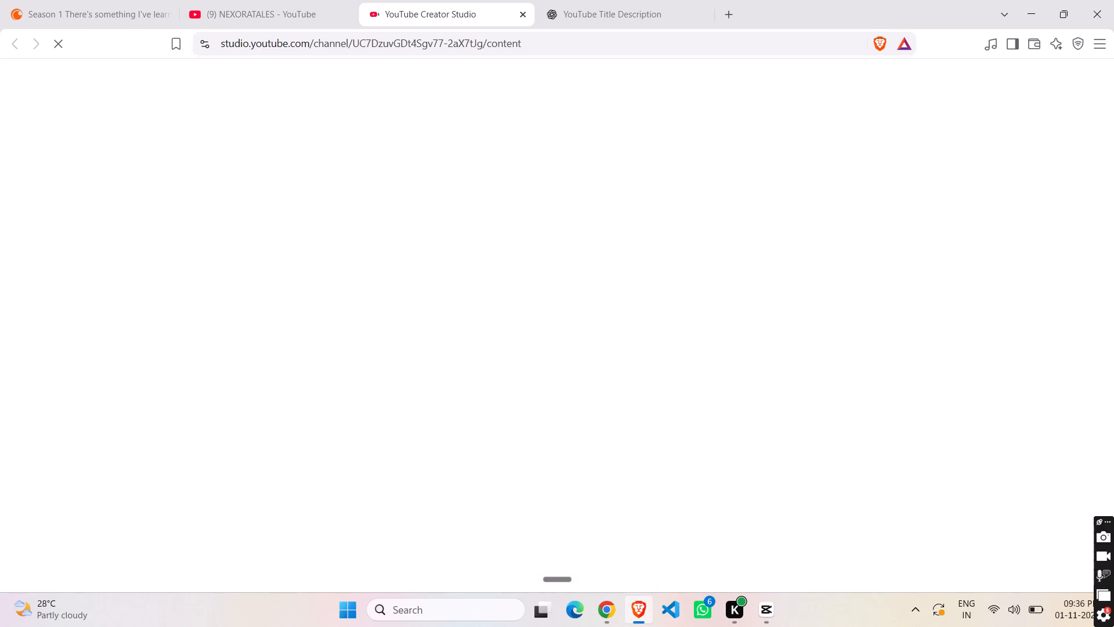
Check the video's export progress in CapCut, then return to YouTube Studio in Brave.
{"action": "left_click", "coordinate": [762, 618]}
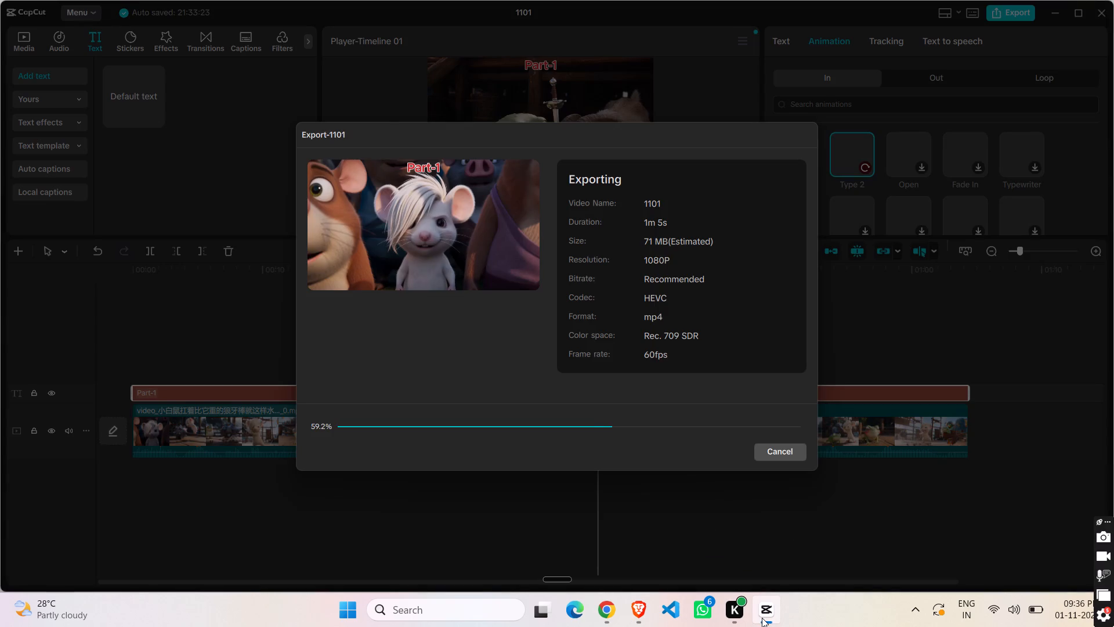
{"action": "left_click", "coordinate": [632, 612]}
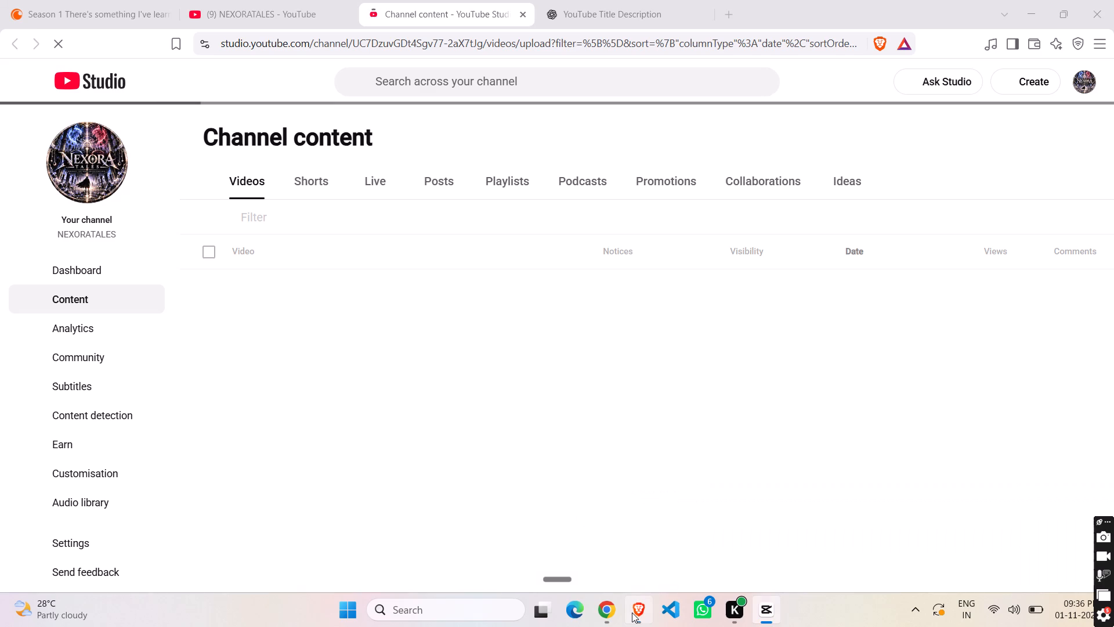
Look over the channel's video list in YouTube Studio and switch the channel content to Shorts.
{"action": "scroll", "coordinate": [728, 369], "scroll_direction": "down", "scroll_amount": 2}
{"action": "scroll", "coordinate": [728, 369], "scroll_direction": "up", "scroll_amount": 2}
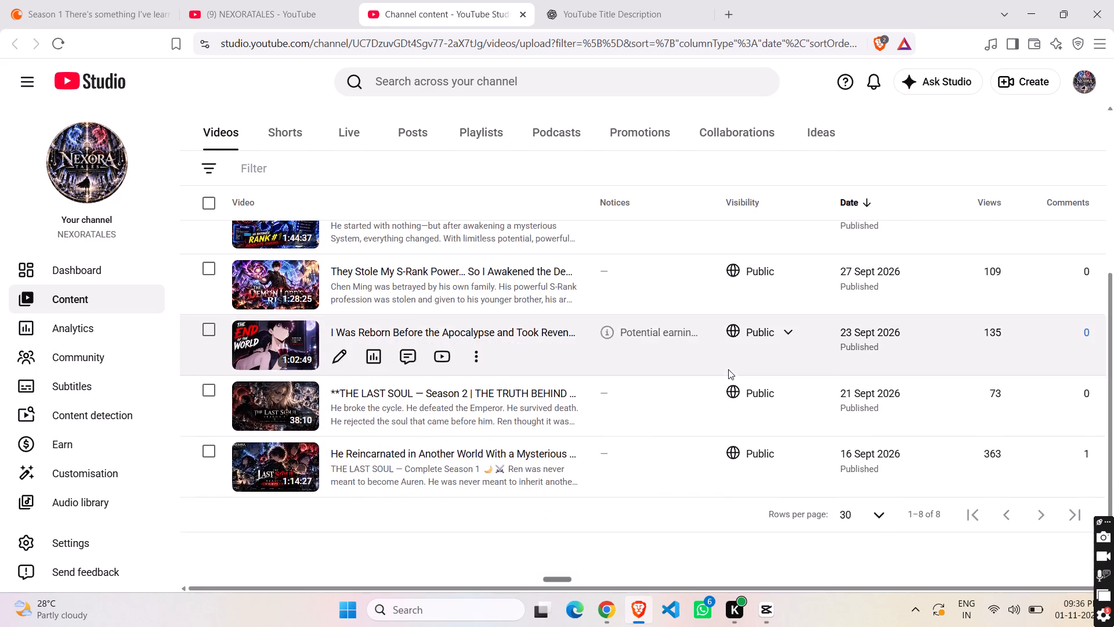
{"action": "scroll", "coordinate": [728, 369], "scroll_direction": "up", "scroll_amount": 1}
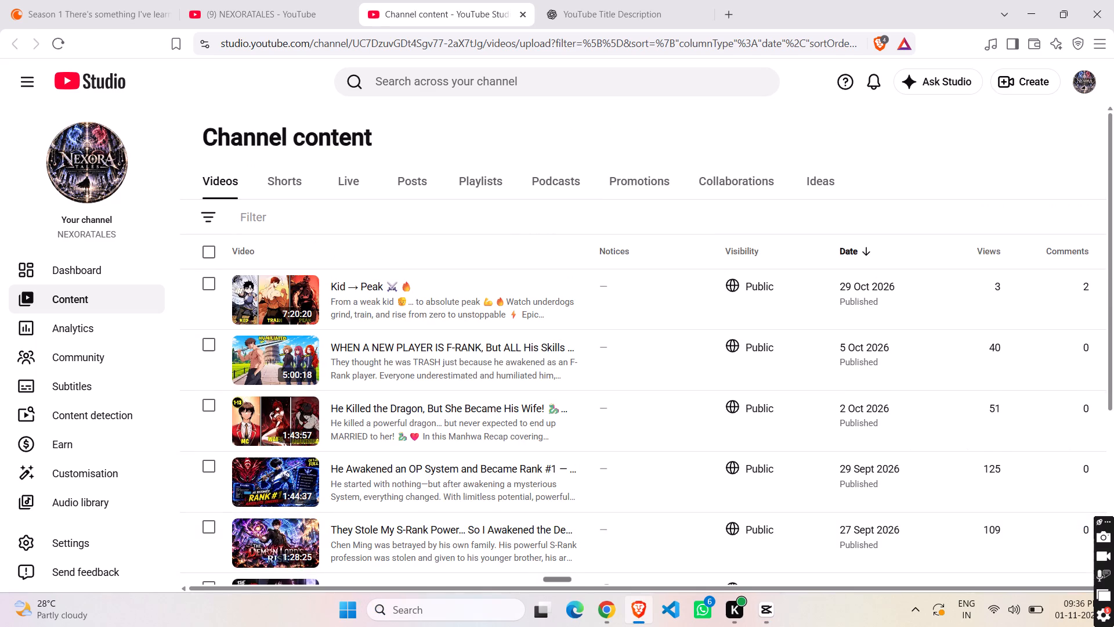
{"action": "left_click", "coordinate": [287, 187]}
{"action": "left_click", "coordinate": [278, 181]}
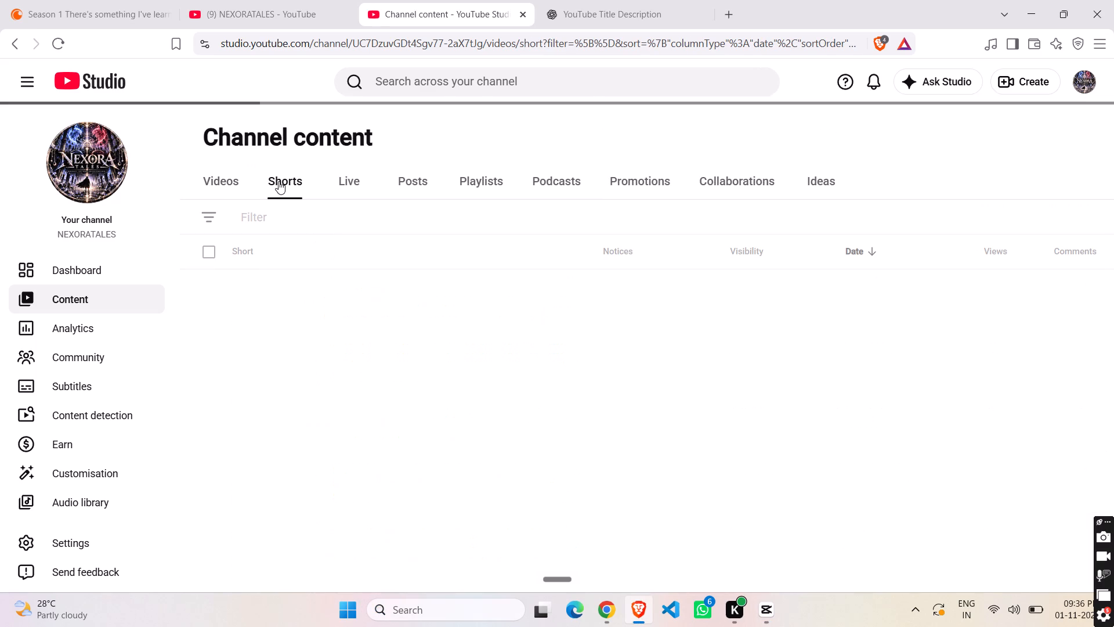
Open File Explorer, check the manga and manhwarecap folders, and go to the Downloads folder.
{"action": "left_click", "coordinate": [351, 611]}
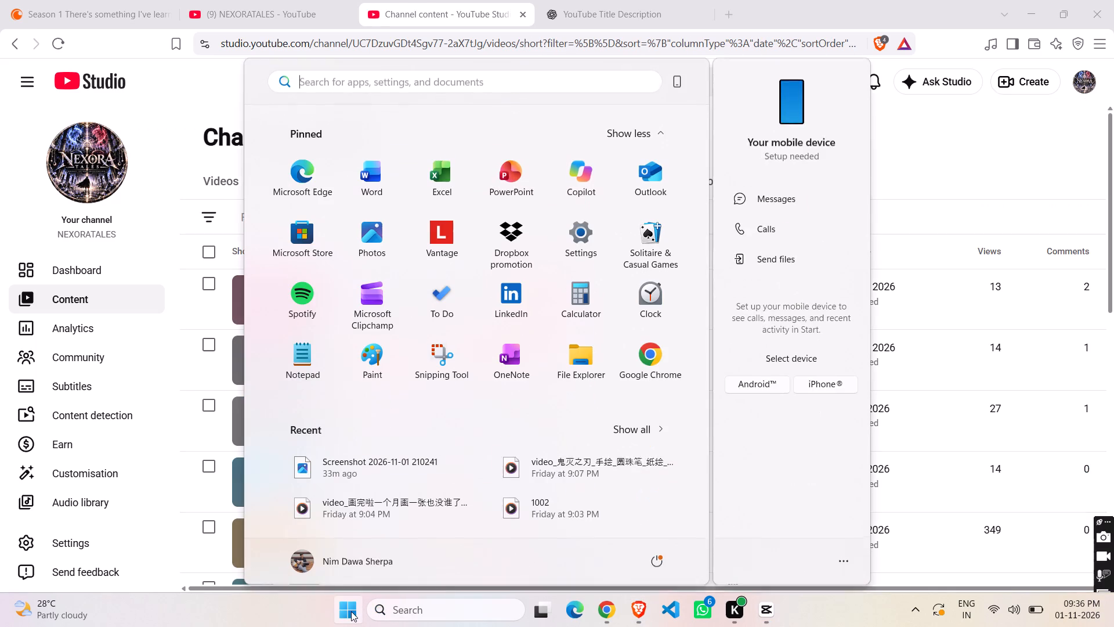
{"action": "left_click", "coordinate": [577, 344]}
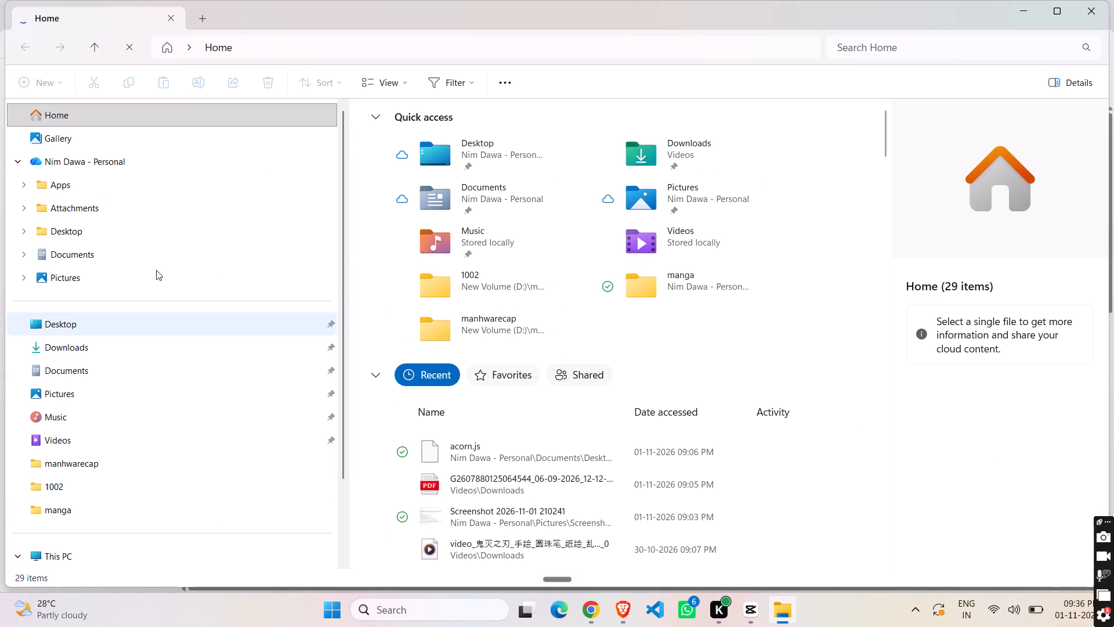
{"action": "left_click", "coordinate": [41, 505]}
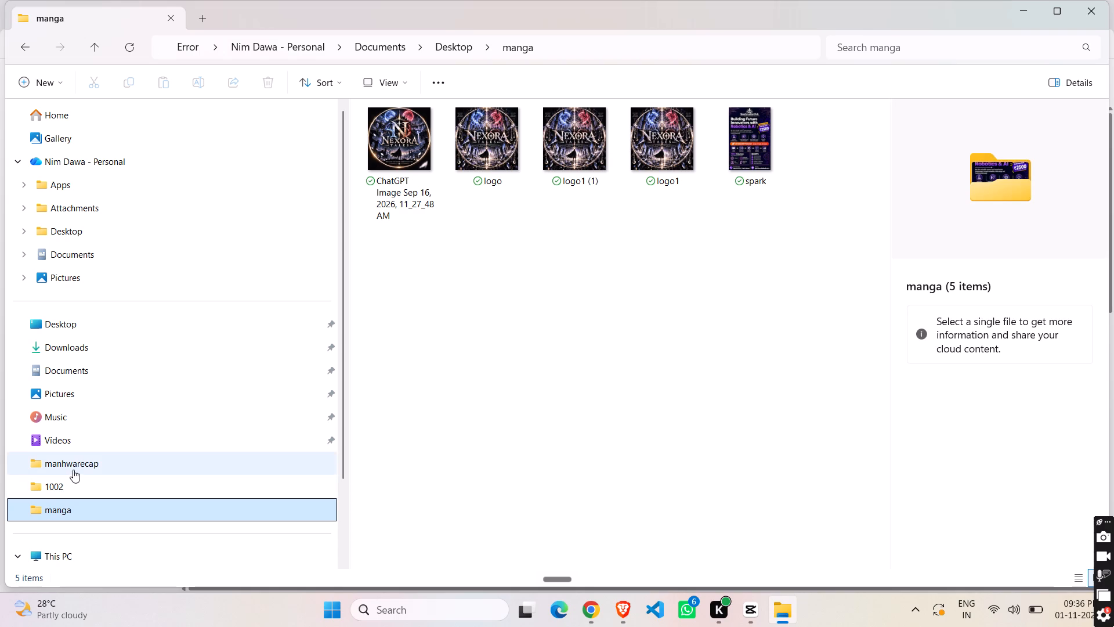
{"action": "scroll", "coordinate": [73, 470], "scroll_direction": "down", "scroll_amount": 1}
{"action": "double_click", "coordinate": [70, 441]}
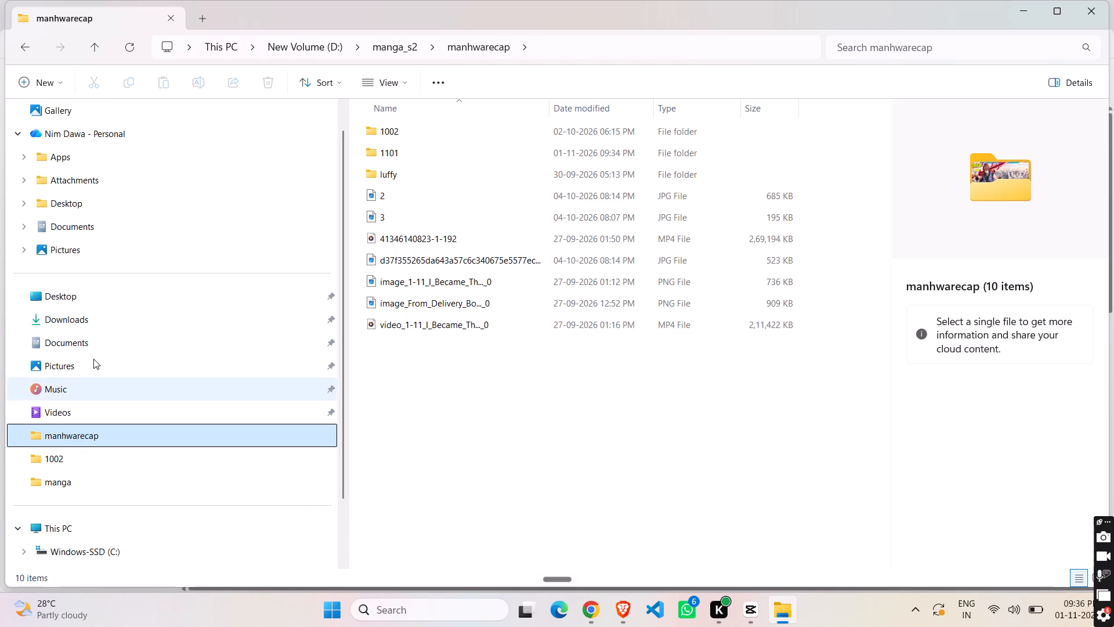
{"action": "double_click", "coordinate": [87, 321]}
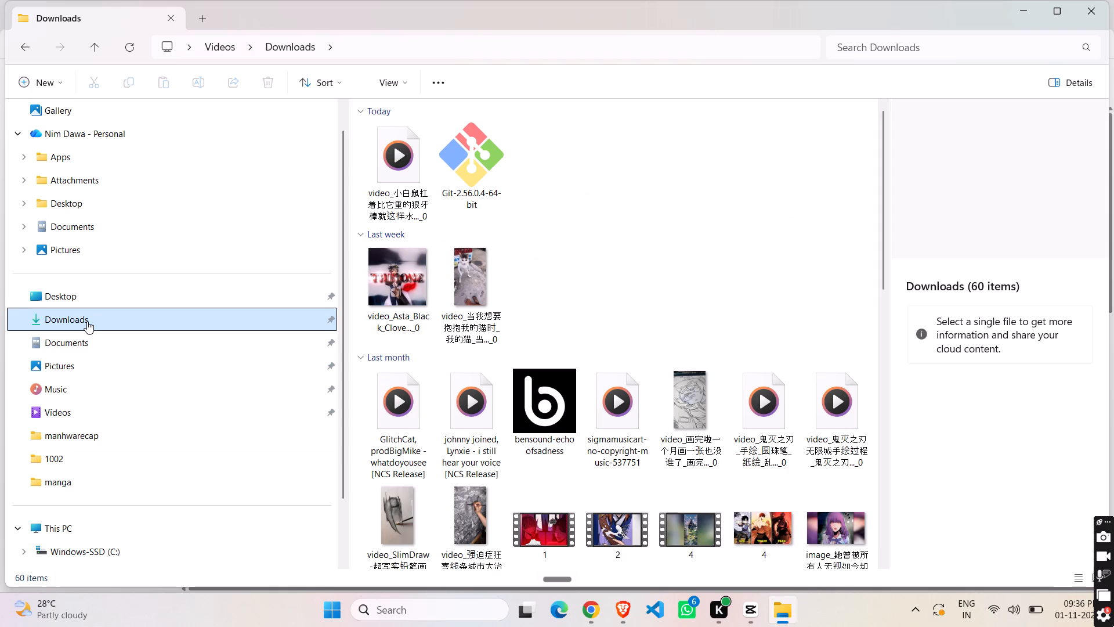
Delete the MP4 video named 4 and the PNG image named 4 from the Downloads folder.
{"action": "scroll", "coordinate": [631, 418], "scroll_direction": "down", "scroll_amount": 2}
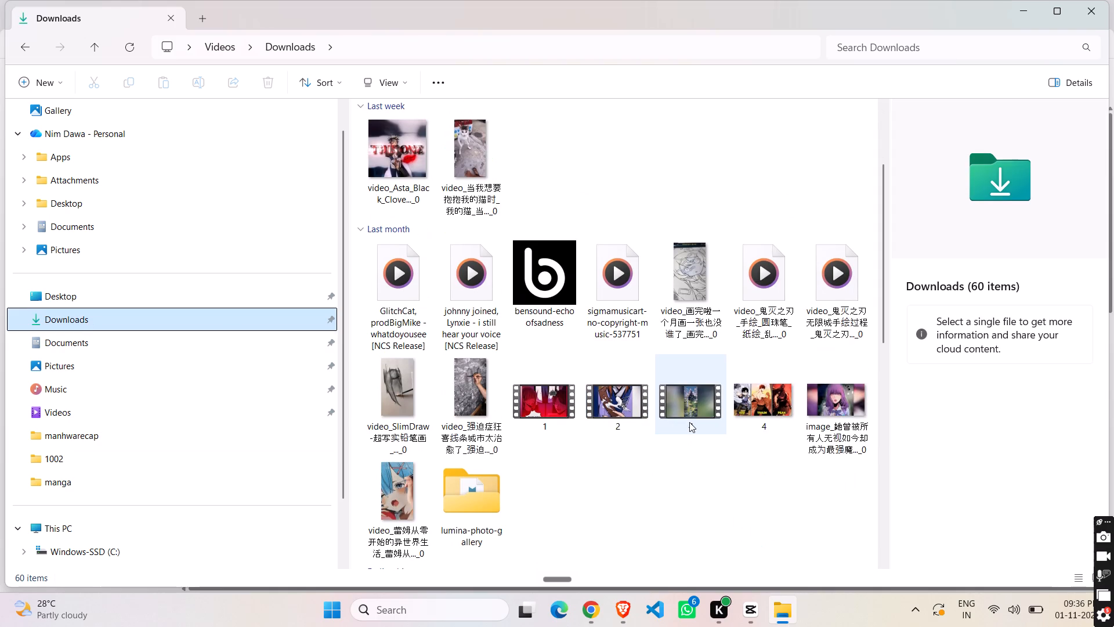
{"action": "left_click", "coordinate": [689, 422]}
{"action": "right_click", "coordinate": [689, 422]}
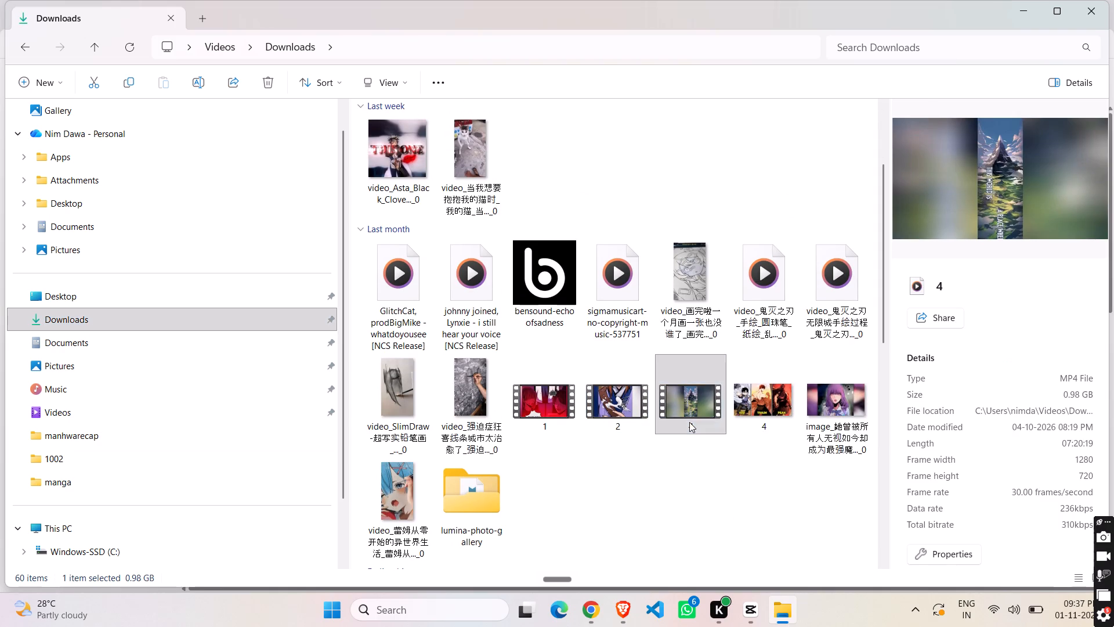
{"action": "left_click", "coordinate": [902, 448]}
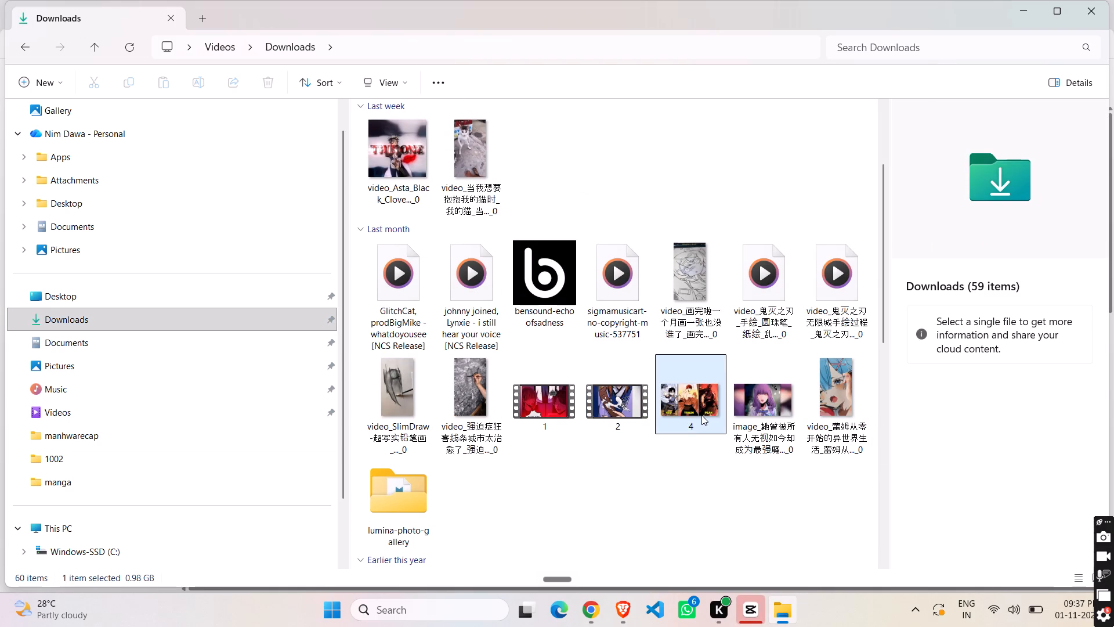
{"action": "right_click", "coordinate": [700, 415]}
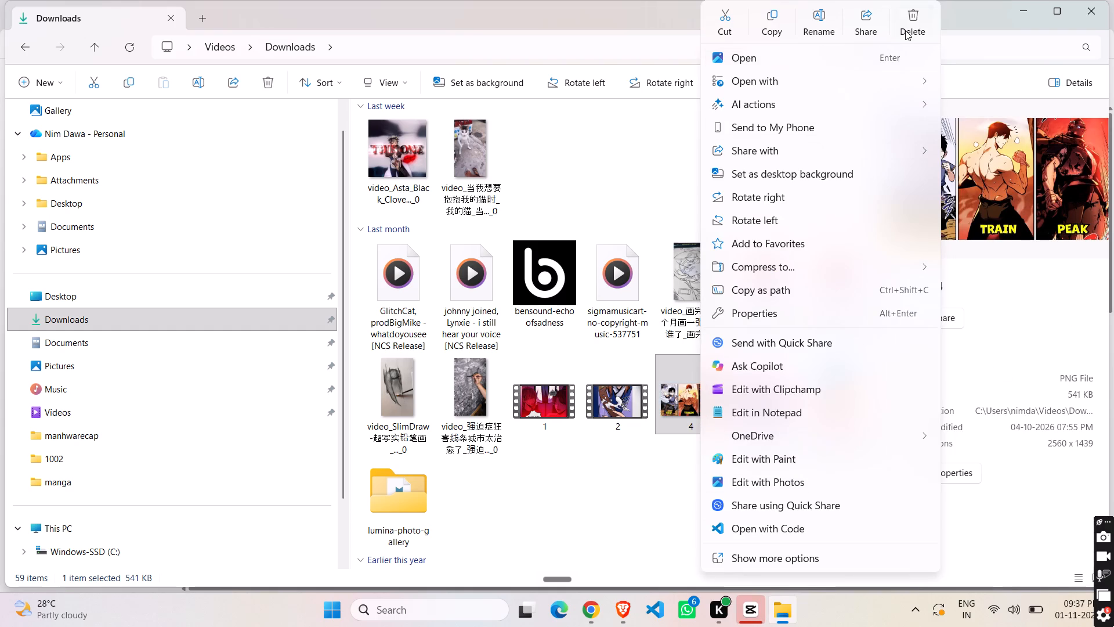
{"action": "left_click", "coordinate": [906, 30]}
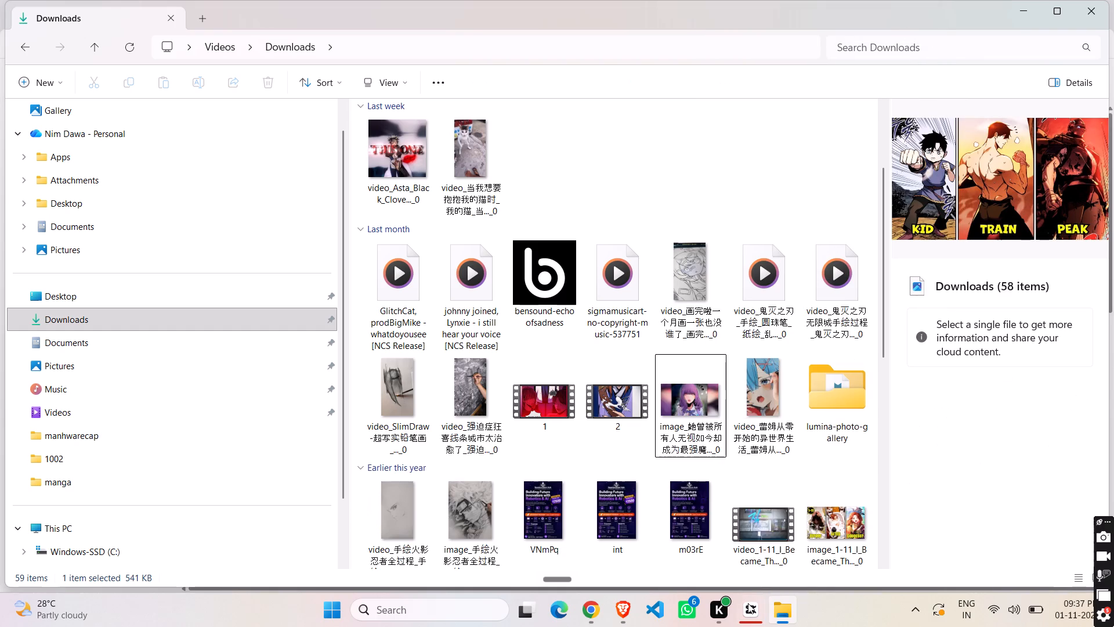
Switch to CapCut and close the sharing dialog of the 1101 export.
{"action": "left_click", "coordinate": [746, 540]}
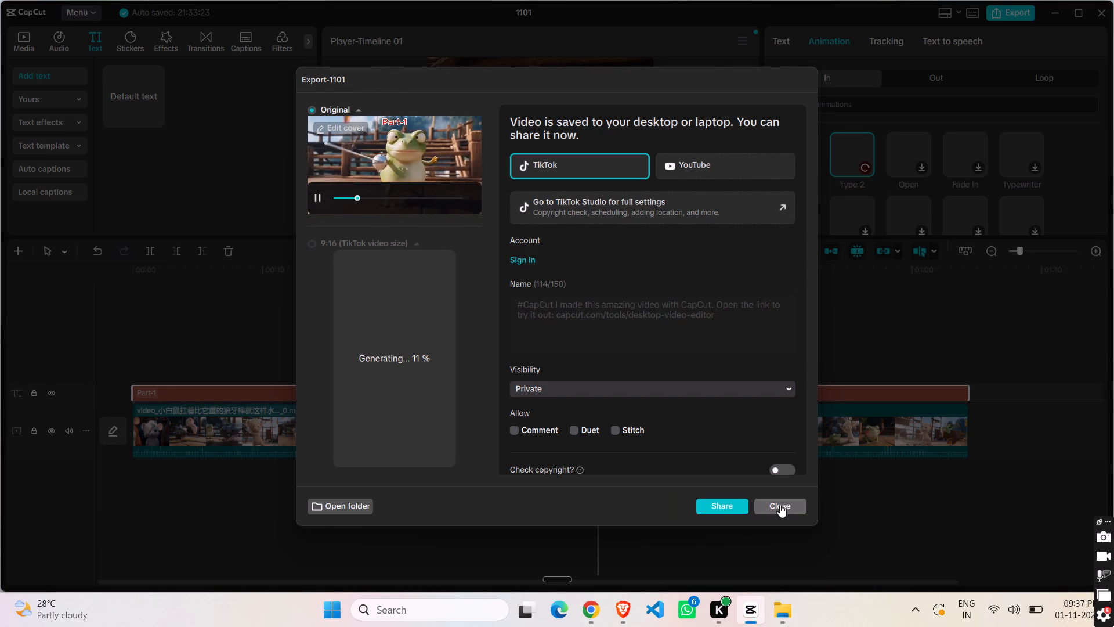
{"action": "scroll", "coordinate": [690, 349], "scroll_direction": "down", "scroll_amount": 3}
{"action": "scroll", "coordinate": [690, 349], "scroll_direction": "up", "scroll_amount": 2}
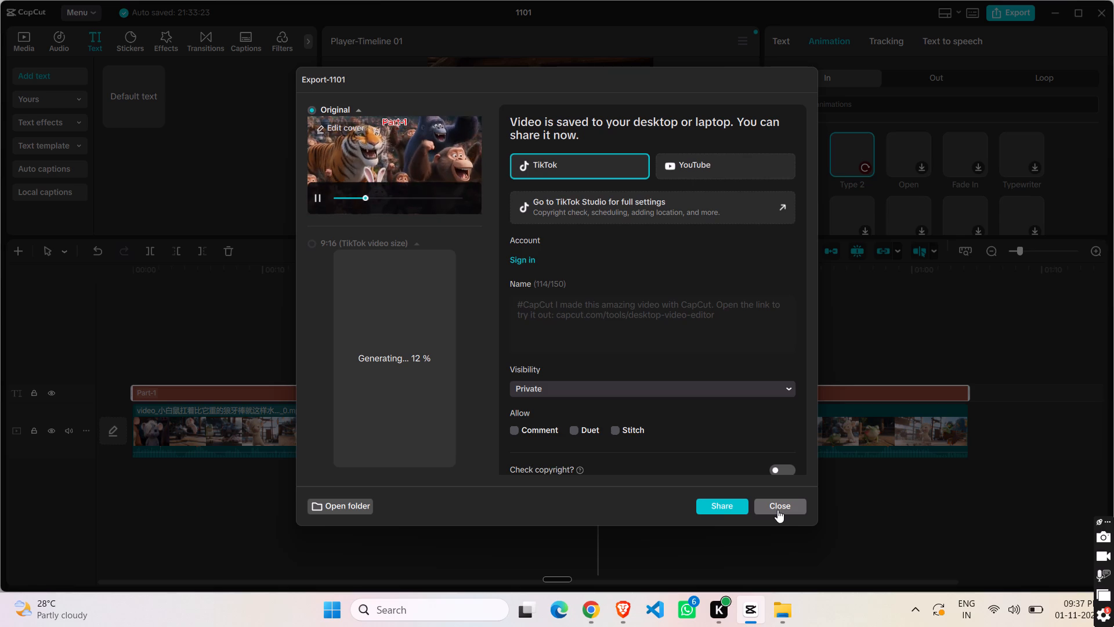
{"action": "left_click", "coordinate": [776, 507]}
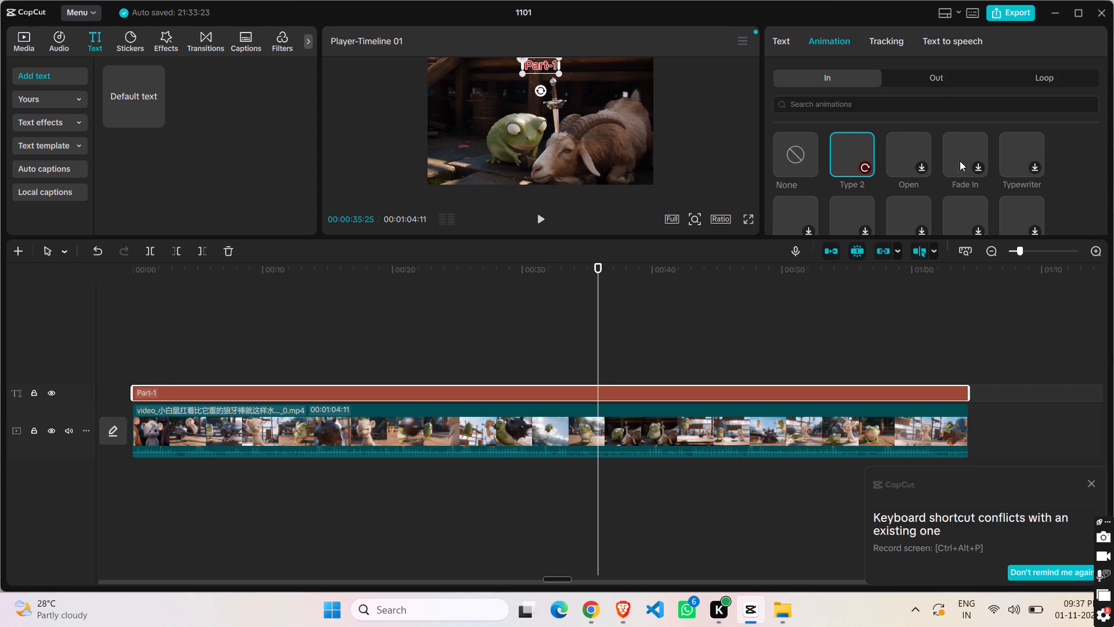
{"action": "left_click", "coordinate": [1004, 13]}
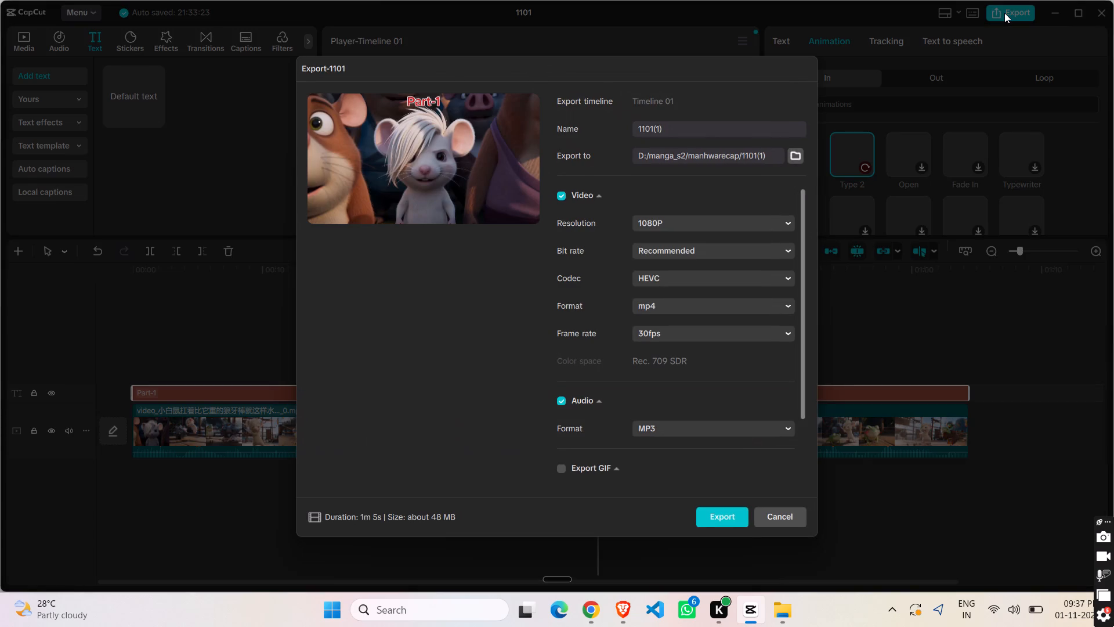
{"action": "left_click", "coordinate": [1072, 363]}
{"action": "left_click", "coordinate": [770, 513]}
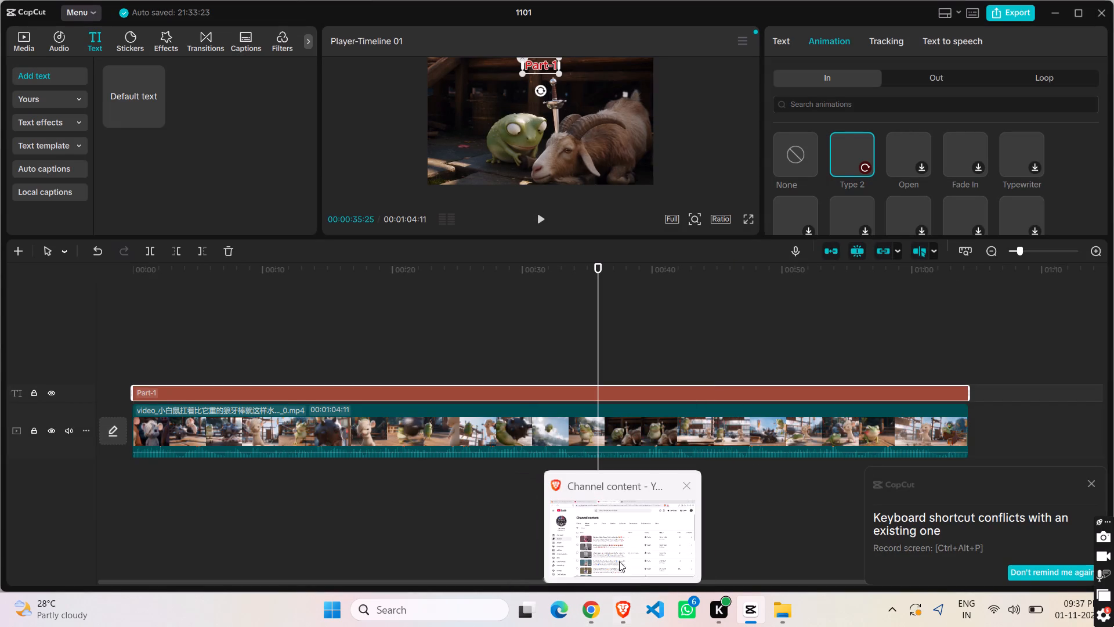
Switch back to the YouTube Studio channel content page in Brave.
{"action": "left_click", "coordinate": [619, 561]}
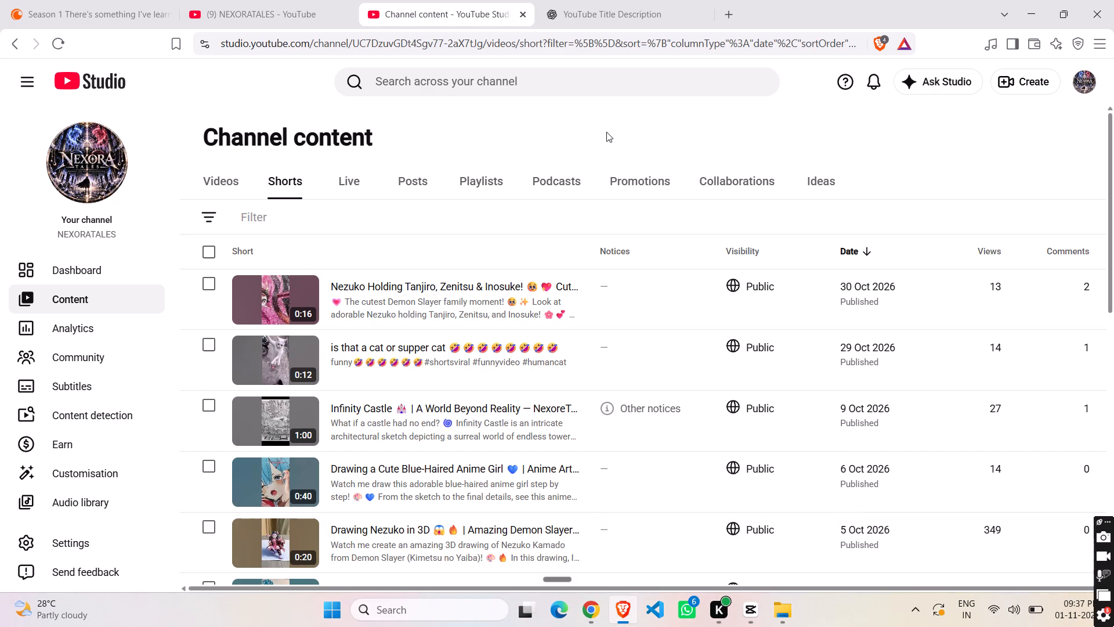
Start a video upload and browse the file selection to the 1101 folder inside manhwarecap.
{"action": "left_click", "coordinate": [1026, 91]}
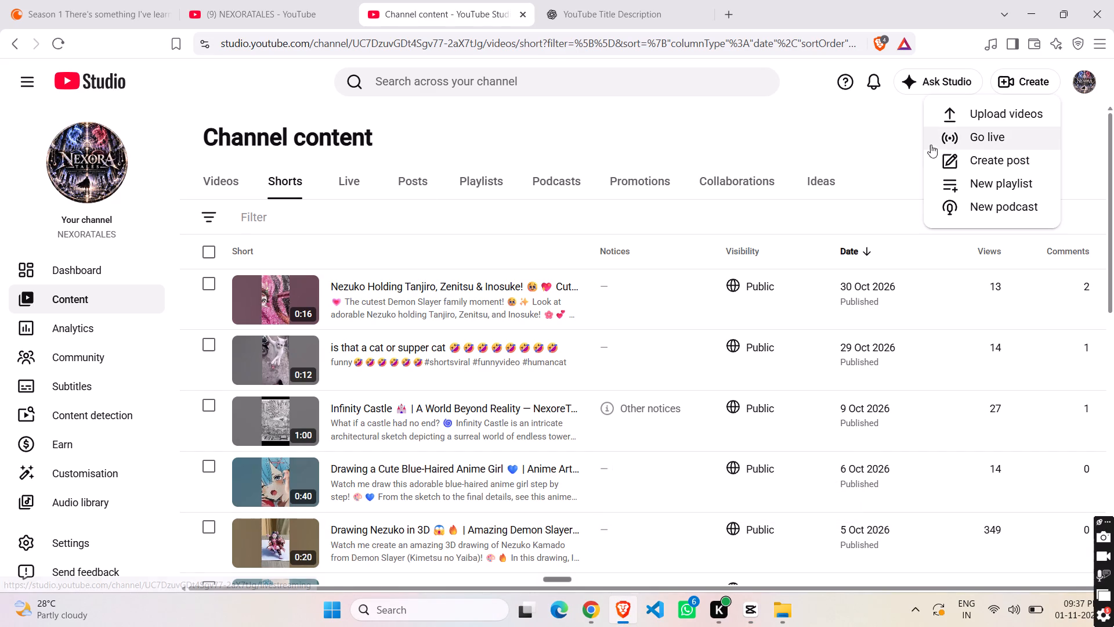
{"action": "left_click", "coordinate": [975, 119]}
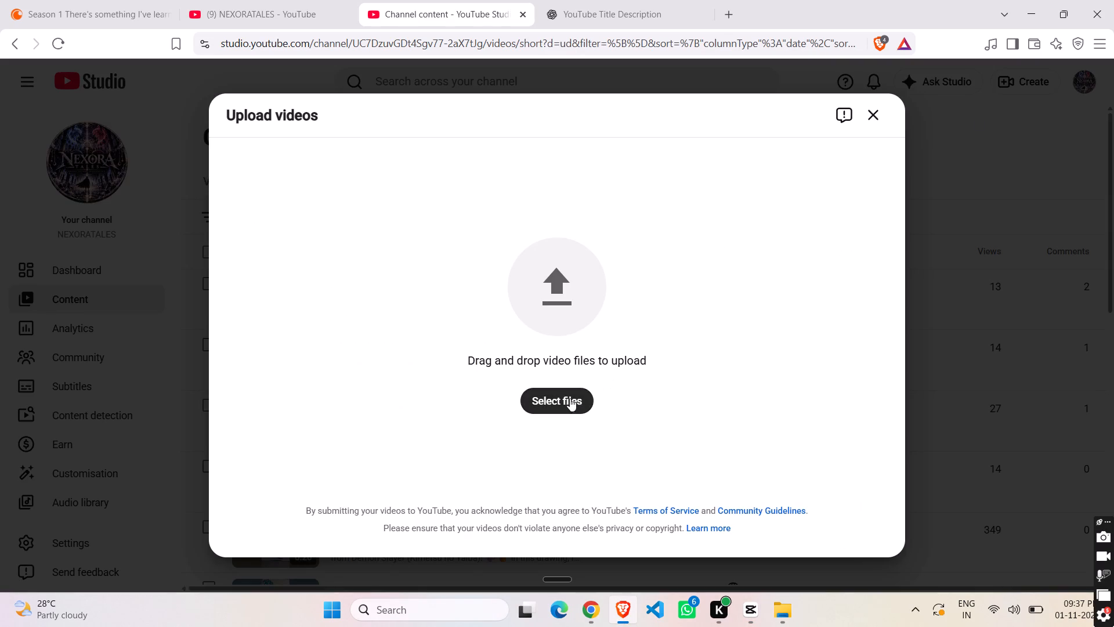
{"action": "left_click", "coordinate": [563, 400]}
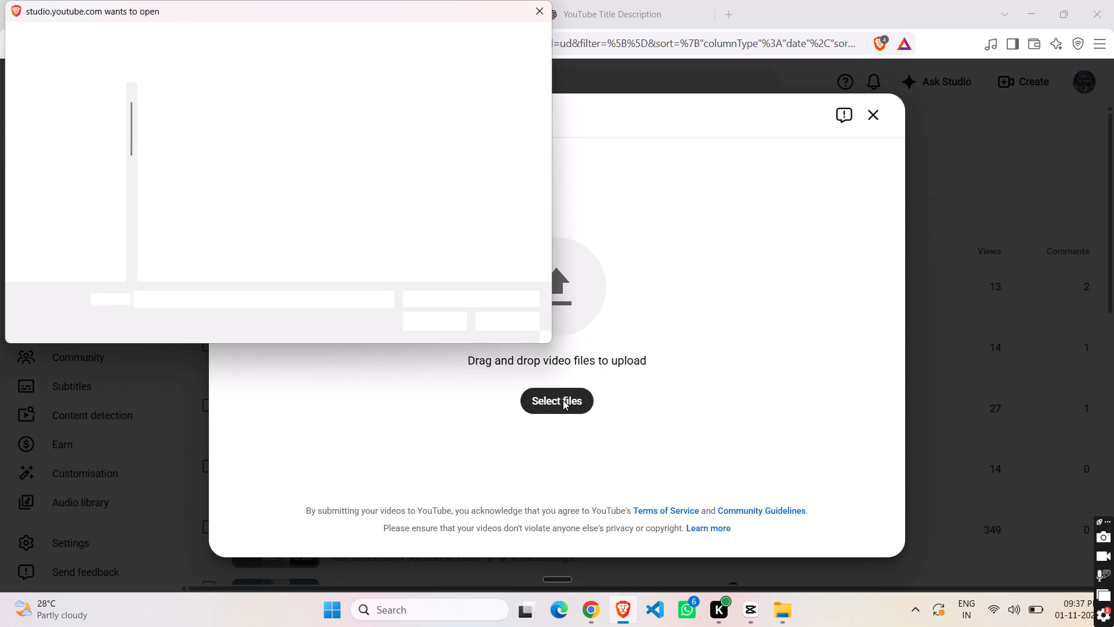
{"action": "scroll", "coordinate": [101, 165], "scroll_direction": "down", "scroll_amount": 1}
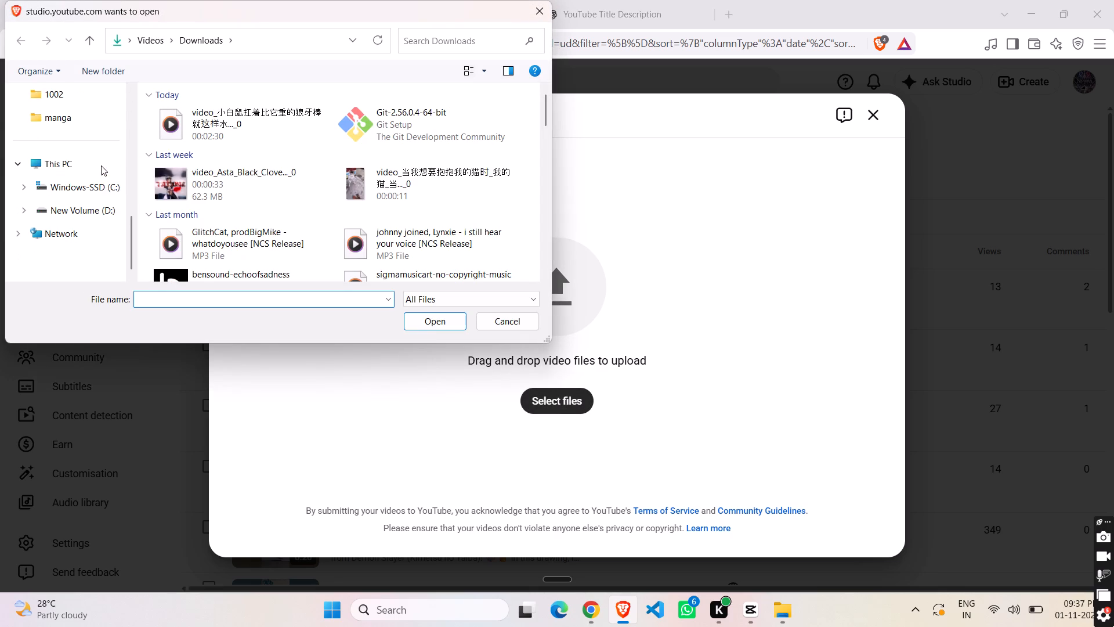
{"action": "scroll", "coordinate": [99, 165], "scroll_direction": "up", "scroll_amount": 1}
{"action": "double_click", "coordinate": [85, 152]}
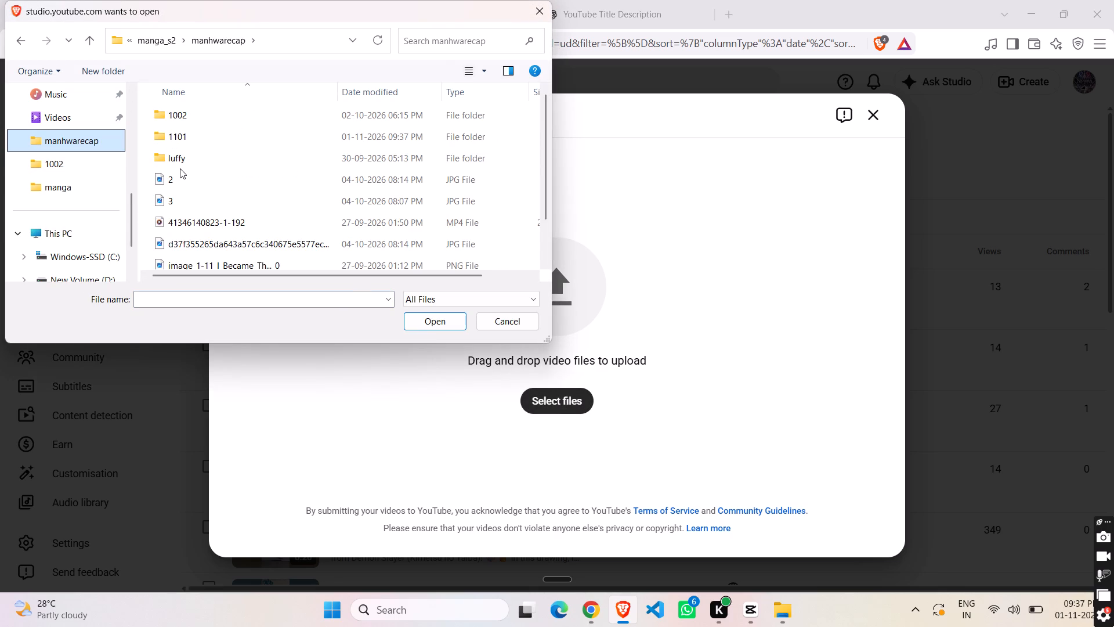
{"action": "scroll", "coordinate": [219, 145], "scroll_direction": "down", "scroll_amount": 3}
{"action": "scroll", "coordinate": [203, 146], "scroll_direction": "up", "scroll_amount": 3}
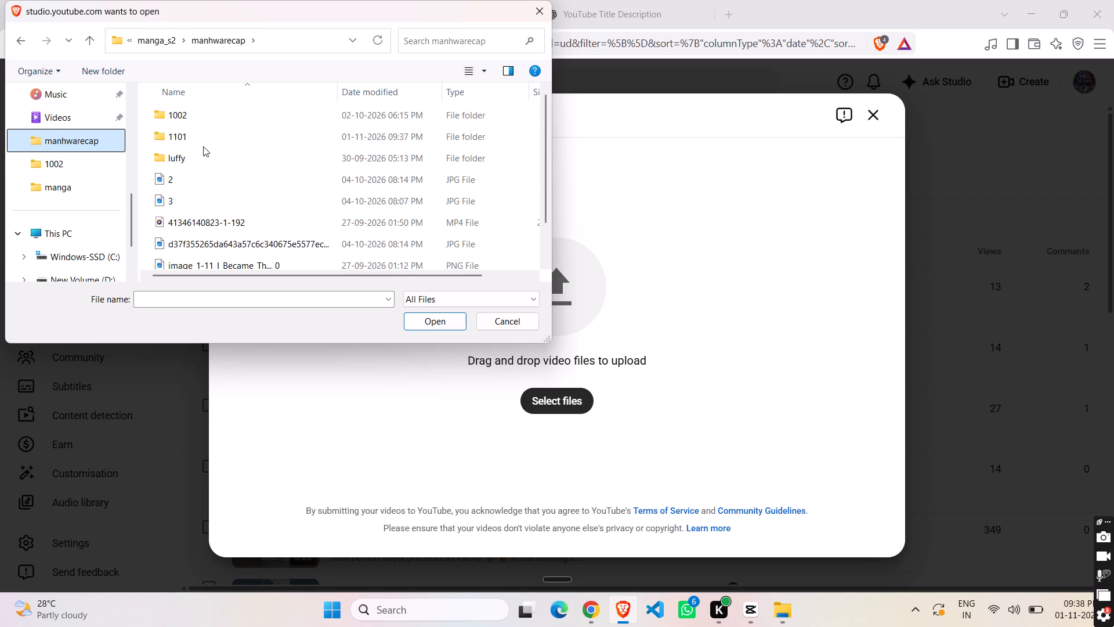
{"action": "scroll", "coordinate": [203, 146], "scroll_direction": "up", "scroll_amount": 1}
{"action": "double_click", "coordinate": [191, 139]}
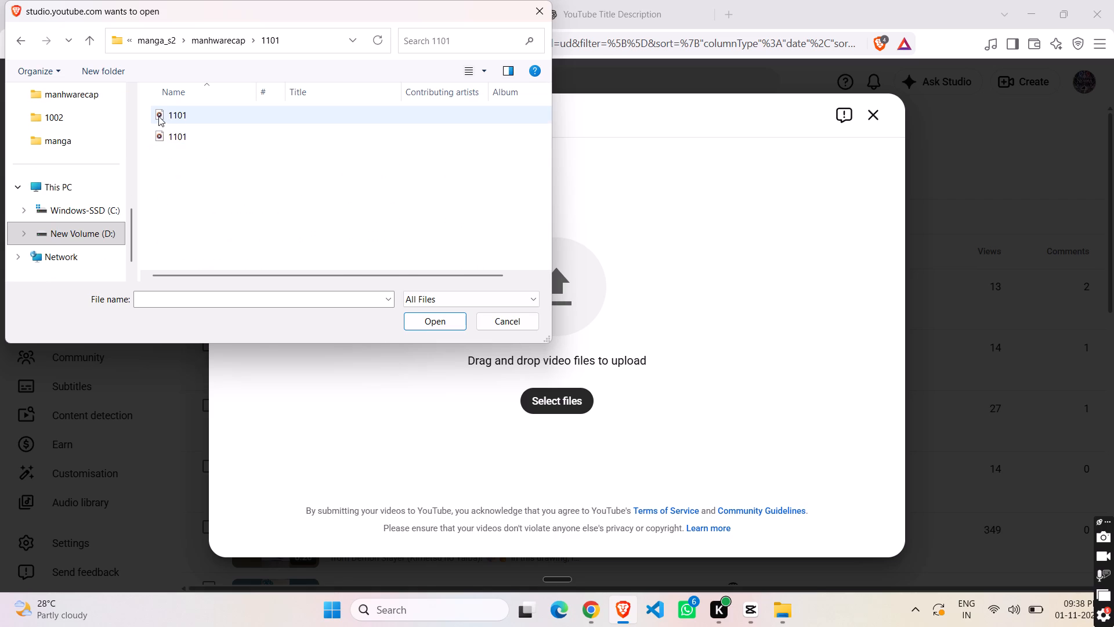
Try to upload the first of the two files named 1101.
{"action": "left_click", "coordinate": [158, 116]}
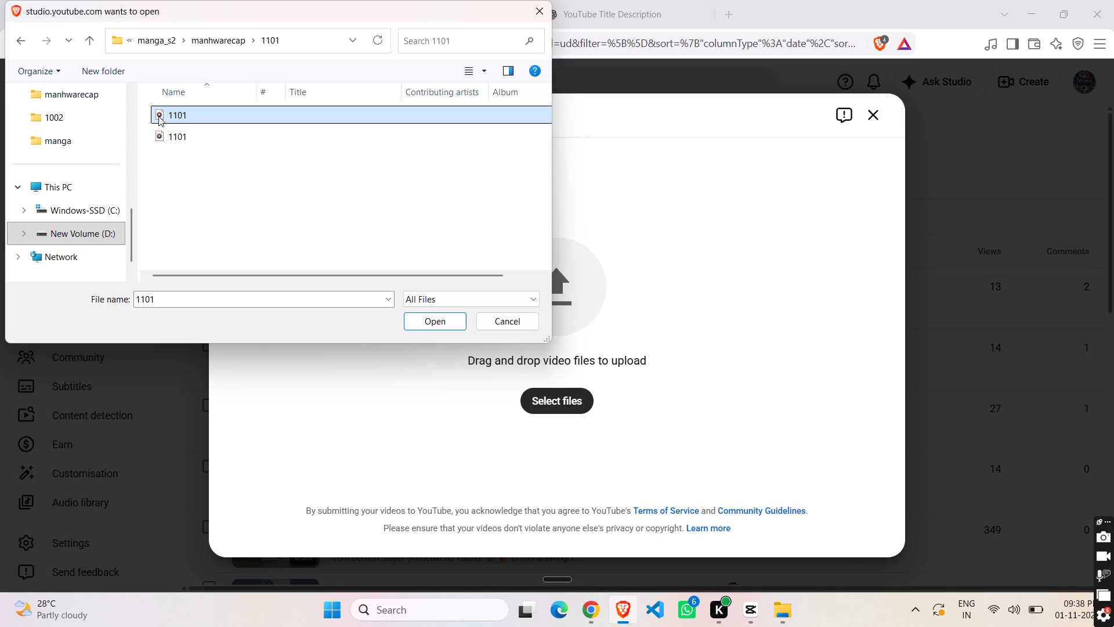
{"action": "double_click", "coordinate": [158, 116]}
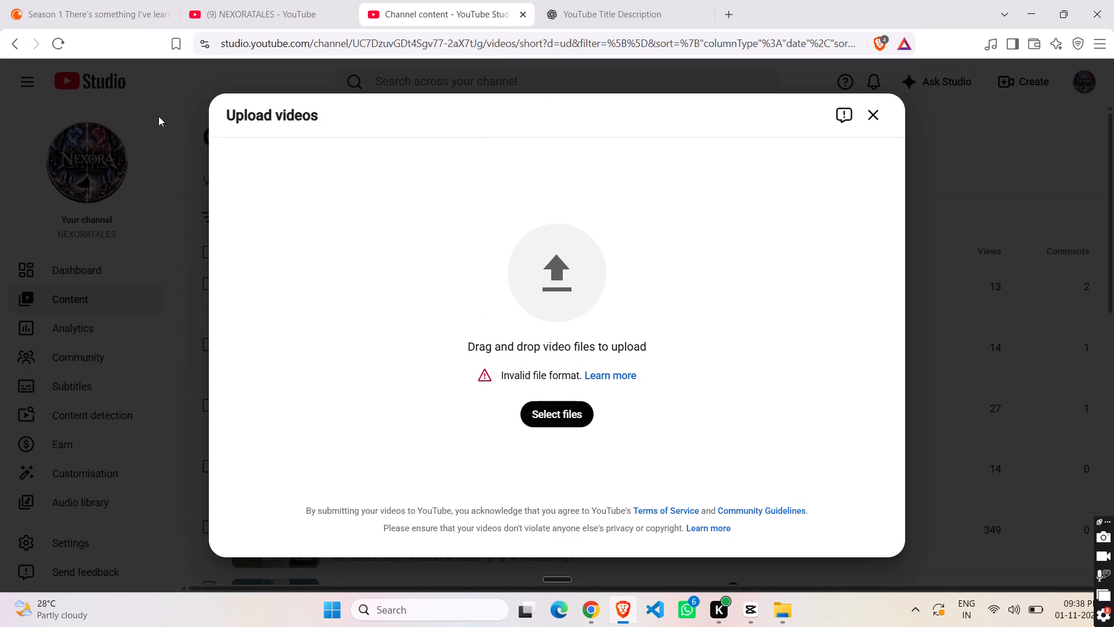
{"action": "left_click", "coordinate": [538, 416]}
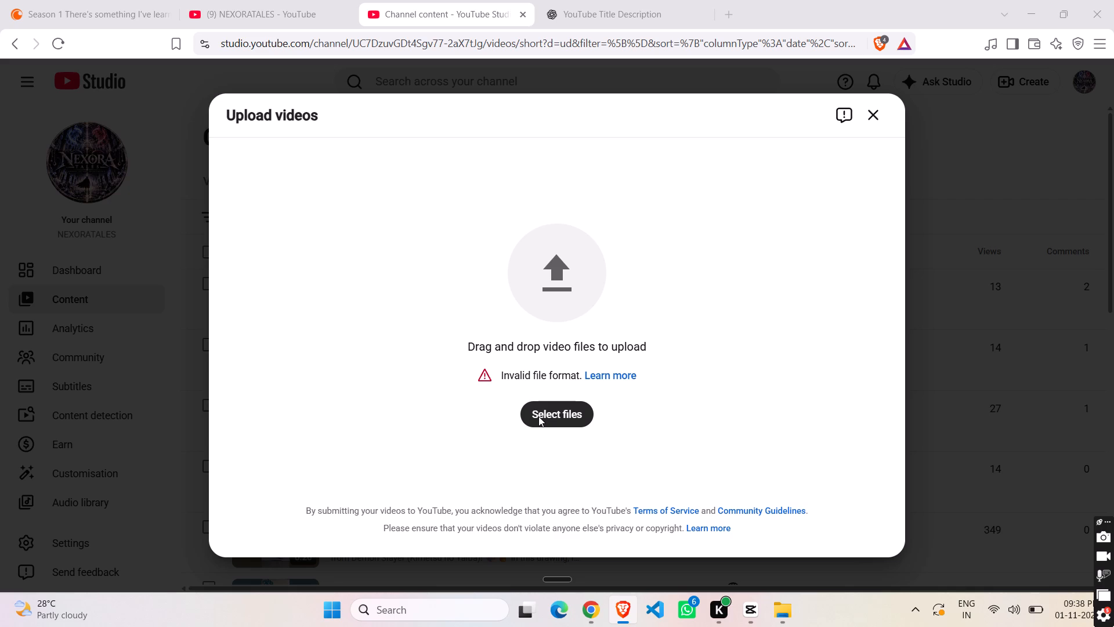
{"action": "left_click", "coordinate": [204, 113]}
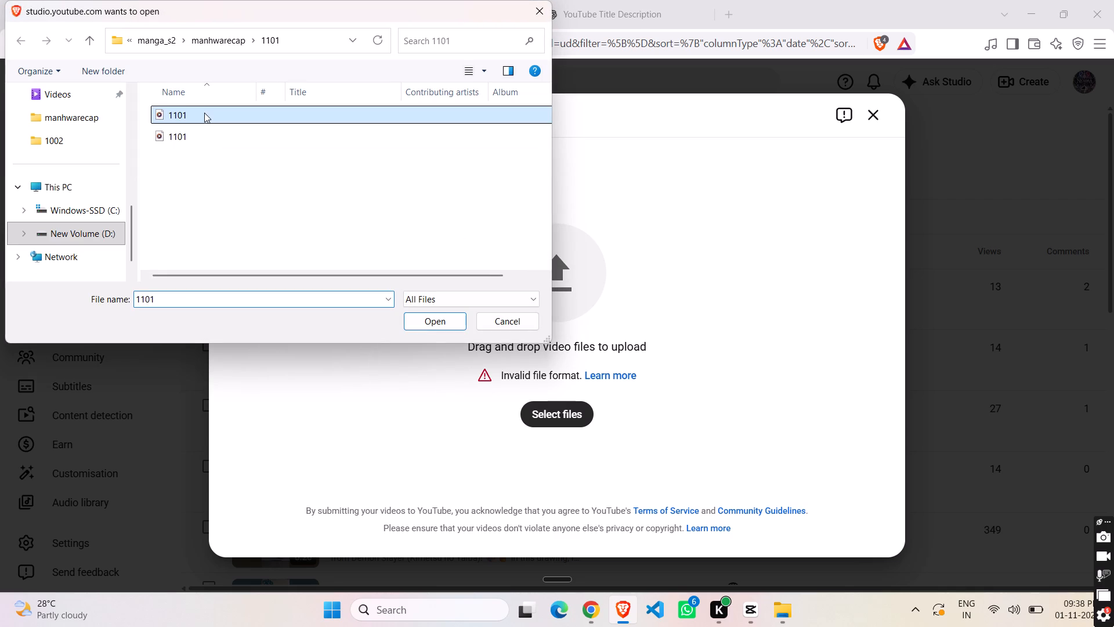
{"action": "right_click", "coordinate": [204, 113]}
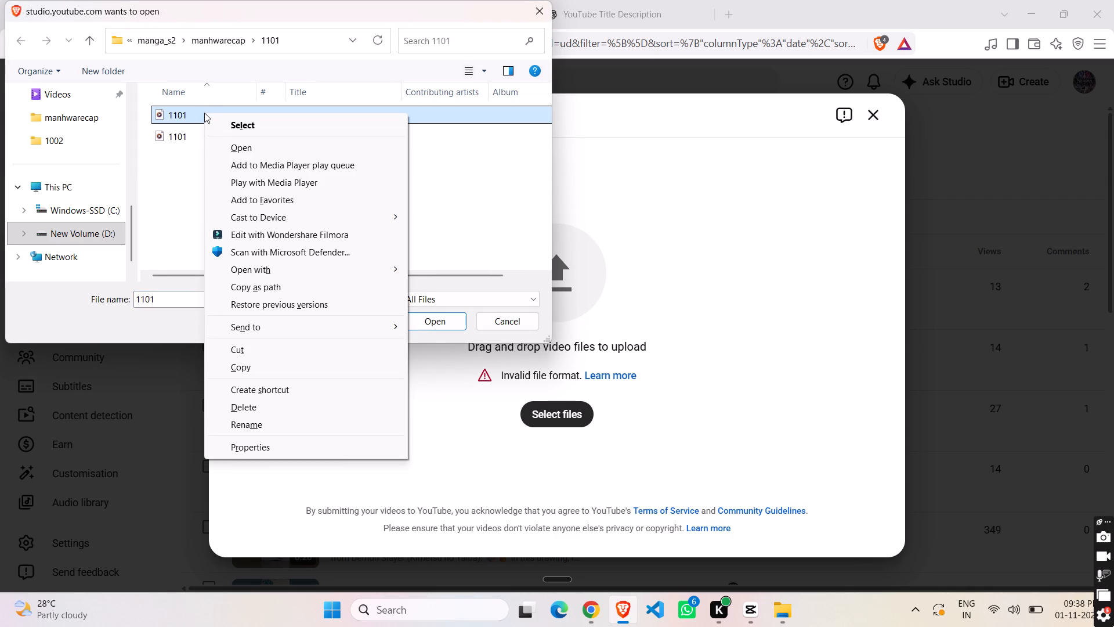
{"action": "left_click", "coordinate": [232, 145]}
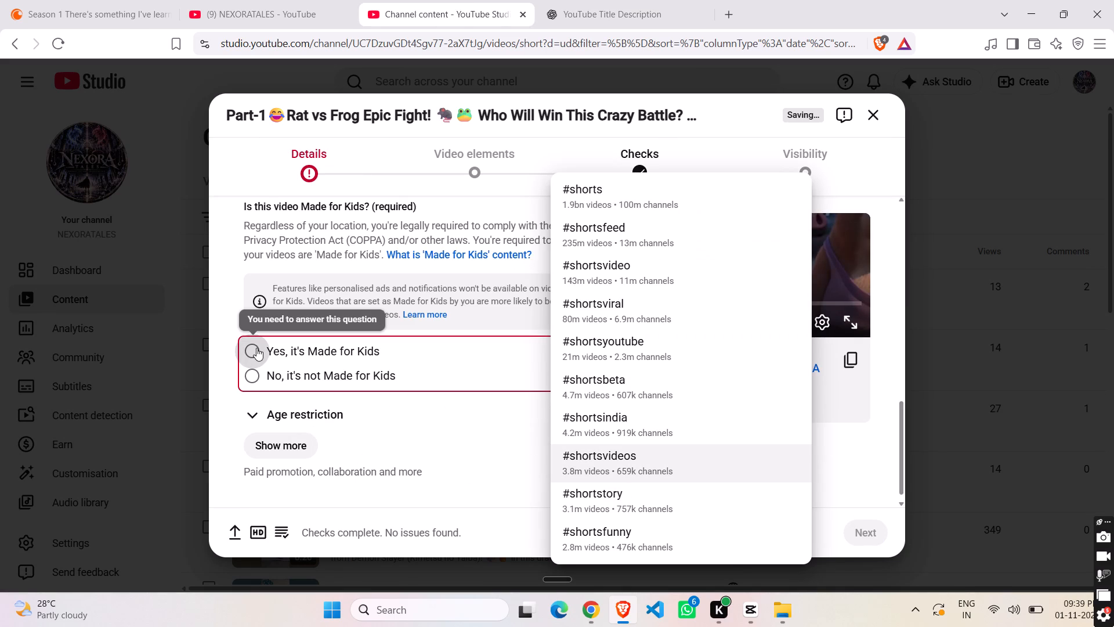
Mark the video as not made for kids and proceed through video elements and checks to the visibility stage.
{"action": "left_click", "coordinate": [256, 348]}
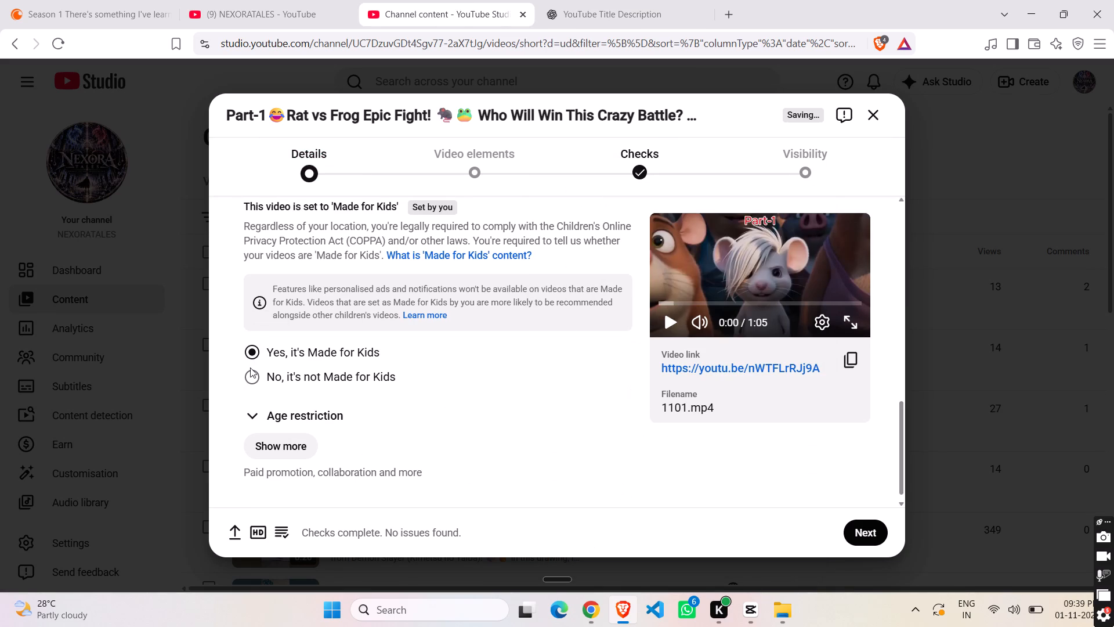
{"action": "left_click", "coordinate": [249, 373]}
{"action": "left_click", "coordinate": [851, 531]}
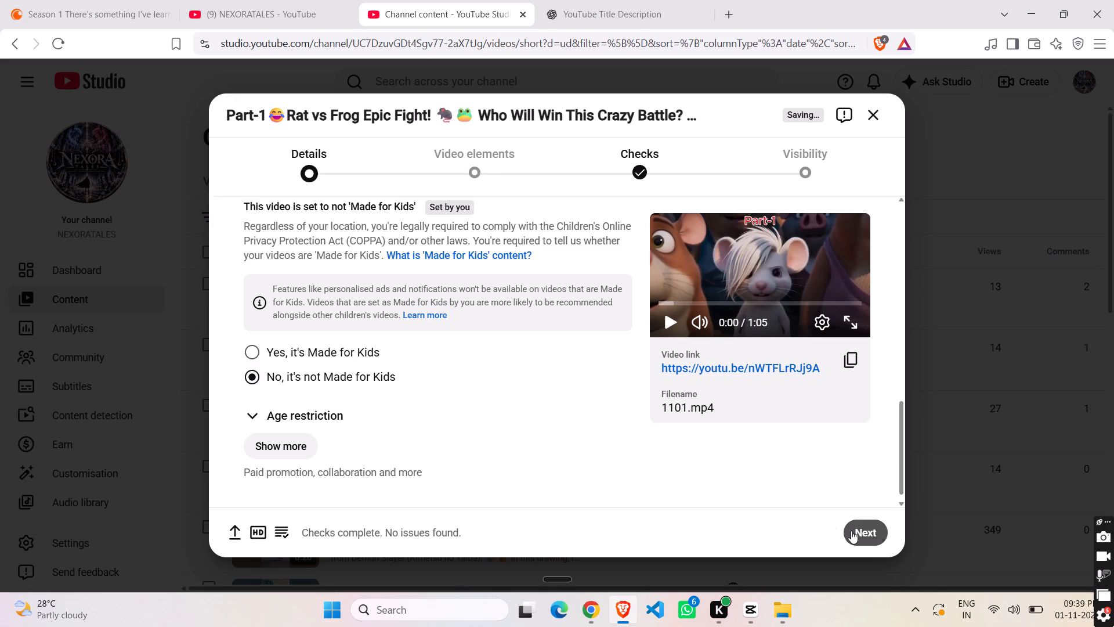
{"action": "left_click", "coordinate": [851, 531]}
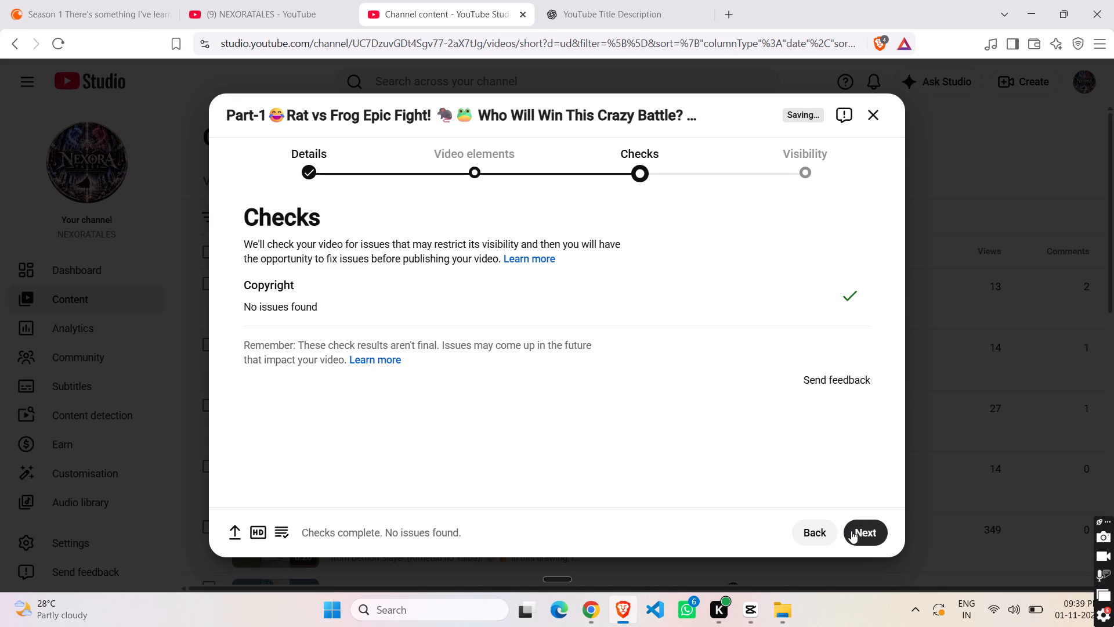
{"action": "left_click", "coordinate": [851, 531]}
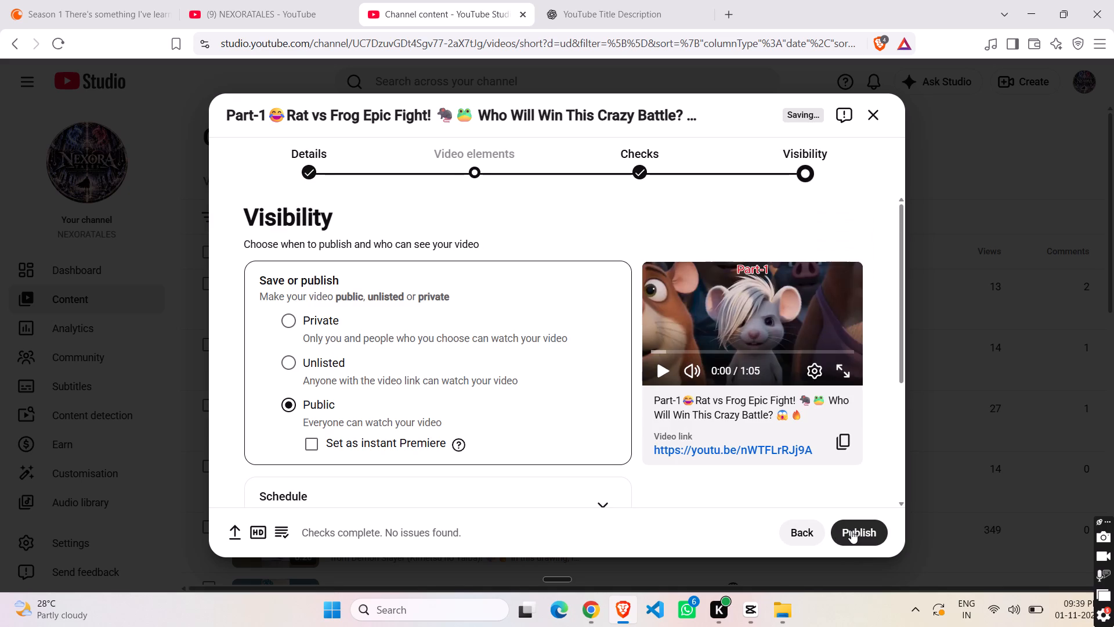
Publish the "Part-1" rat vs frog video with Public visibility and dismiss the sharing dialog.
{"action": "left_click", "coordinate": [851, 531]}
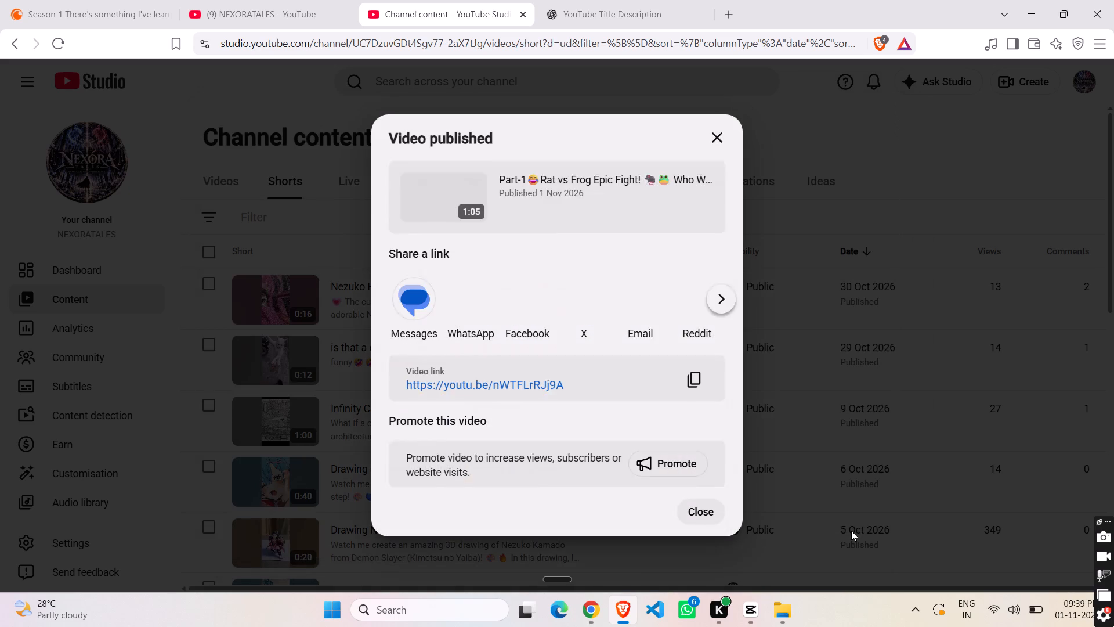
{"action": "left_click", "coordinate": [686, 515]}
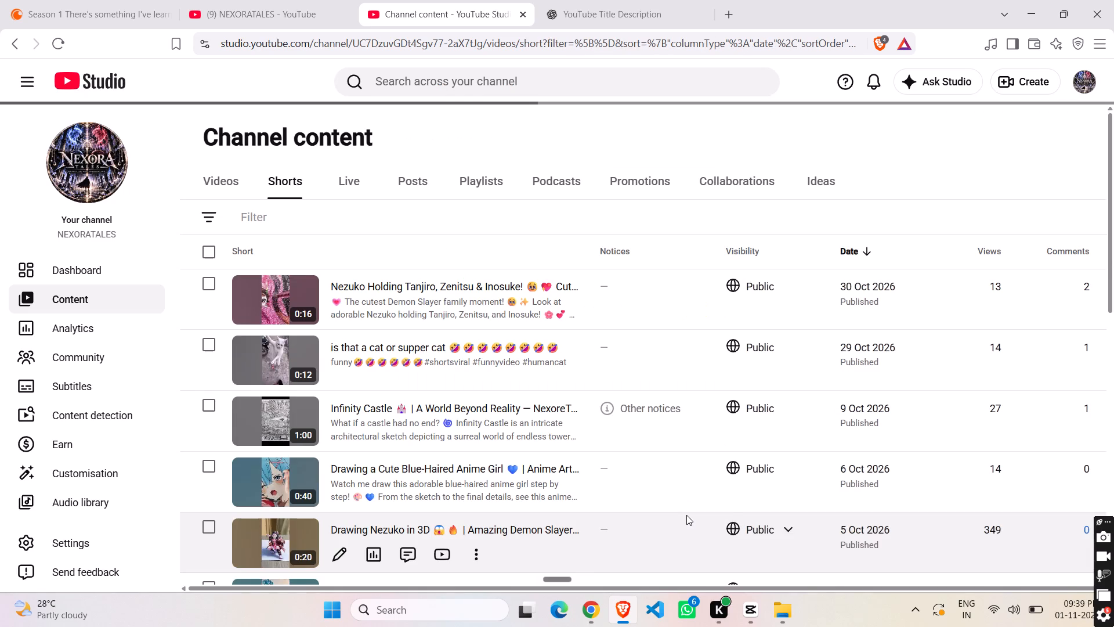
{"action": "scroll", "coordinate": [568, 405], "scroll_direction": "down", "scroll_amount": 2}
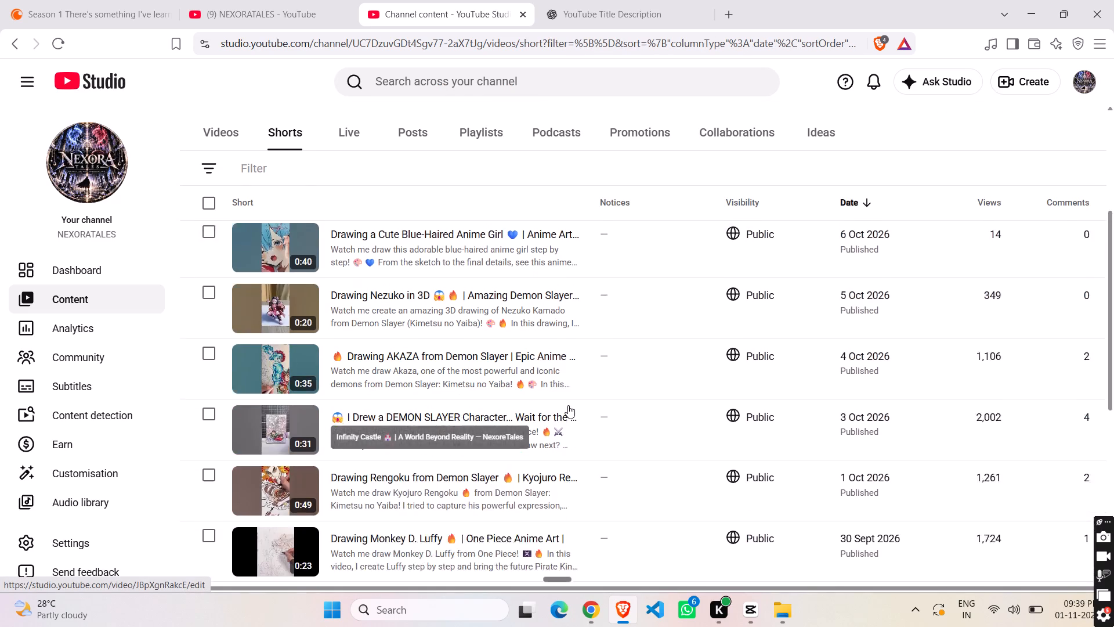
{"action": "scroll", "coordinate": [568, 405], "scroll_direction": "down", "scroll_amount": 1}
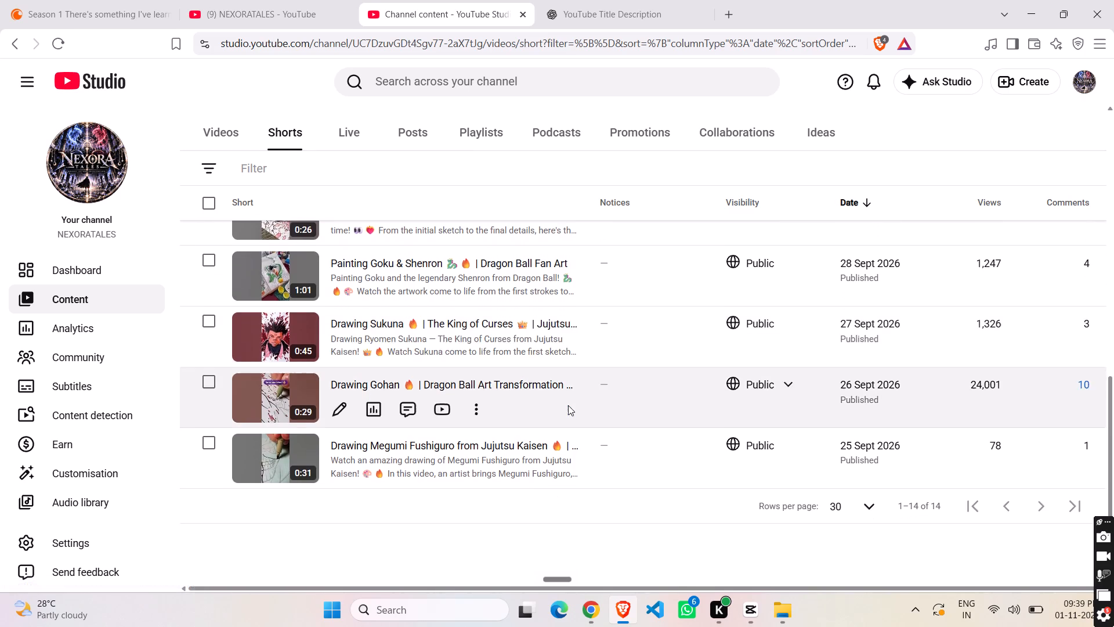
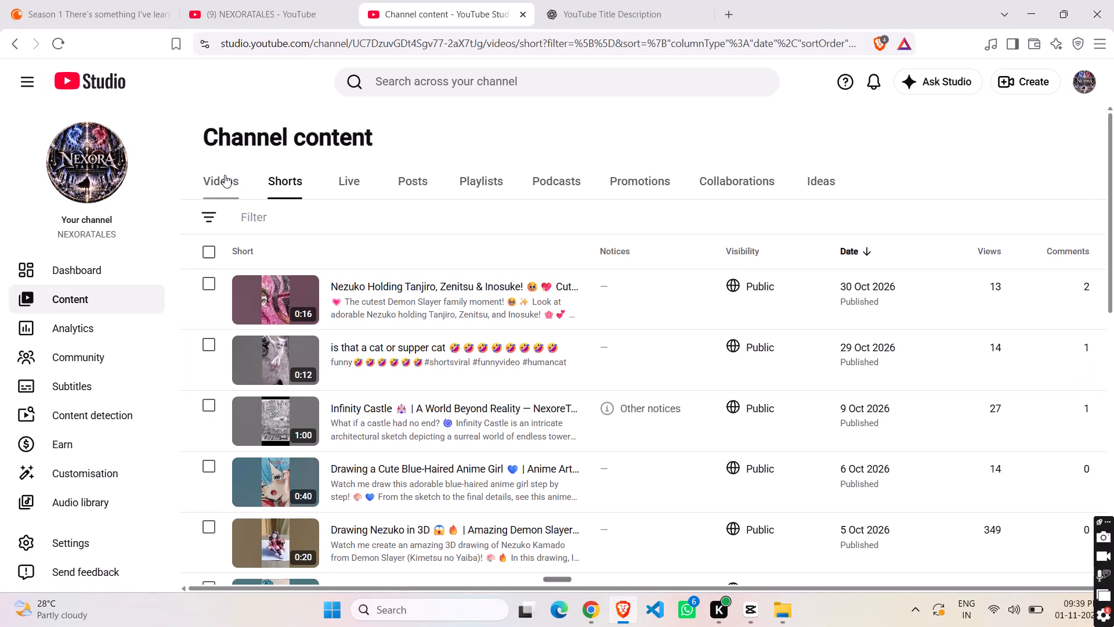
Permanently delete the published "Part-1 😂 Rat vs Frog Epic Fight!" video from the channel's Videos content, acknowledging the loss of its analytics.
{"action": "left_click", "coordinate": [225, 175]}
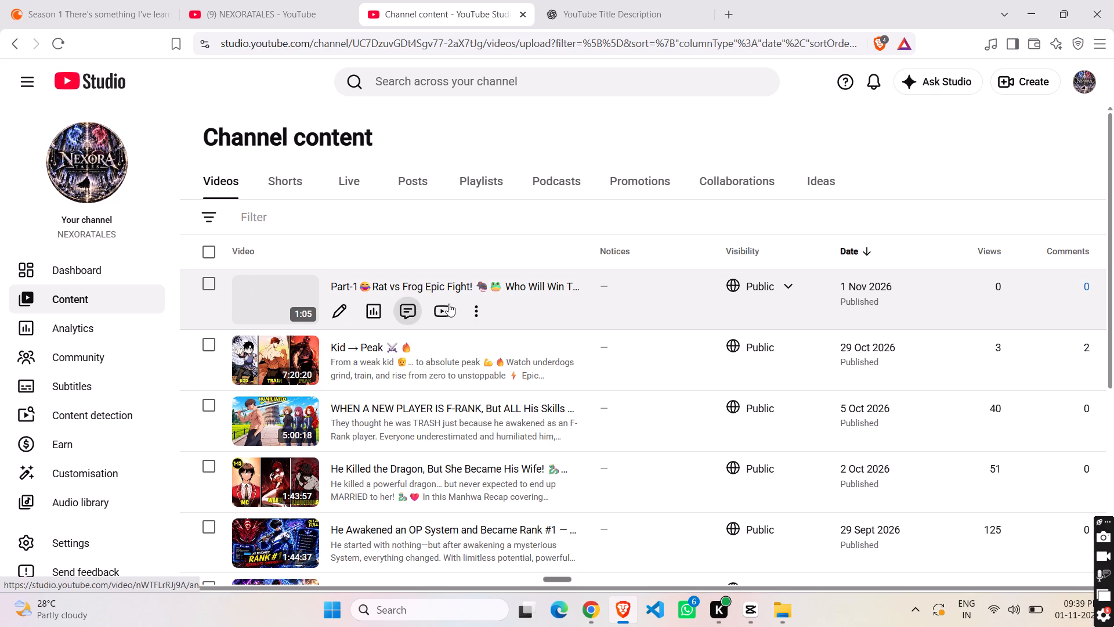
{"action": "left_click", "coordinate": [475, 310]}
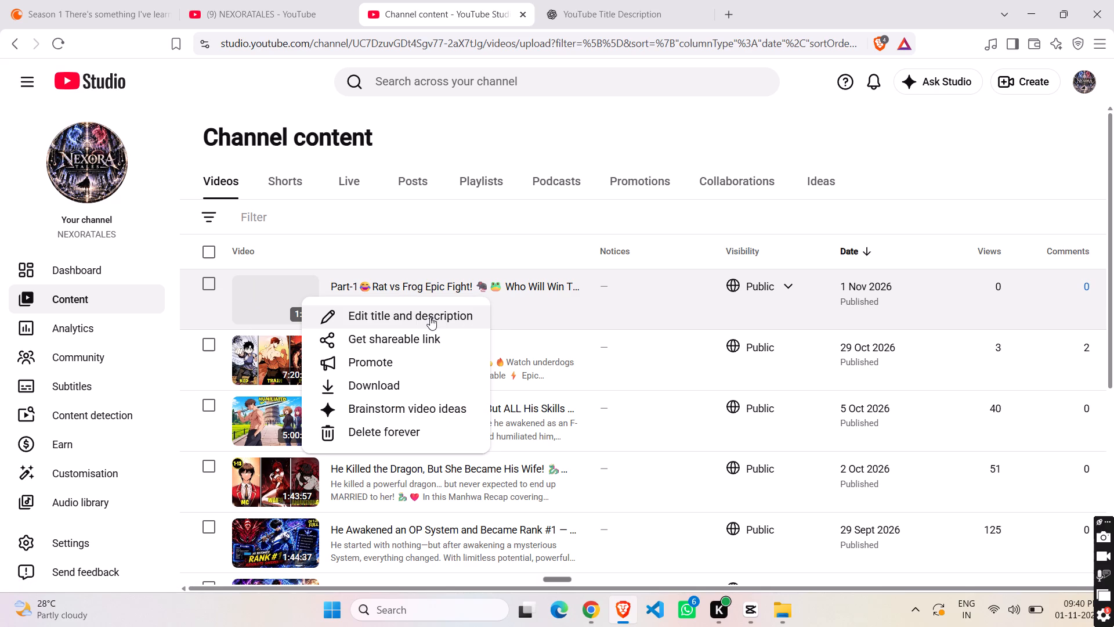
{"action": "left_click", "coordinate": [392, 223]}
{"action": "left_click_drag", "start_coordinate": [260, 284], "coordinate": [284, 178]}
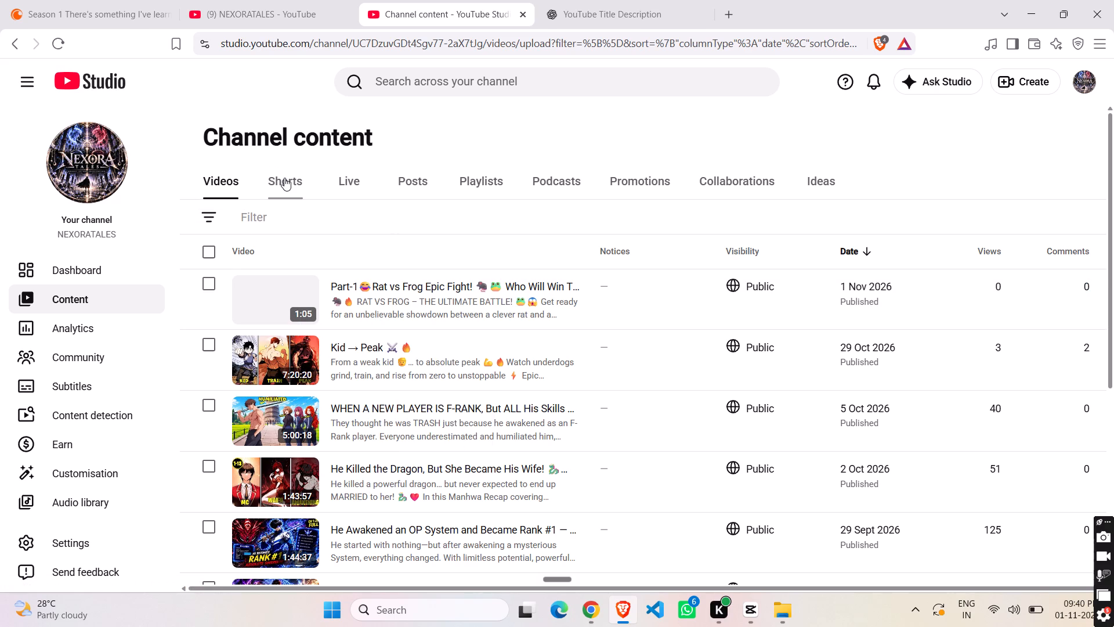
{"action": "left_click", "coordinate": [476, 313]}
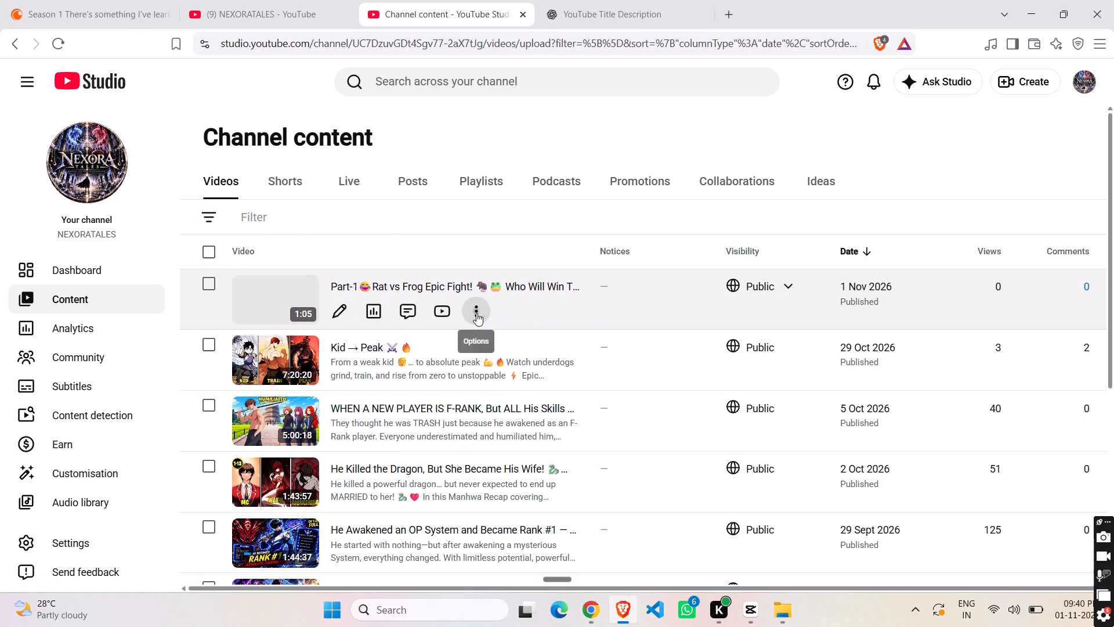
{"action": "left_click", "coordinate": [379, 436]}
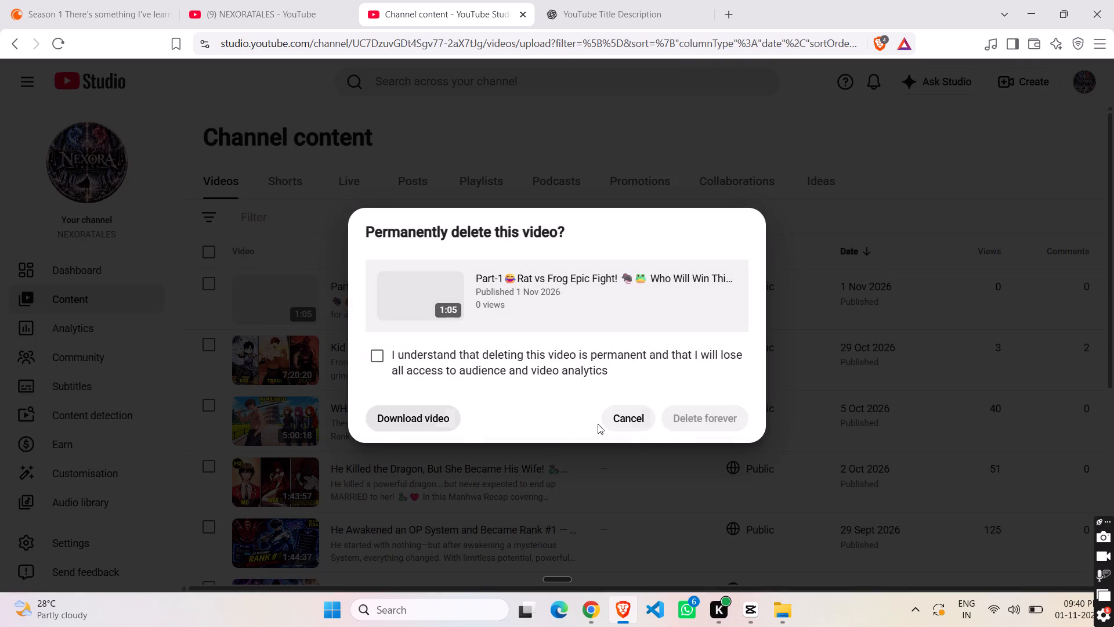
{"action": "left_click", "coordinate": [371, 354]}
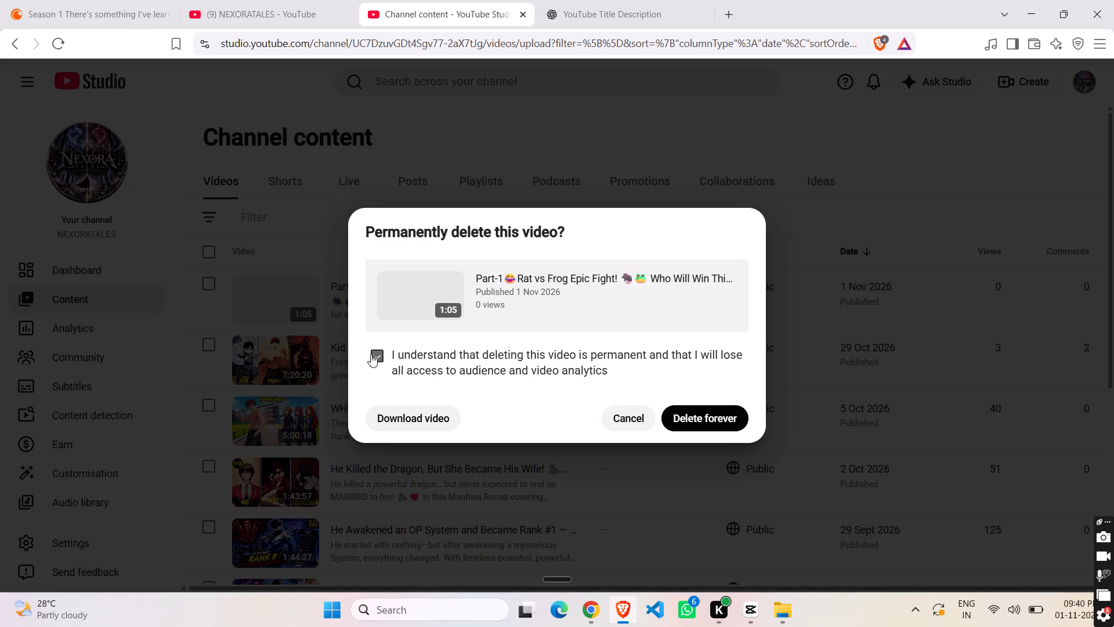
{"action": "left_click", "coordinate": [702, 420]}
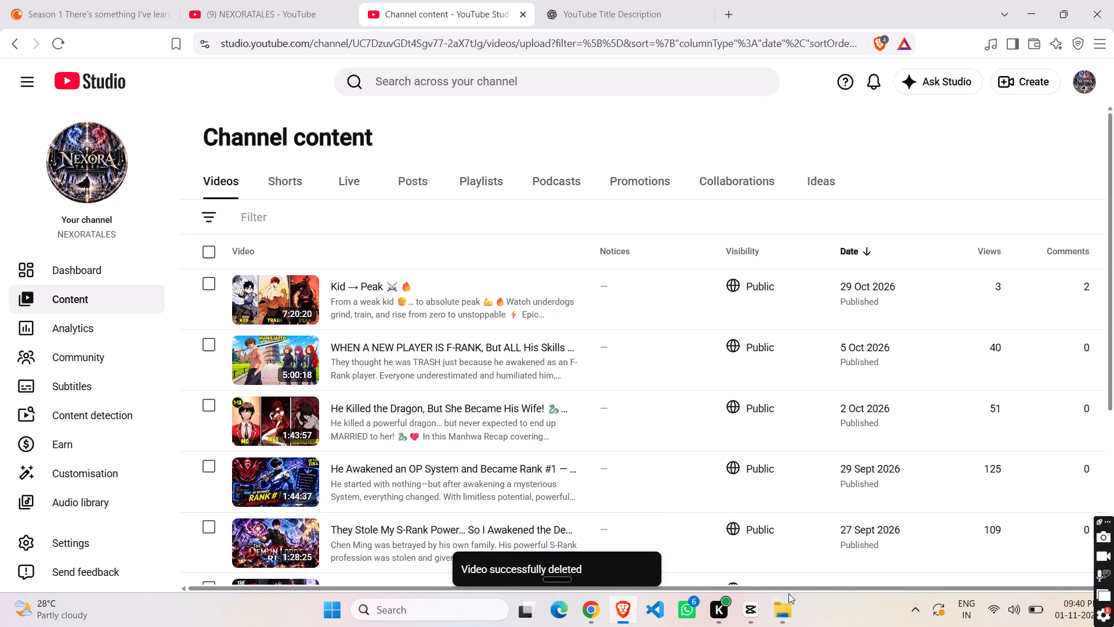
Switch to CapCut and trim the end of the rat vs frog clip in project 1101 to a duration of 00:01:00:00.
{"action": "left_click", "coordinate": [749, 603]}
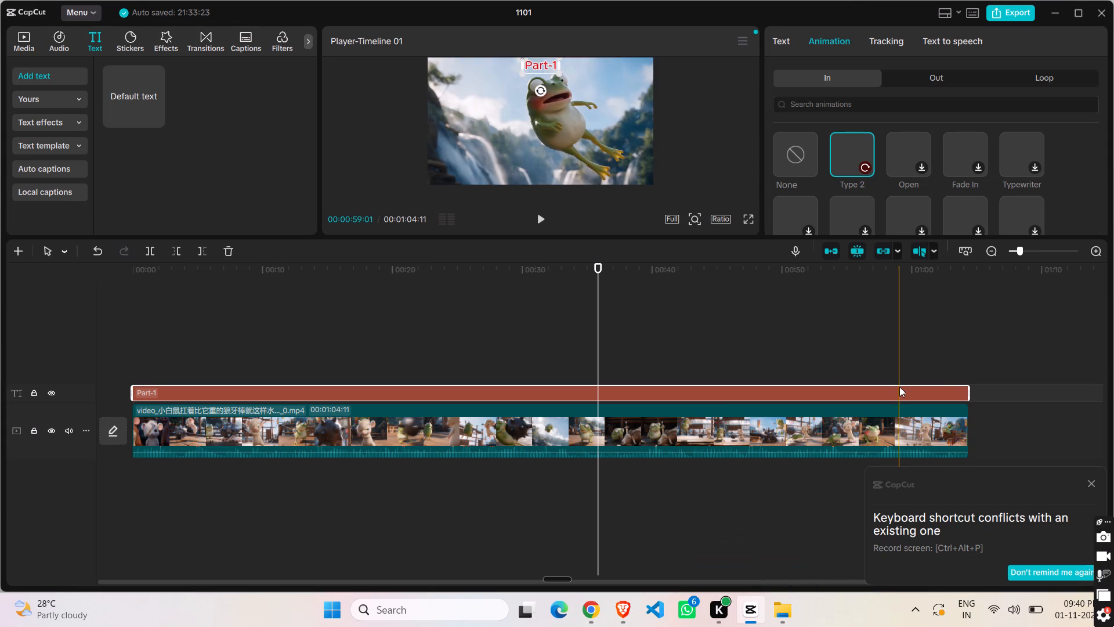
{"action": "left_click", "coordinate": [943, 415]}
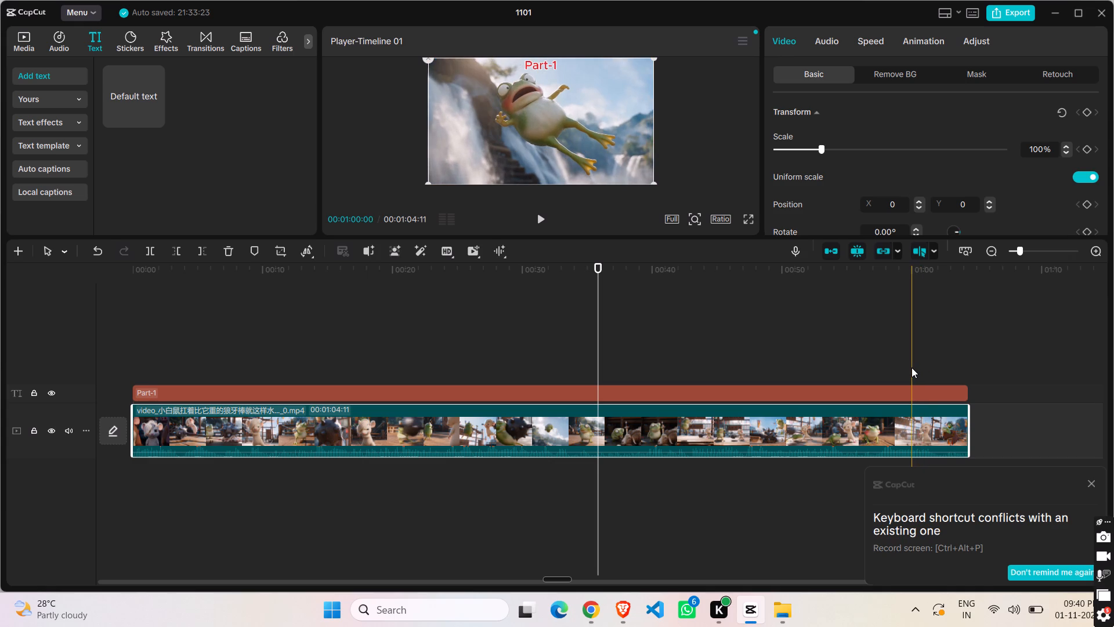
{"action": "left_click", "coordinate": [912, 367]}
{"action": "left_click", "coordinate": [941, 431]}
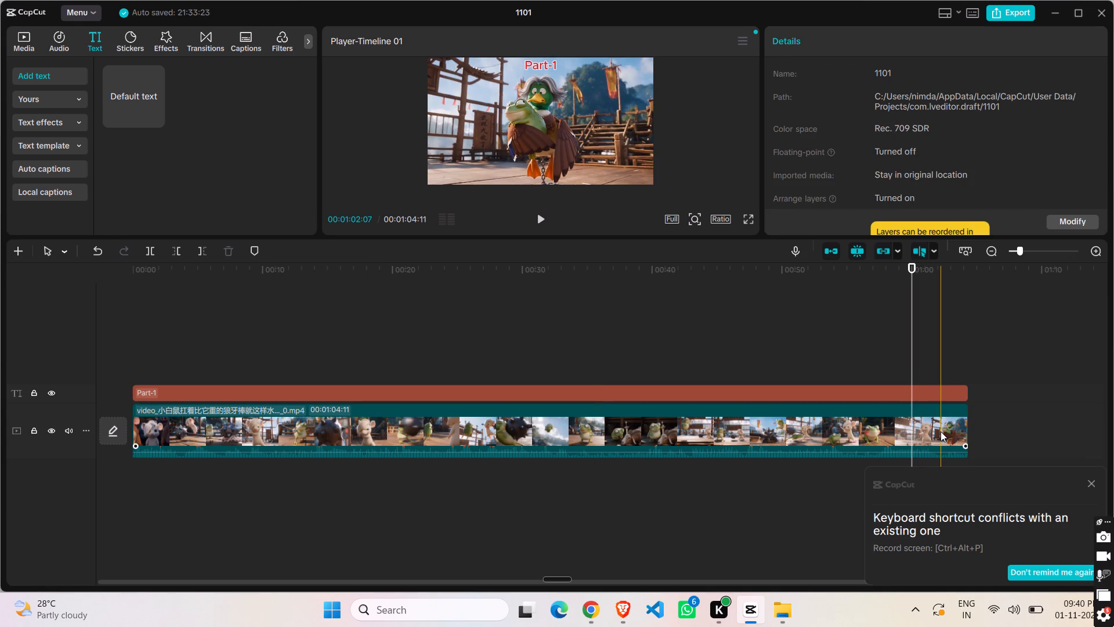
{"action": "left_click_drag", "start_coordinate": [966, 431], "coordinate": [914, 433]}
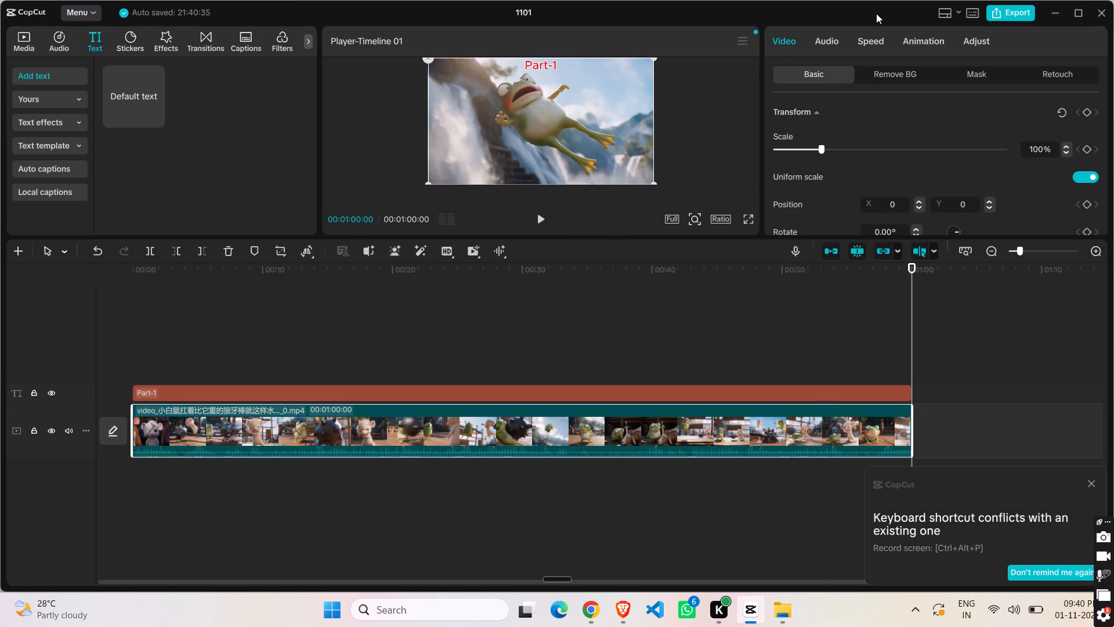
Export the trimmed timeline as 1101(1) to D:/manga_s2/manhwarecap in 1080P, HEVC, mp4 at 30fps.
{"action": "left_click", "coordinate": [1010, 16]}
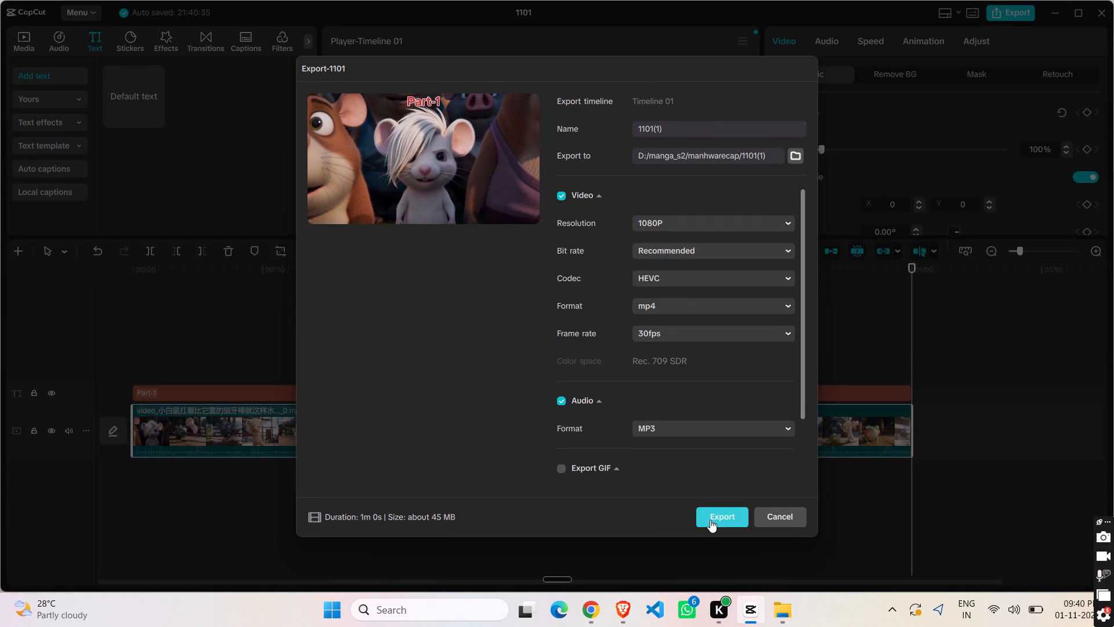
{"action": "left_click", "coordinate": [710, 520]}
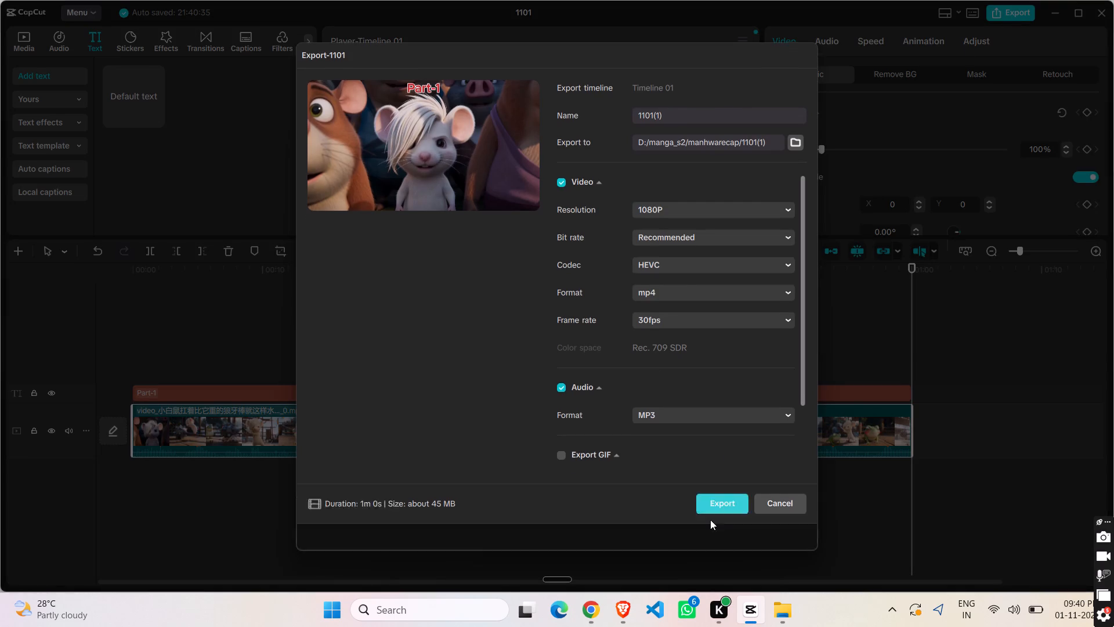
Switch to File Explorer and delete the old 1101 export folder from the manhwarecap folder.
{"action": "left_click", "coordinate": [770, 626]}
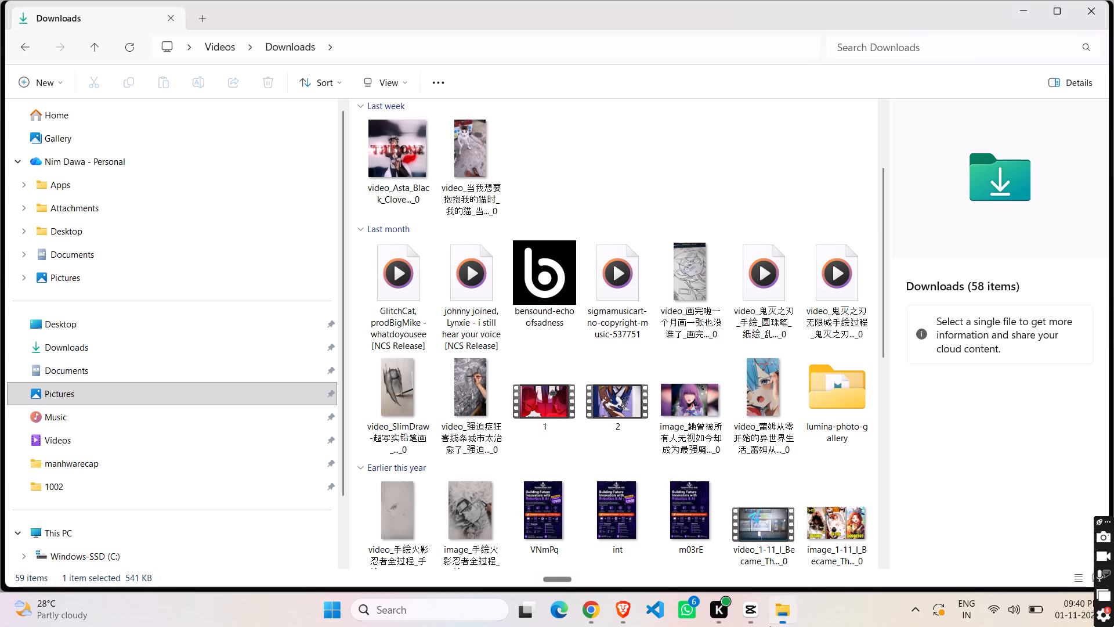
{"action": "double_click", "coordinate": [114, 455]}
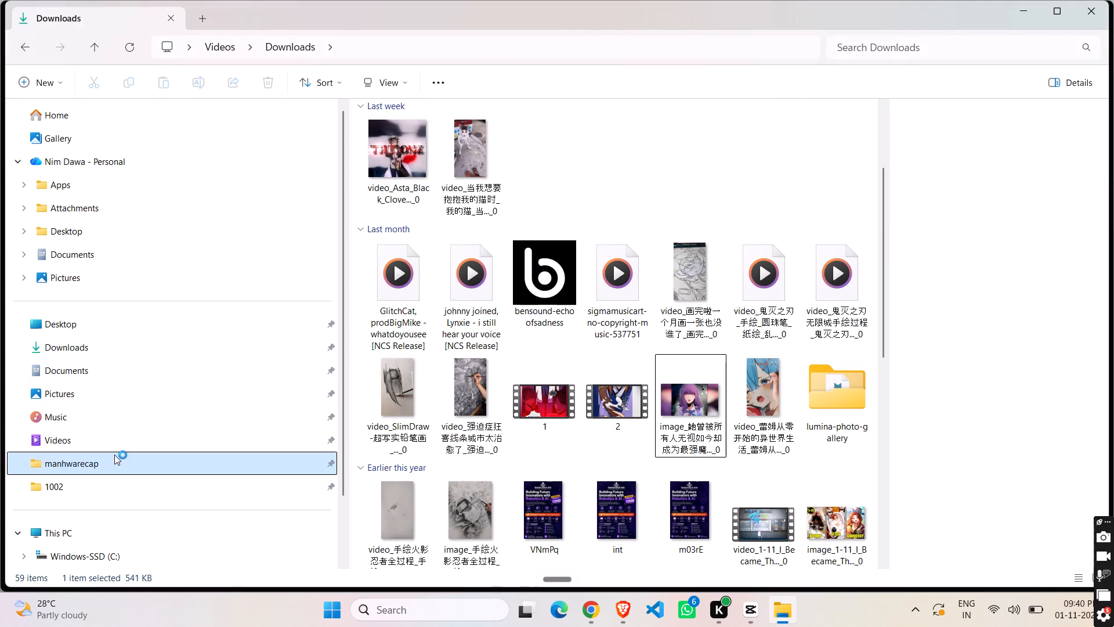
{"action": "left_click", "coordinate": [382, 150]}
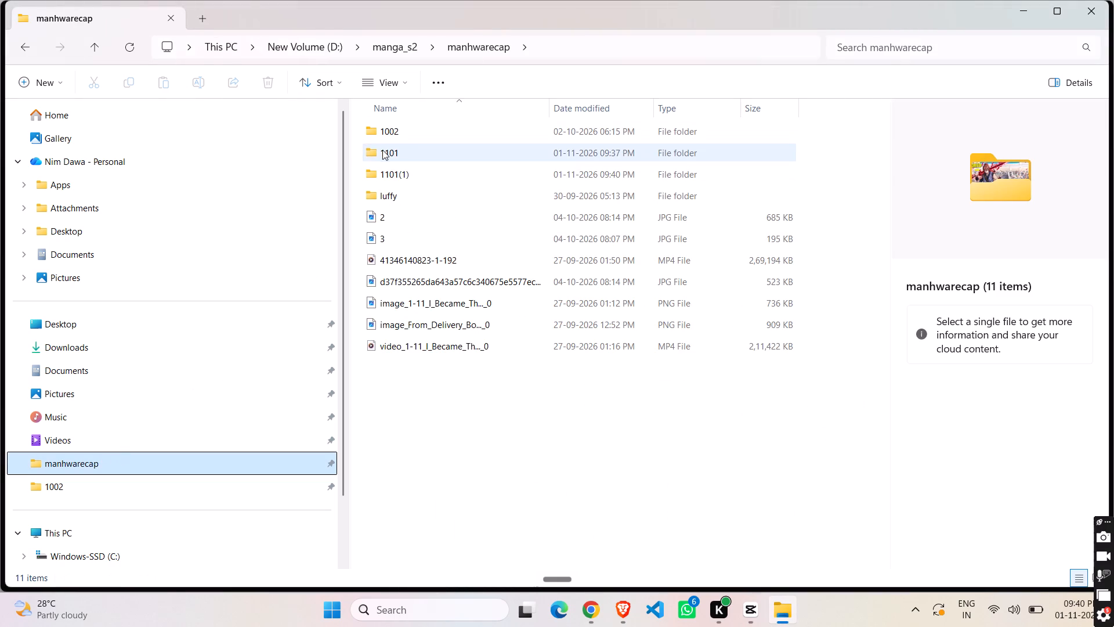
{"action": "right_click", "coordinate": [382, 150]}
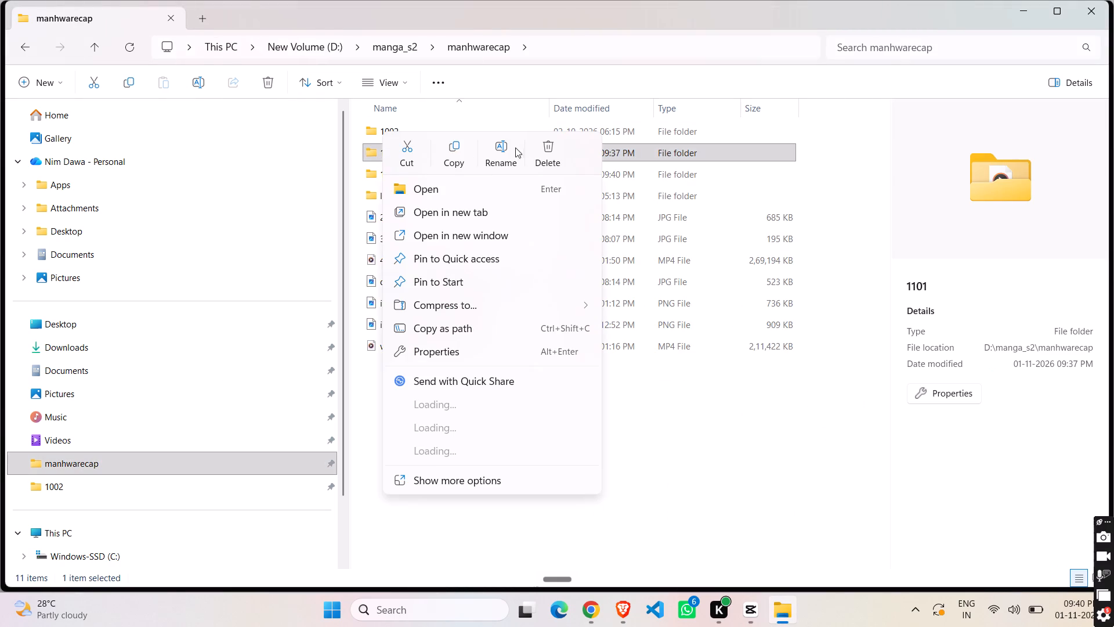
{"action": "left_click", "coordinate": [537, 152]}
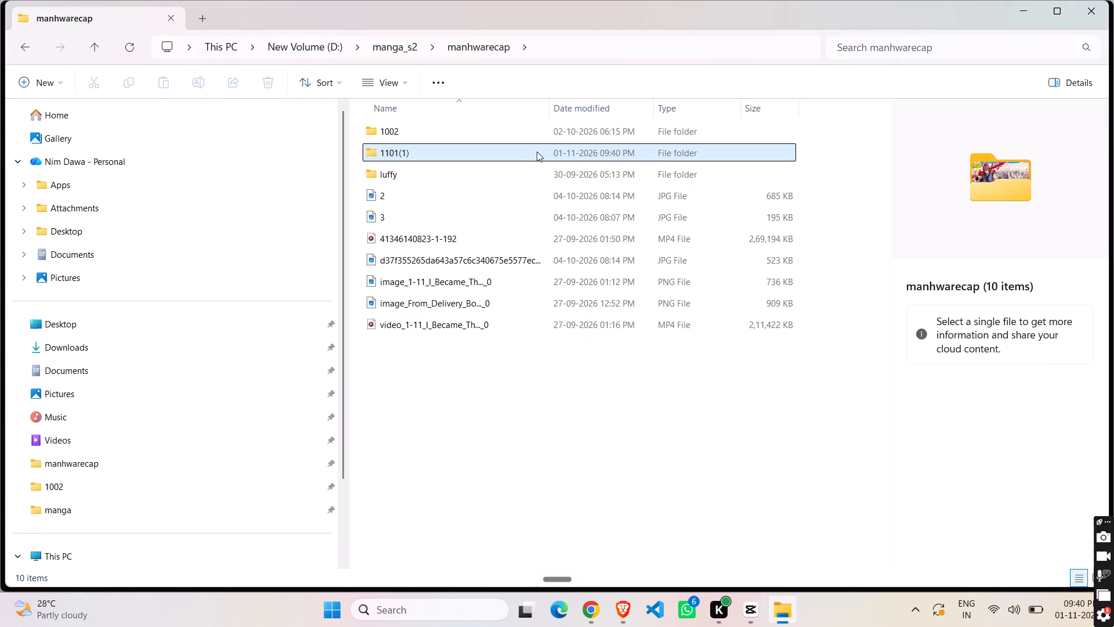
Check the export in CapCut, and in Brave view the channel's Shorts content and open the video upload dialog.
{"action": "left_click", "coordinate": [736, 614]}
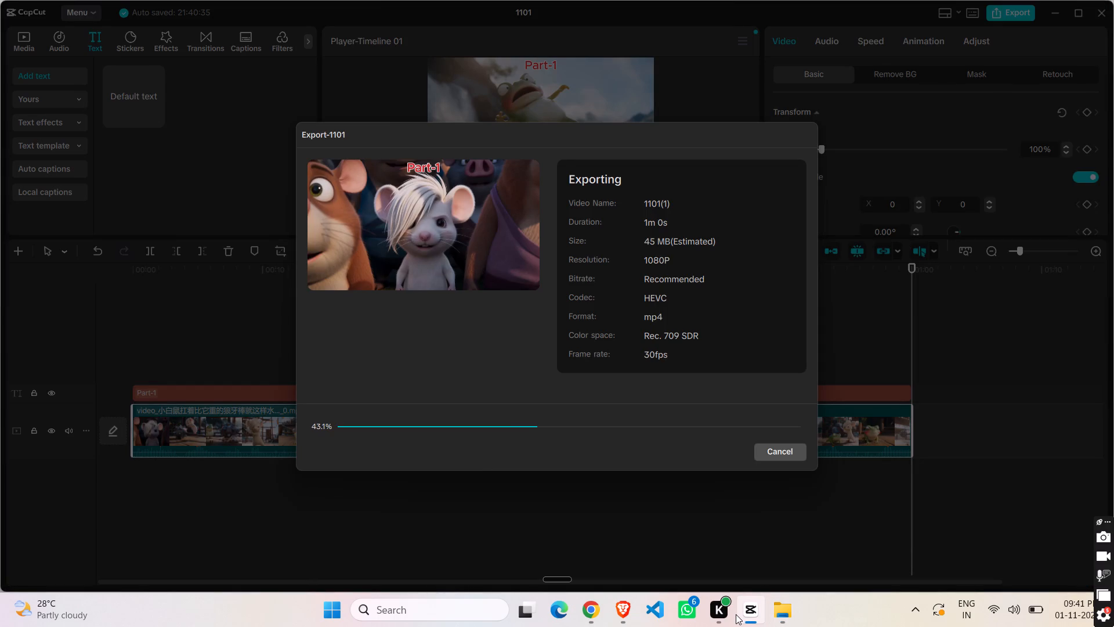
{"action": "left_click", "coordinate": [631, 612]}
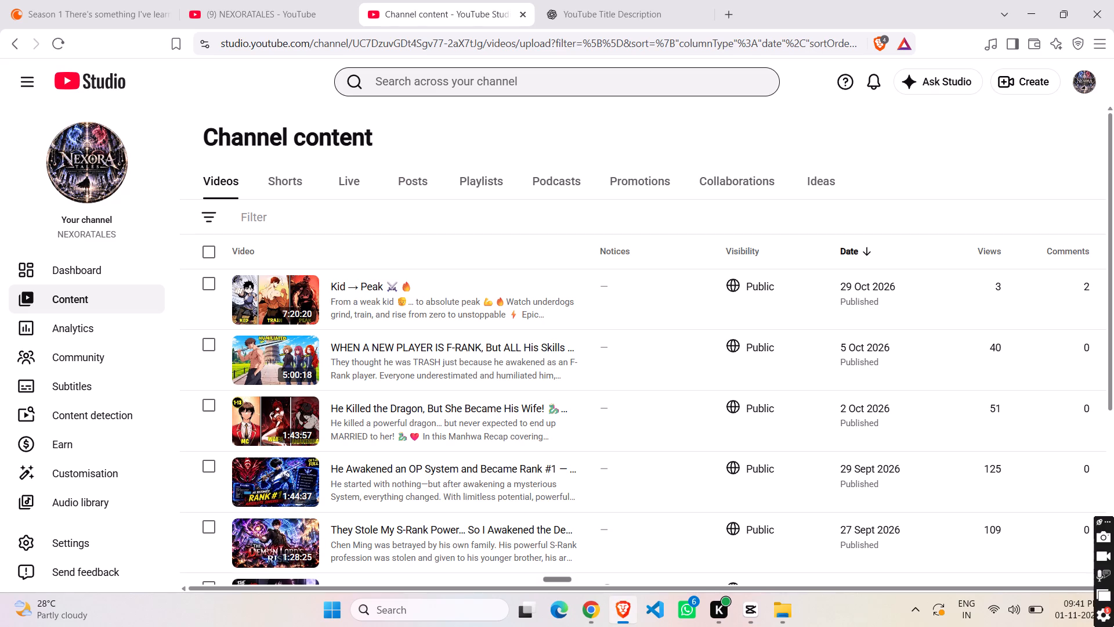
{"action": "left_click", "coordinate": [292, 195]}
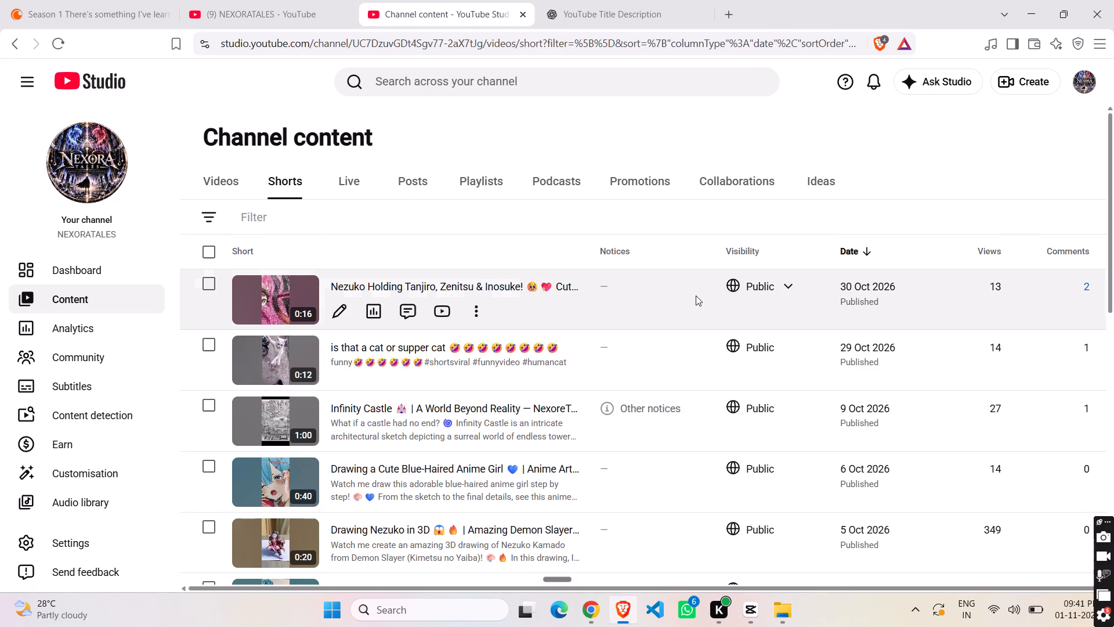
{"action": "scroll", "coordinate": [696, 296], "scroll_direction": "down", "scroll_amount": 1}
{"action": "scroll", "coordinate": [696, 296], "scroll_direction": "up", "scroll_amount": 2}
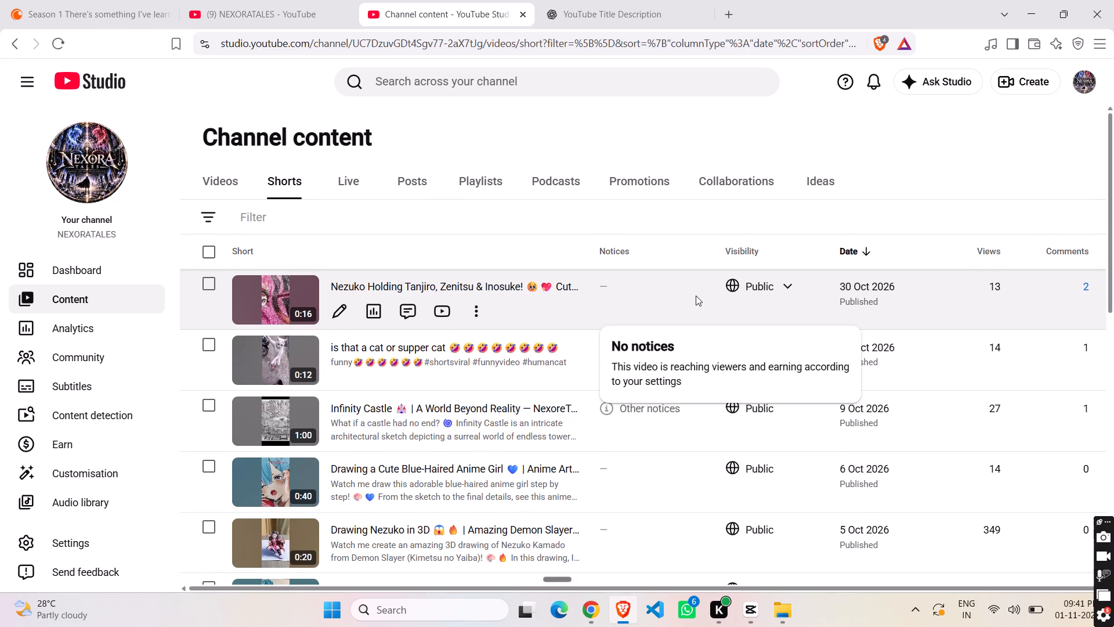
{"action": "left_click", "coordinate": [1029, 84]}
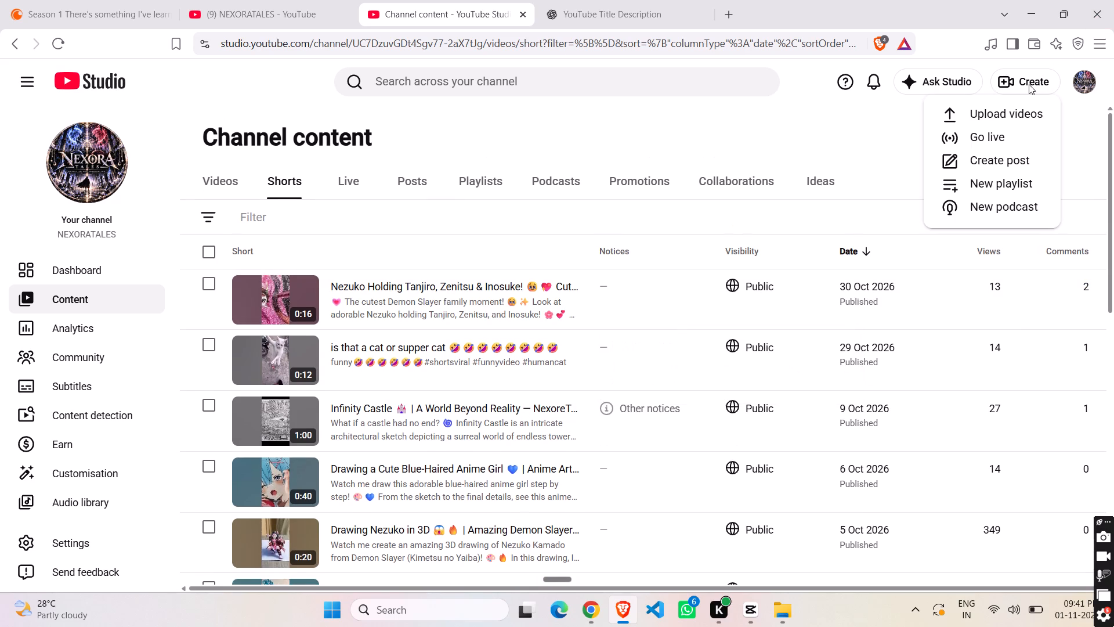
{"action": "left_click", "coordinate": [996, 109]}
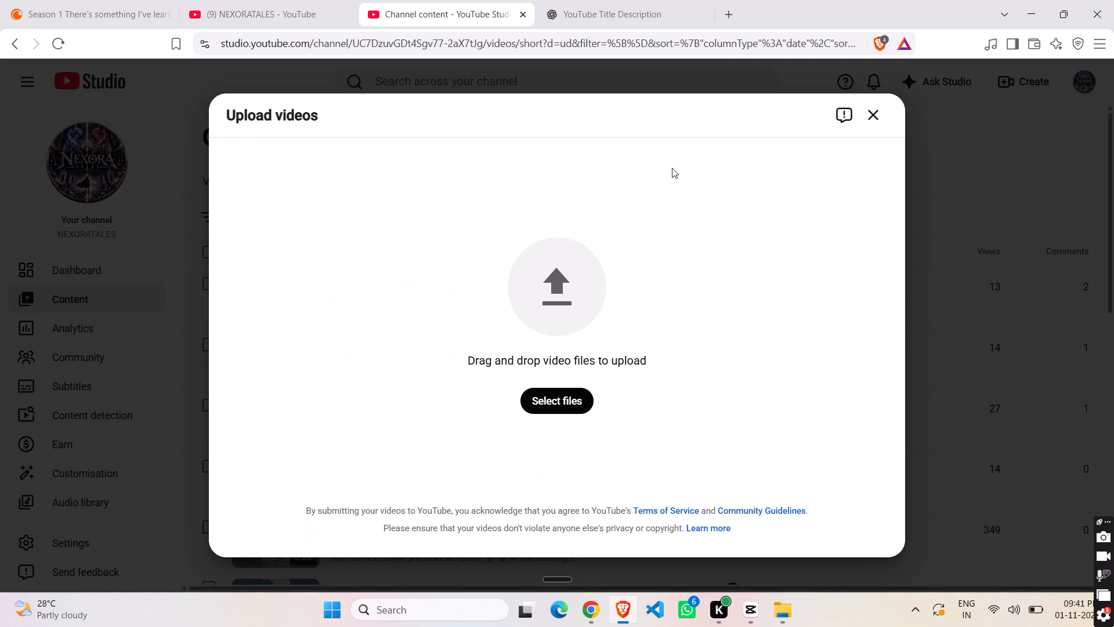
Return to CapCut and close the finished export's sharing dialog without sharing the video.
{"action": "left_click", "coordinate": [742, 601]}
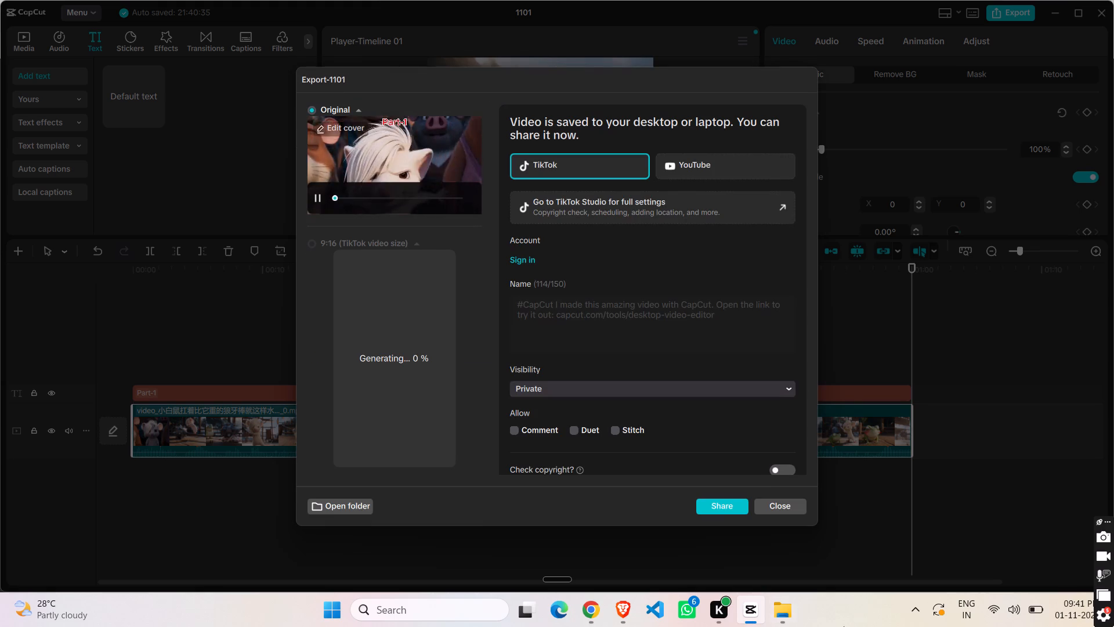
{"action": "left_click", "coordinate": [773, 505]}
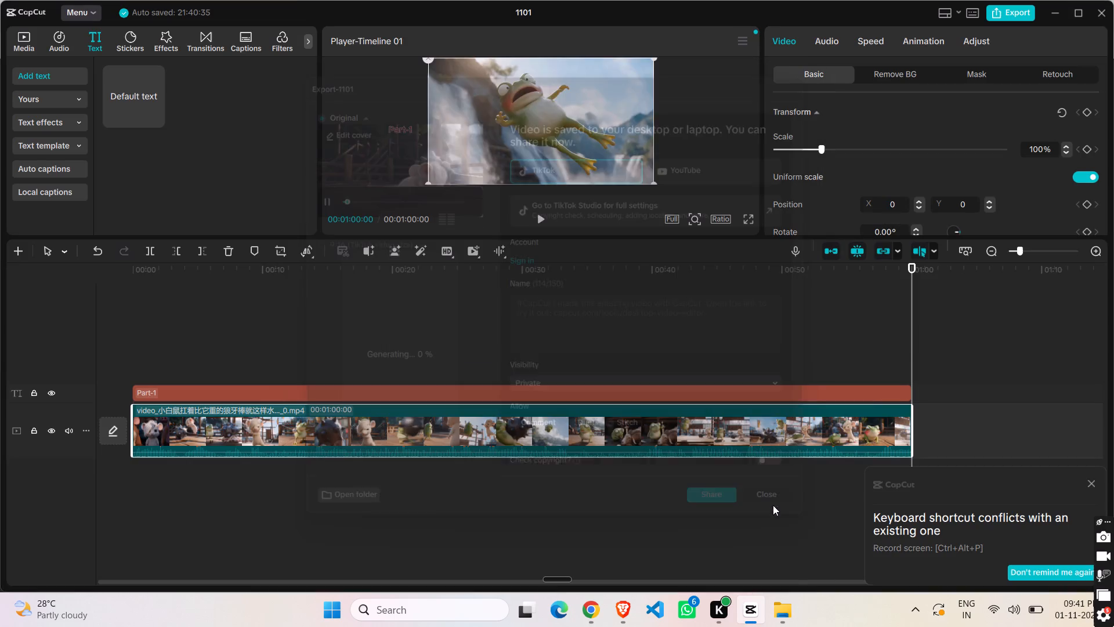
Play the trimmed "Part-1" timeline in full screen from the beginning to review it.
{"action": "left_click", "coordinate": [745, 222]}
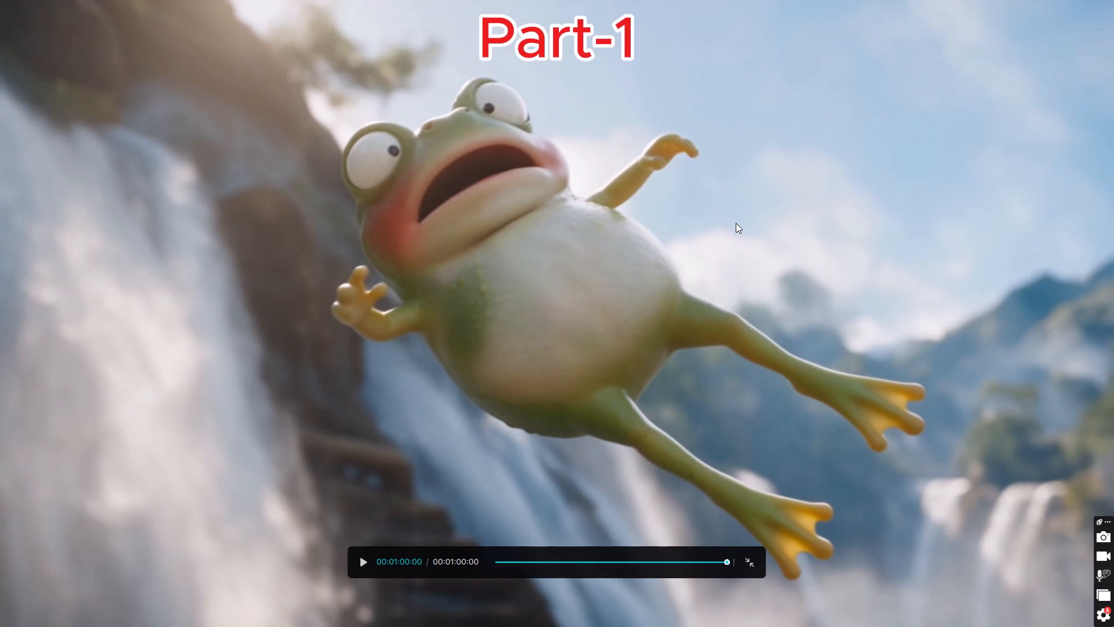
{"action": "left_click", "coordinate": [495, 562]}
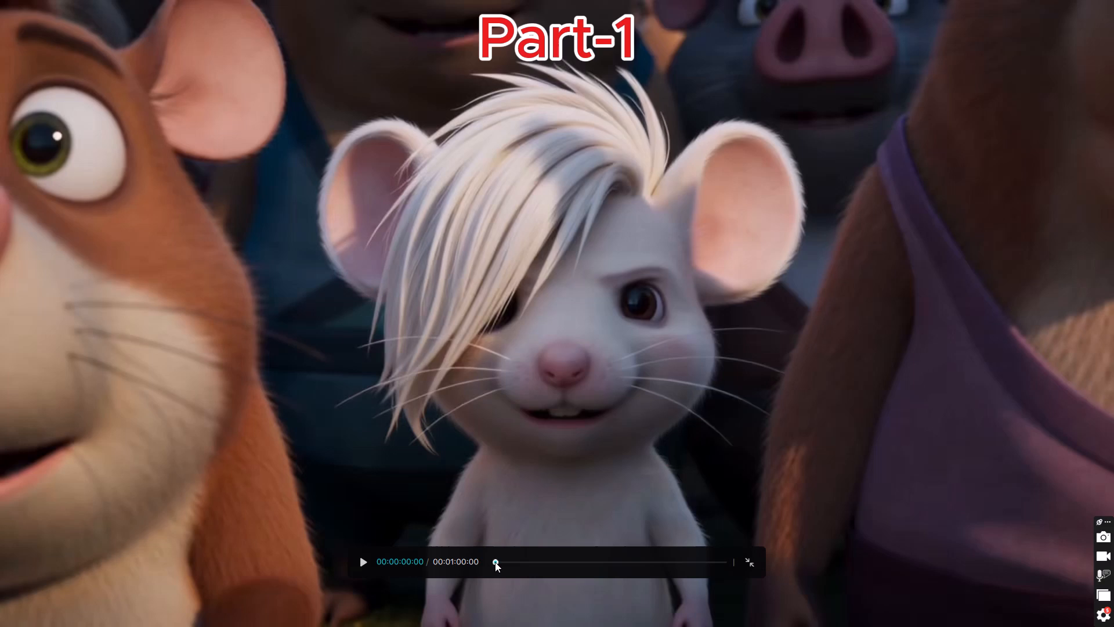
{"action": "left_click", "coordinate": [357, 560]}
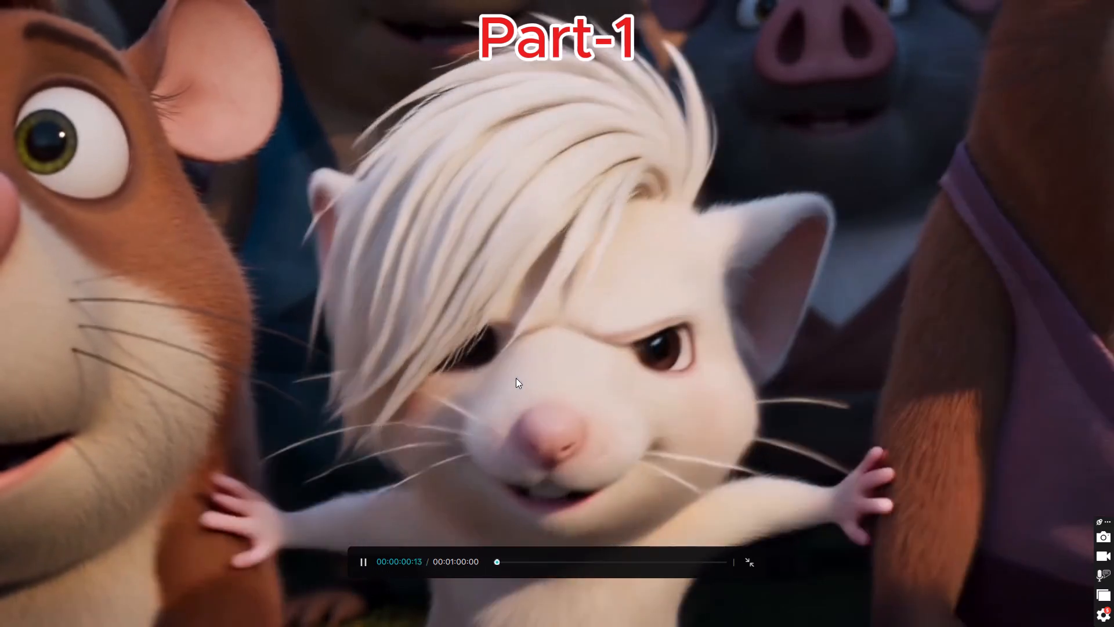
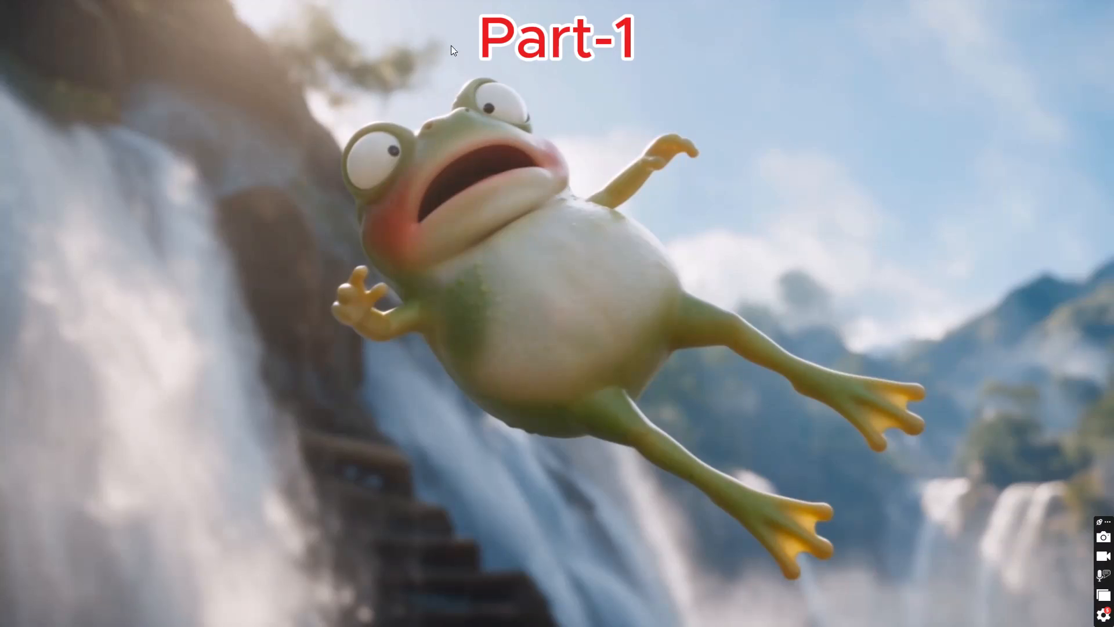
Exit the full-screen preview and return to the editing timeline.
{"action": "left_click", "coordinate": [460, 0]}
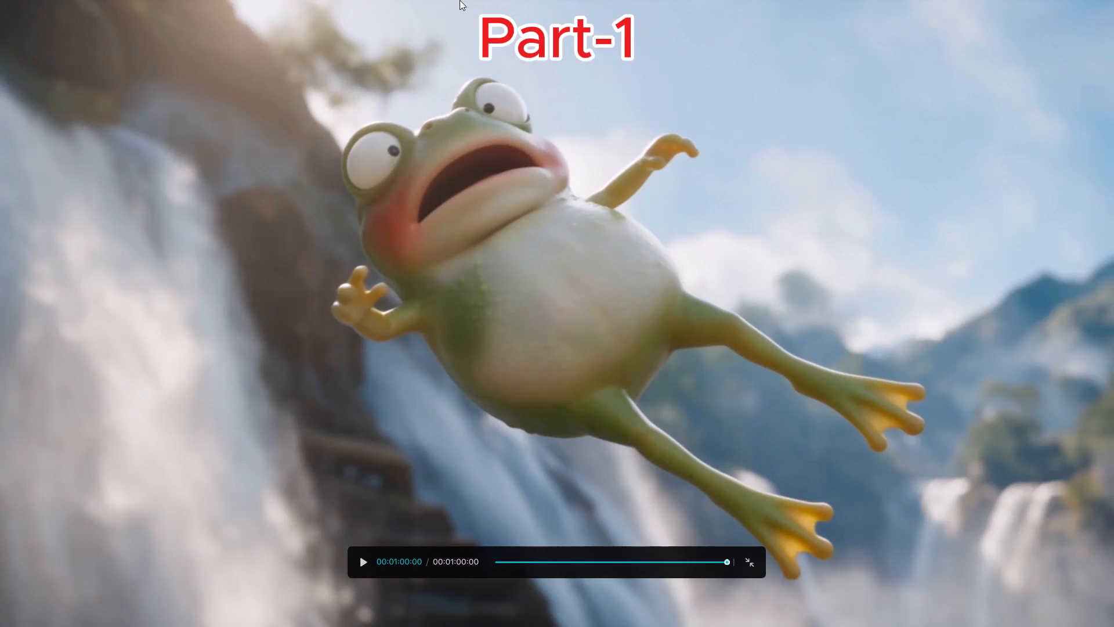
{"action": "left_click", "coordinate": [754, 565]}
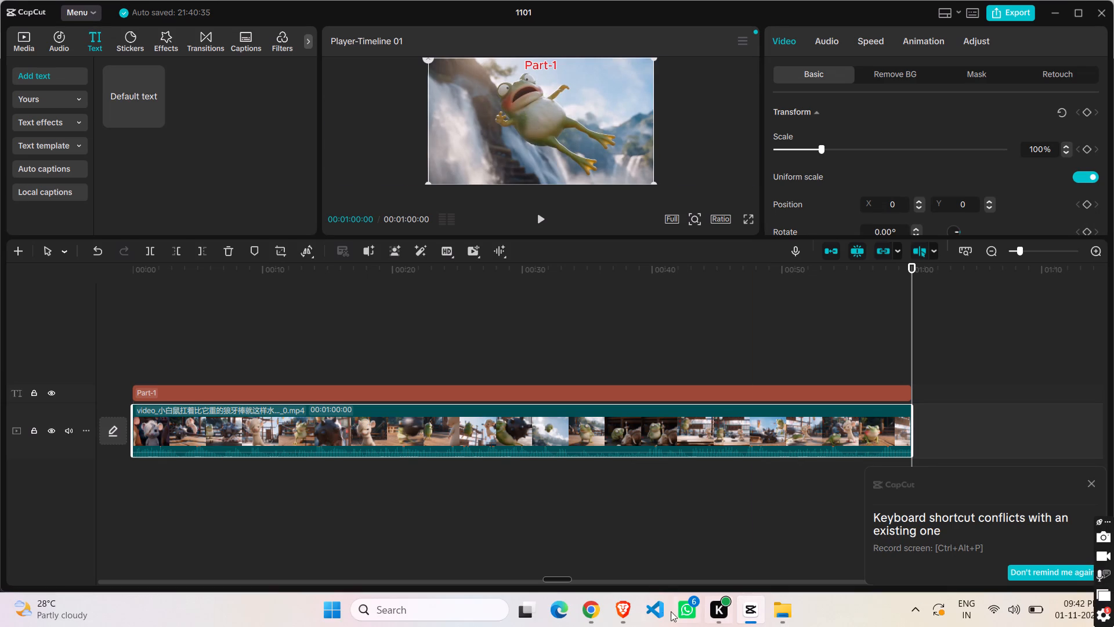
{"action": "left_click", "coordinate": [629, 612]}
{"action": "left_click", "coordinate": [538, 398]}
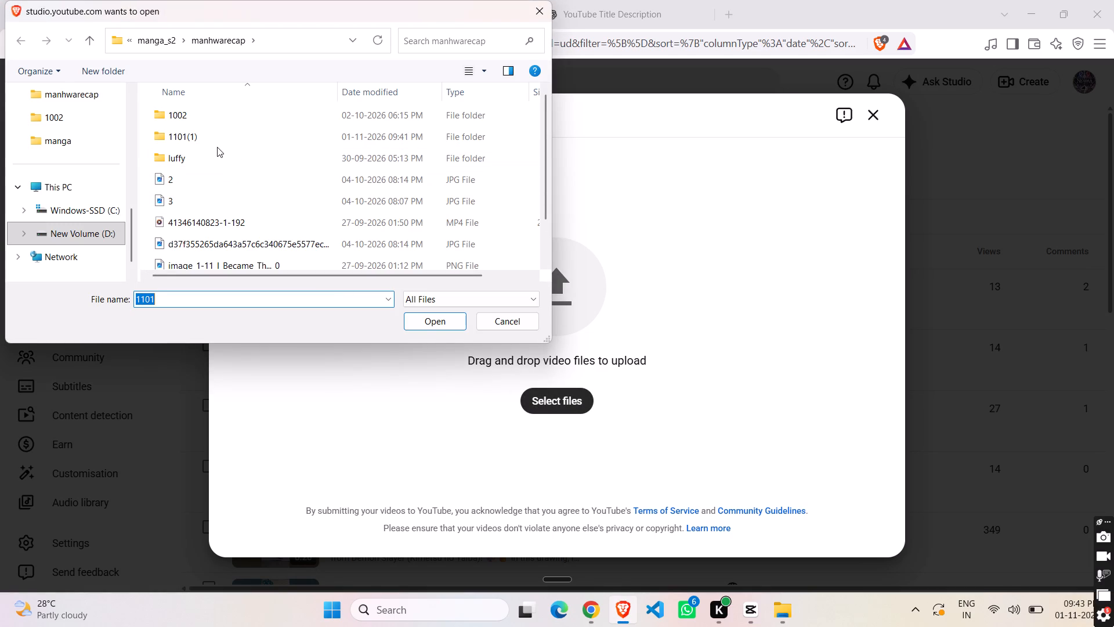
{"action": "double_click", "coordinate": [209, 140]}
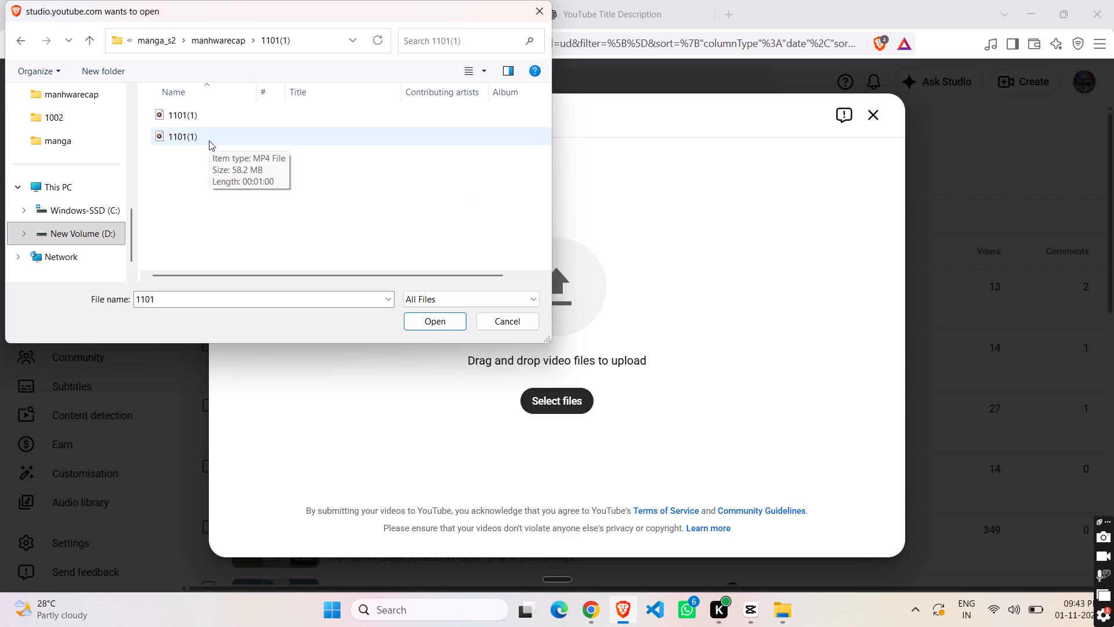
{"action": "left_click", "coordinate": [209, 140]}
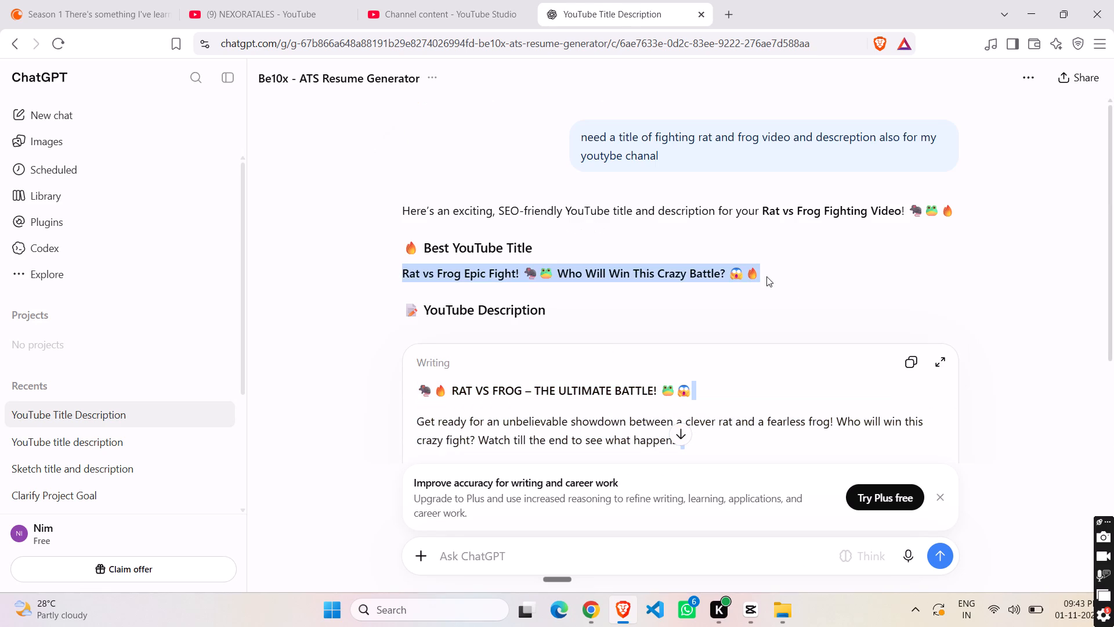
{"action": "left_click", "coordinate": [766, 276]}
{"action": "key", "text": "ctrl+c"}
{"action": "left_click", "coordinate": [512, 0]}
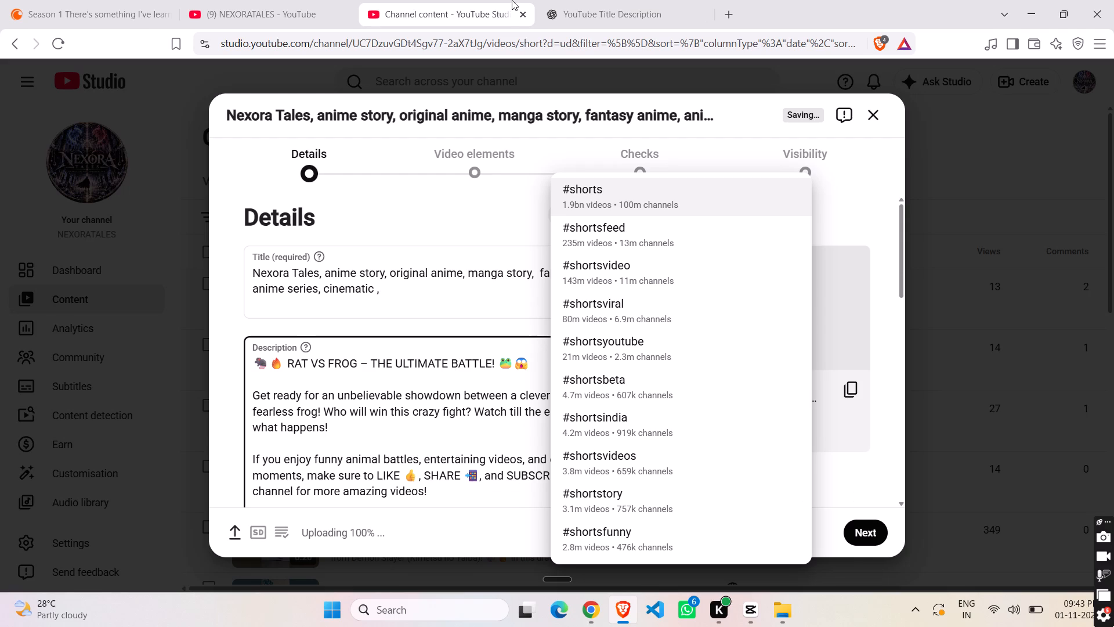
{"action": "left_click", "coordinate": [381, 277]}
{"action": "key", "text": "ctrl+a"}
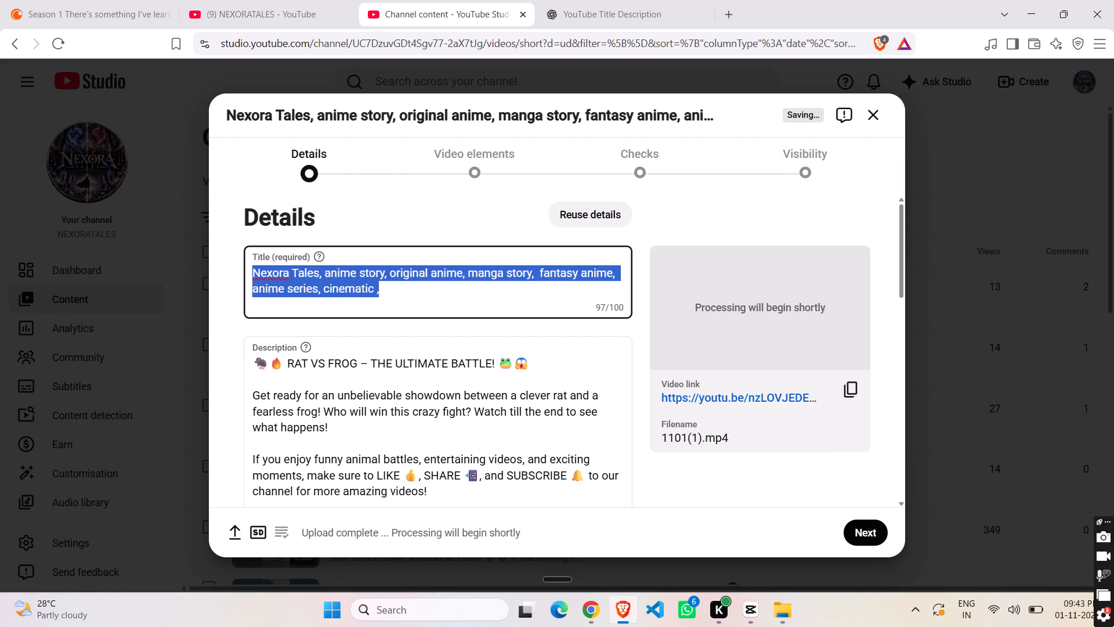
{"action": "key", "text": "ctrl+v"}
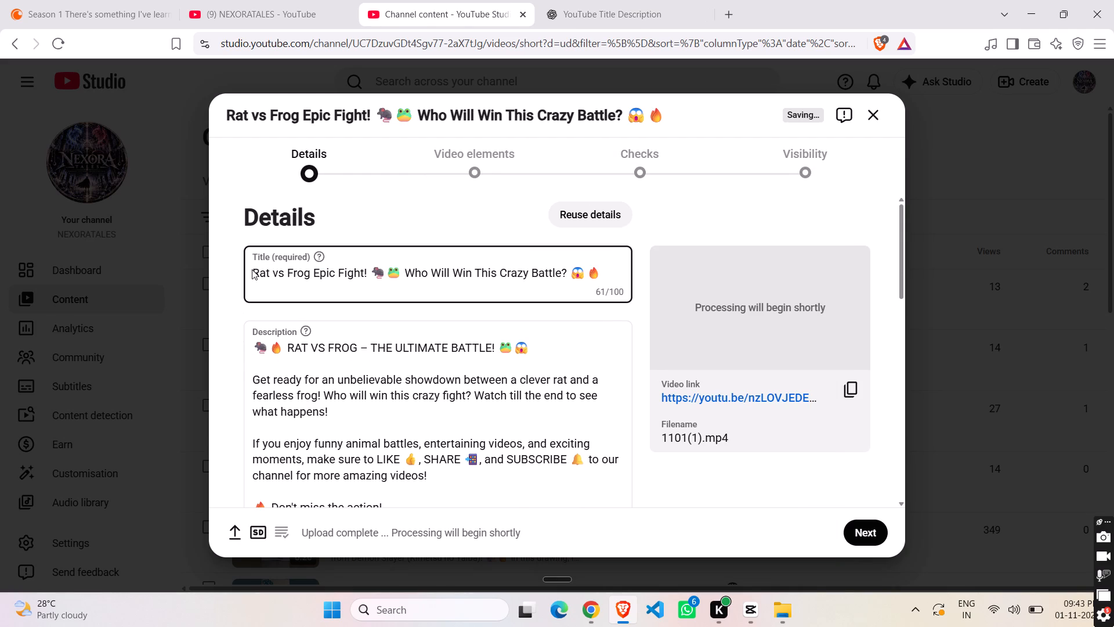
Insert "Part-1" followed by a 😂 emoji at the start of the video title.
{"action": "left_click", "coordinate": [252, 269]}
{"action": "left_click", "coordinate": [254, 272]}
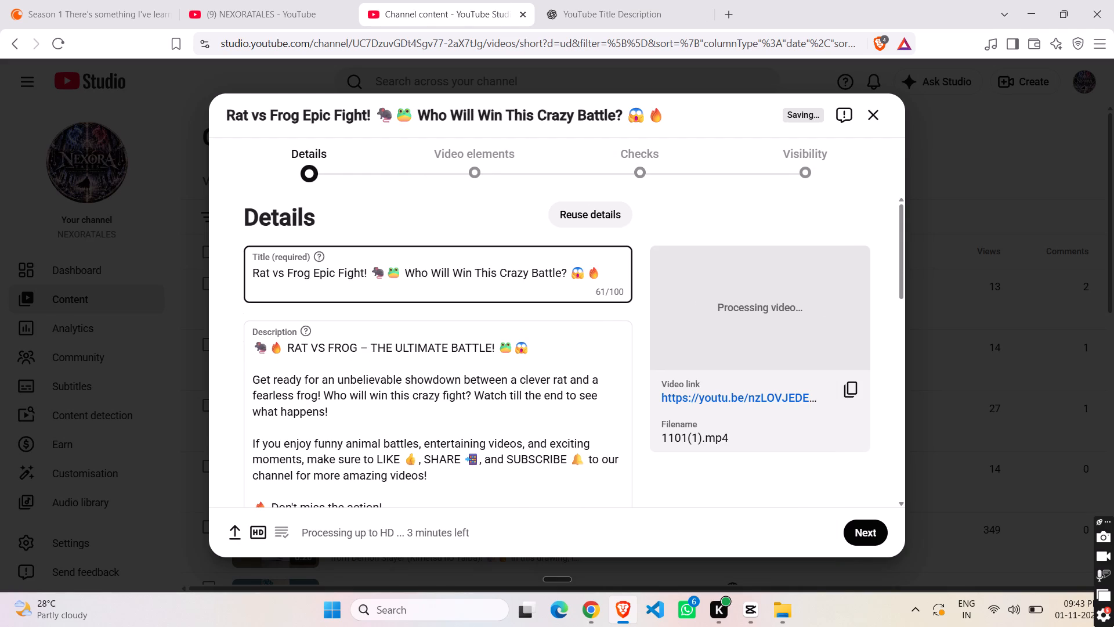
{"action": "key", "text": "p"}
{"action": "type", "text": "art"}
{"action": "type", "text": "-1"}
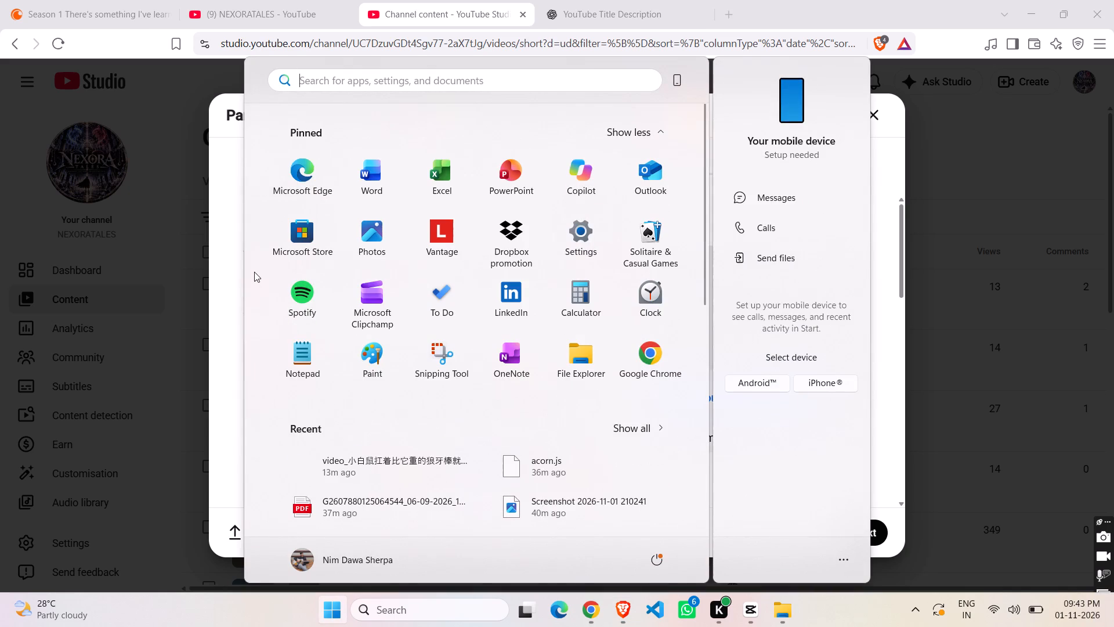
{"action": "left_click", "coordinate": [234, 262]}
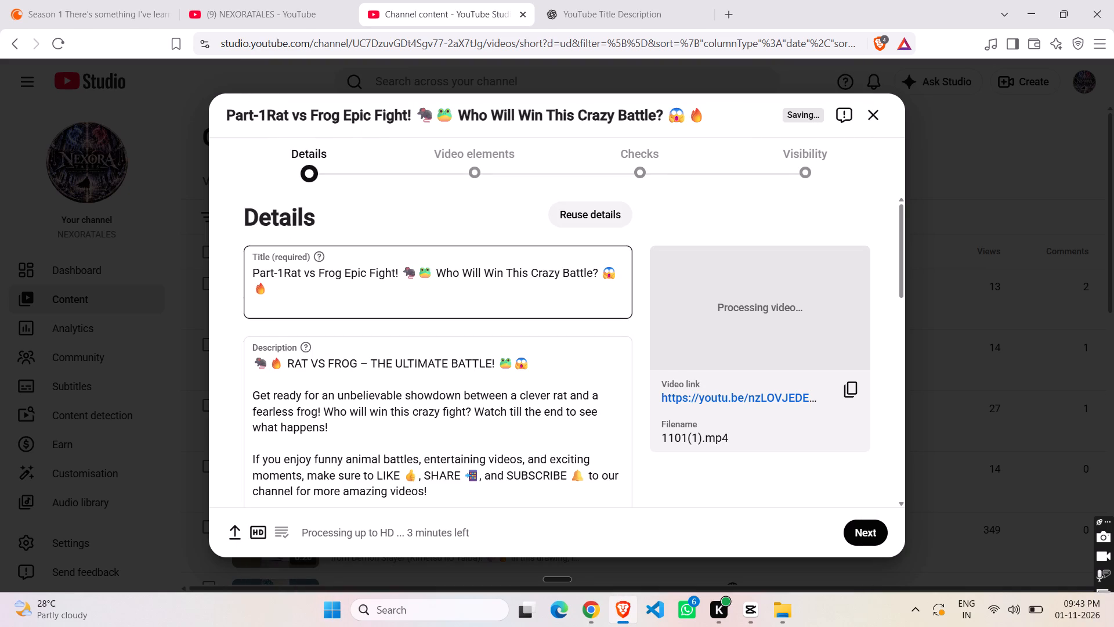
{"action": "left_click", "coordinate": [283, 273]}
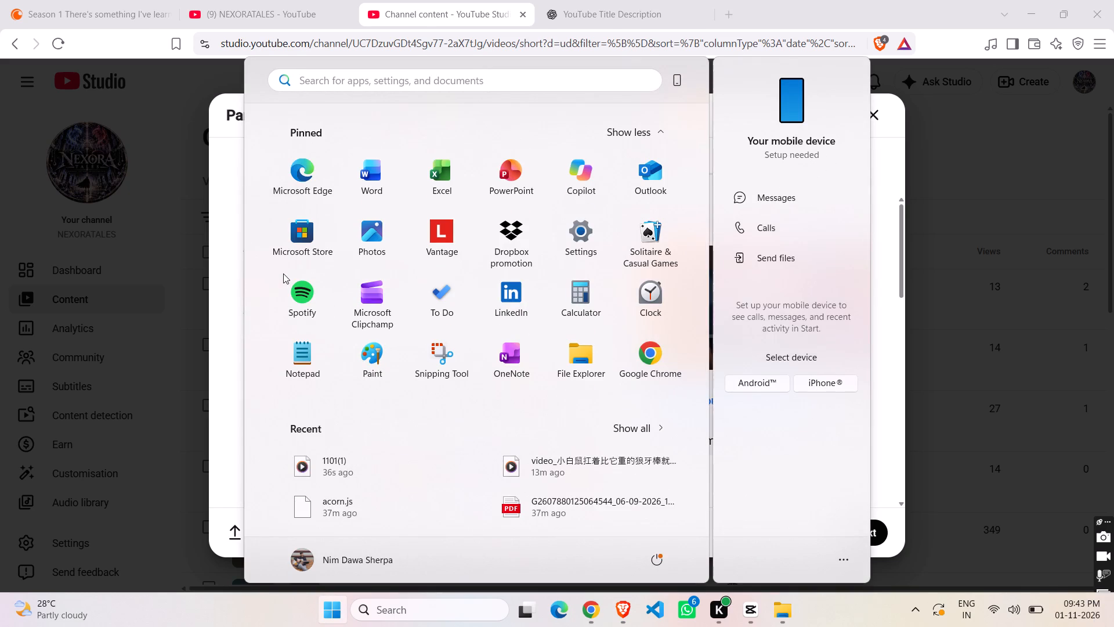
{"action": "left_click", "coordinate": [238, 263]}
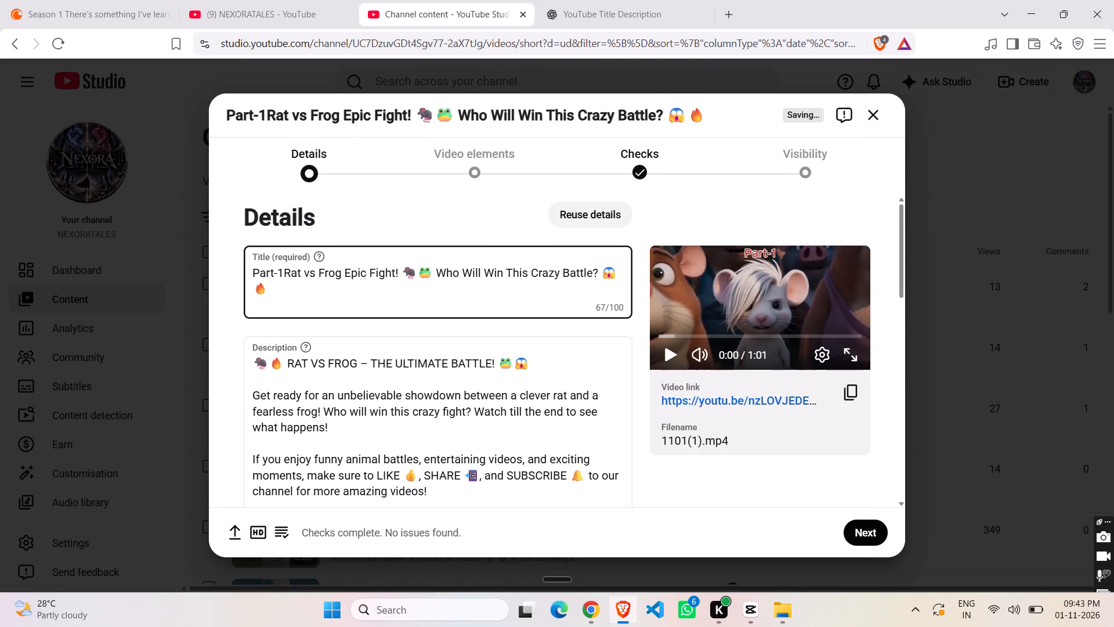
{"action": "key", "text": "super+period"}
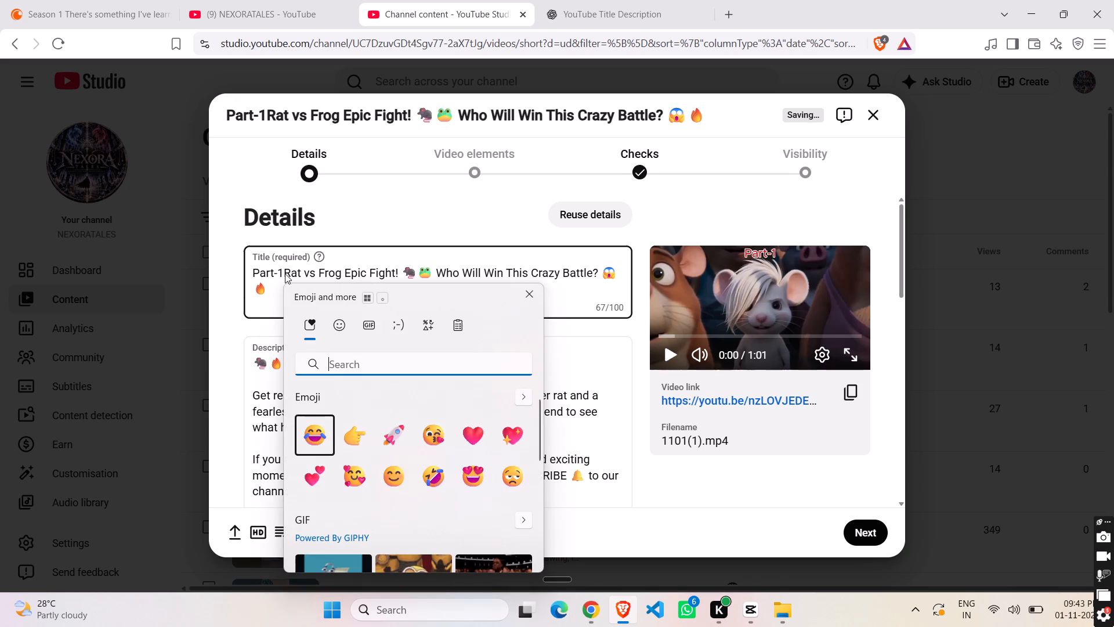
{"action": "left_click", "coordinate": [317, 444]}
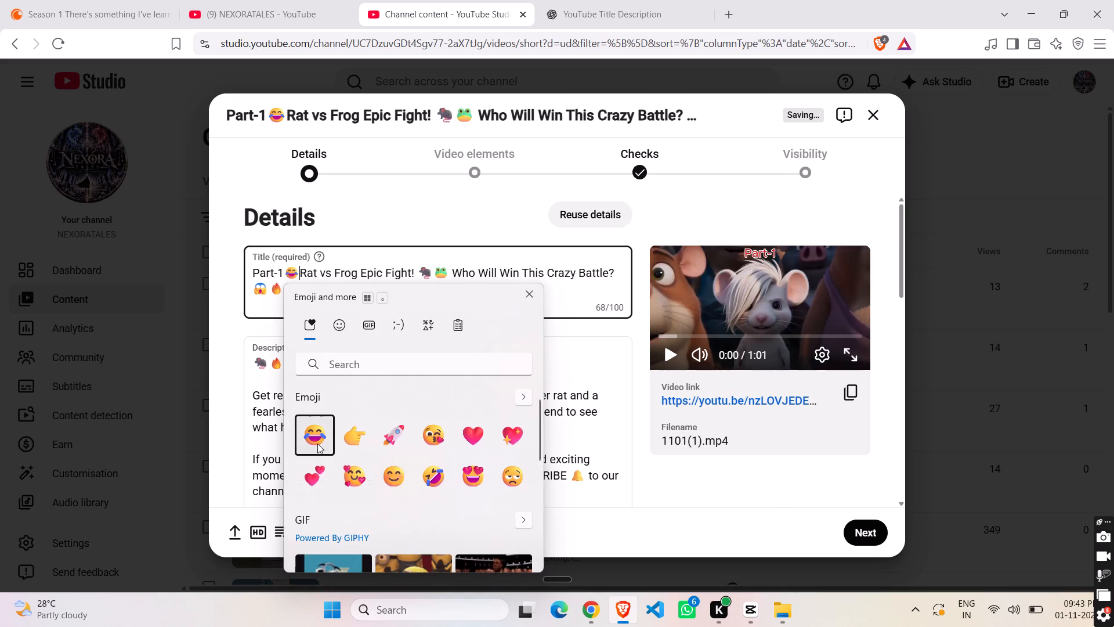
Set the video's audience to "No, it's not Made for Kids".
{"action": "left_click", "coordinate": [849, 529]}
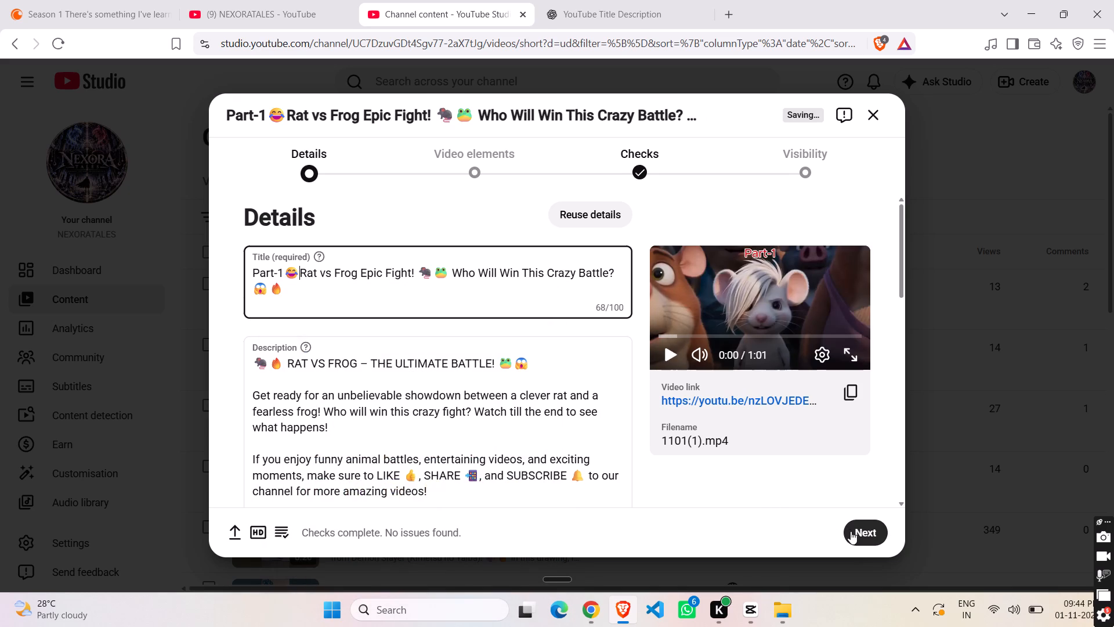
{"action": "left_click", "coordinate": [865, 532]}
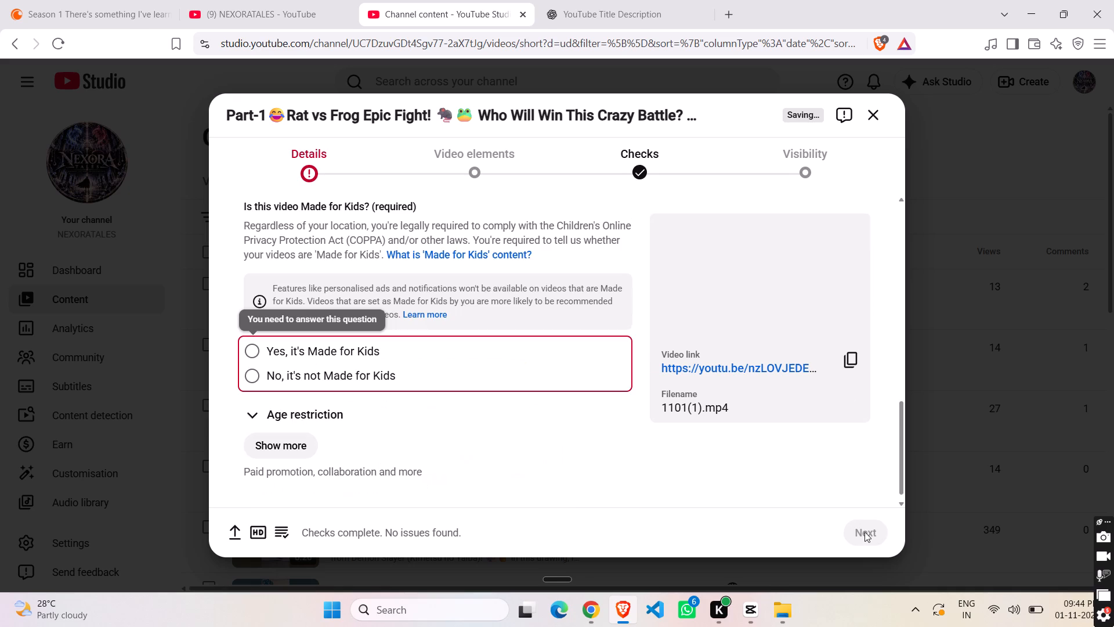
{"action": "left_click", "coordinate": [257, 374]}
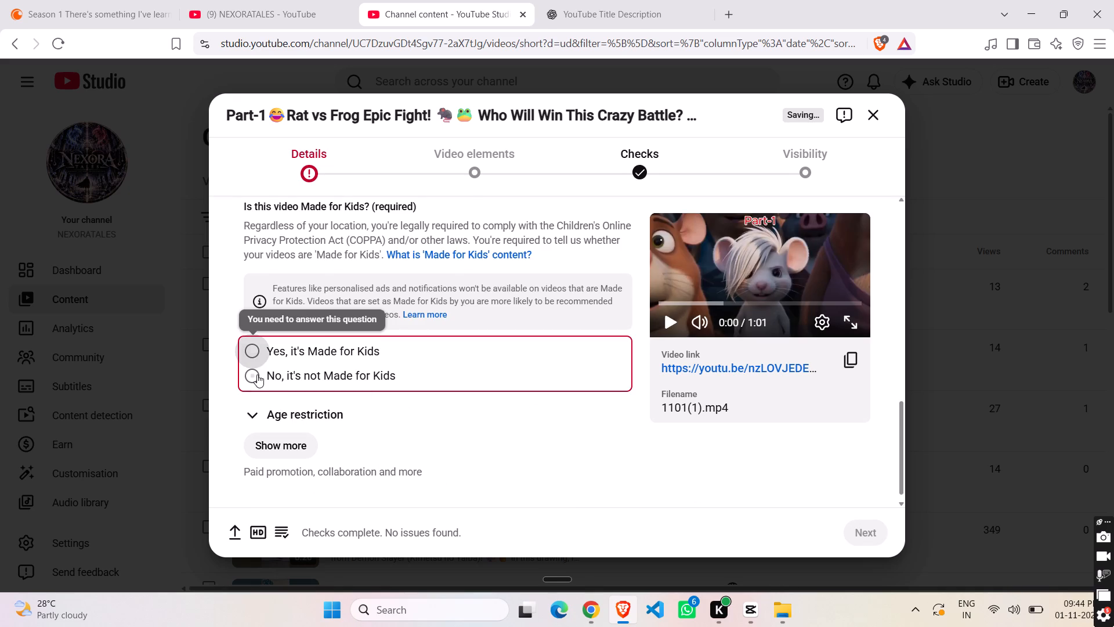
Go through the video elements and checks stages without additions, publish the video, and dismiss the sharing dialog.
{"action": "left_click", "coordinate": [858, 527]}
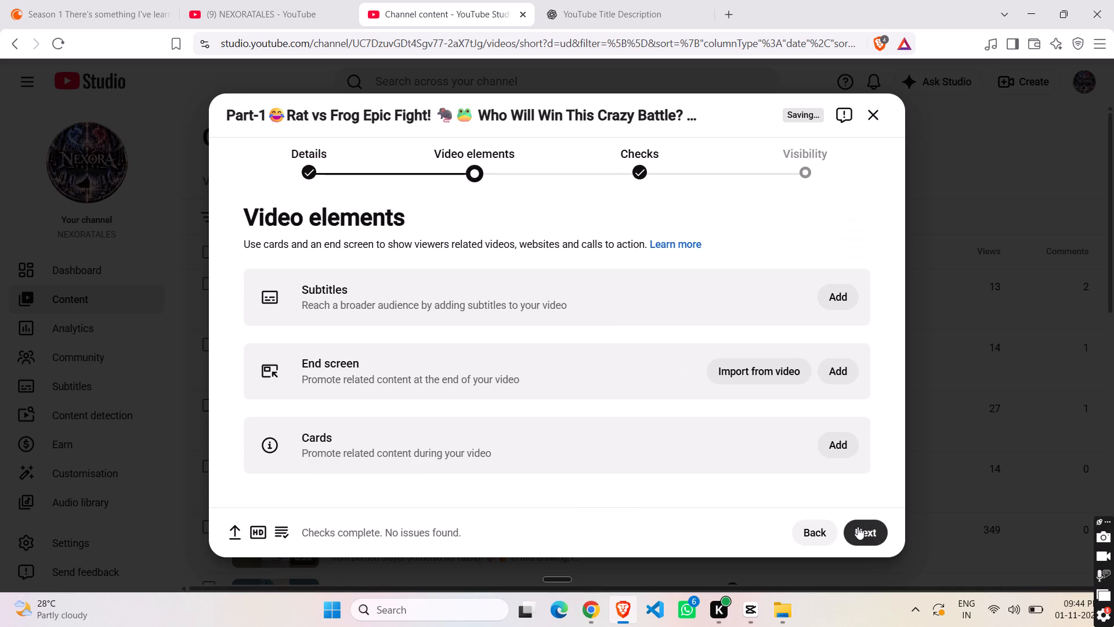
{"action": "left_click", "coordinate": [858, 527]}
{"action": "left_click", "coordinate": [858, 527]}
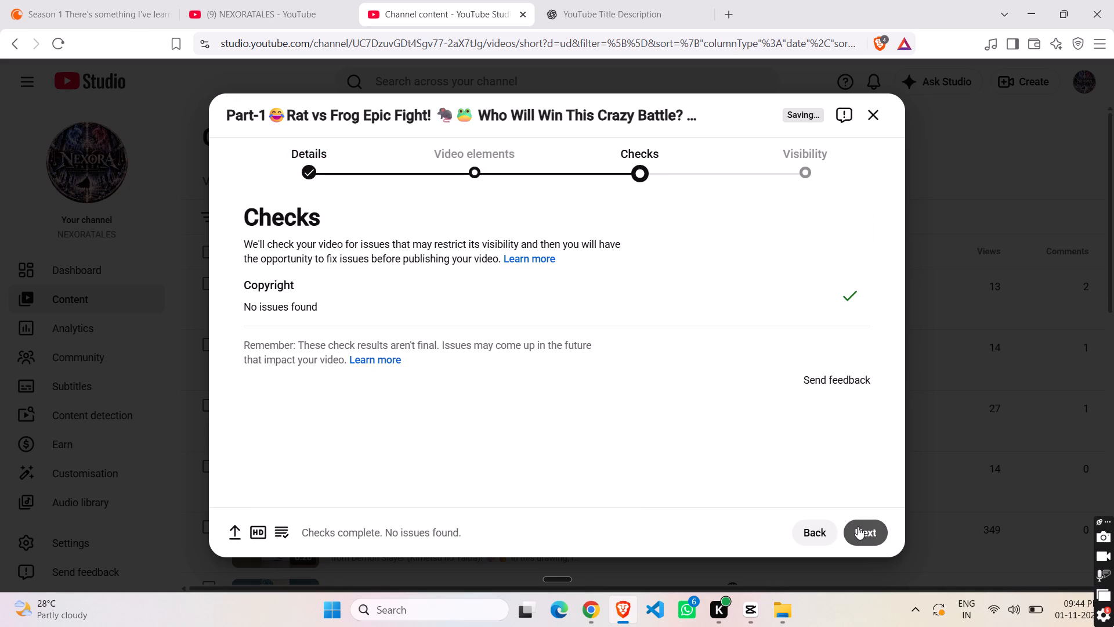
{"action": "left_click", "coordinate": [858, 527]}
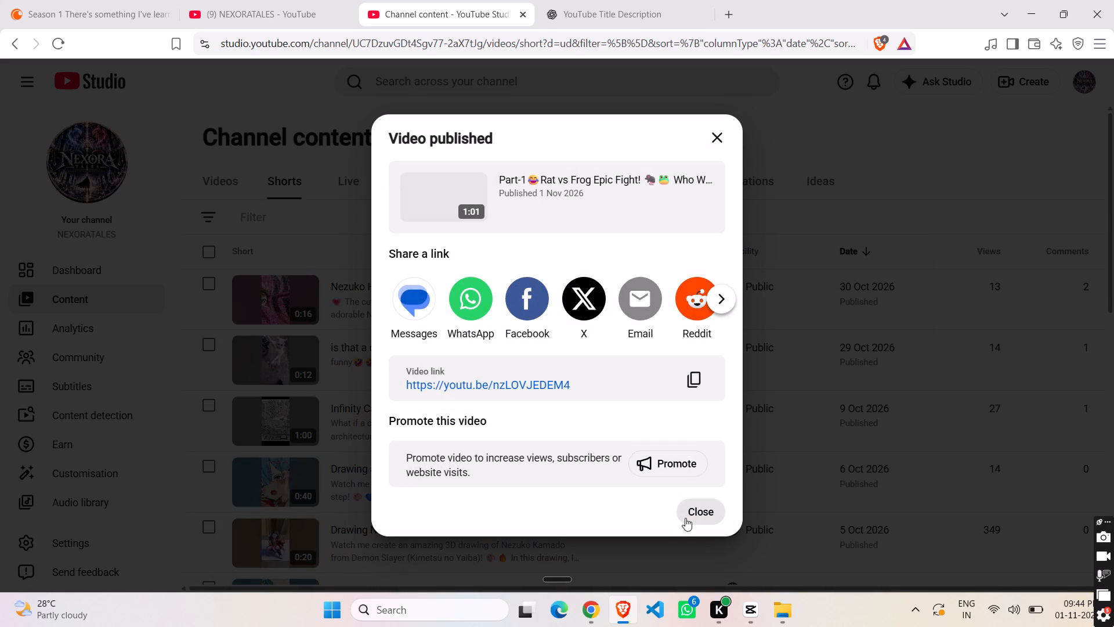
{"action": "left_click", "coordinate": [686, 518]}
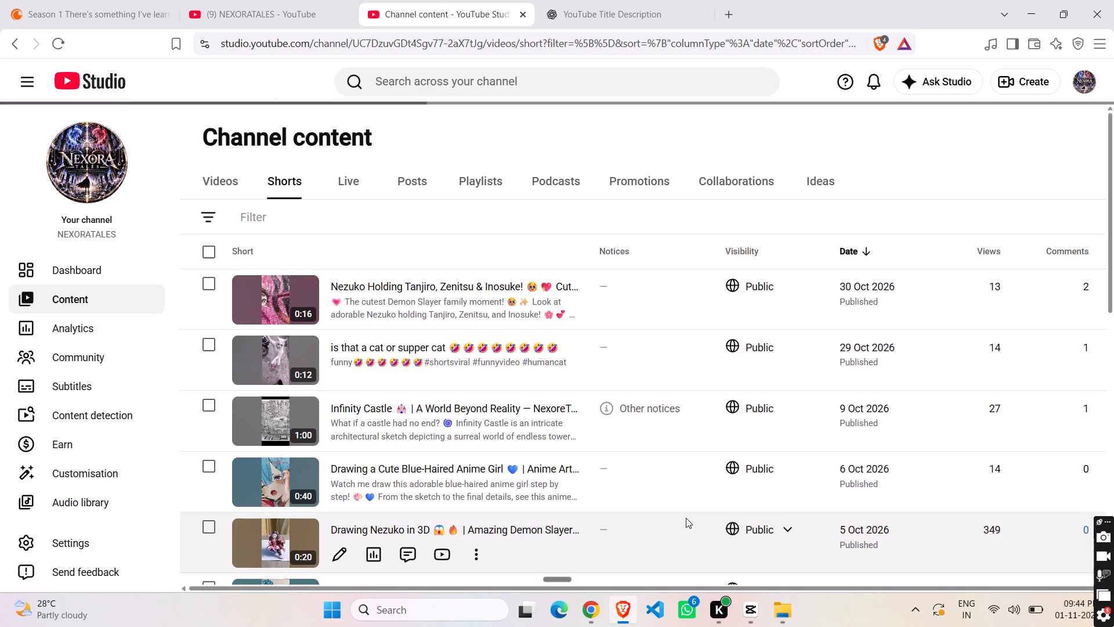
In the channel's Videos list, open the new Part-1 video's title and description to review them, and cancel without editing.
{"action": "left_click", "coordinate": [214, 176]}
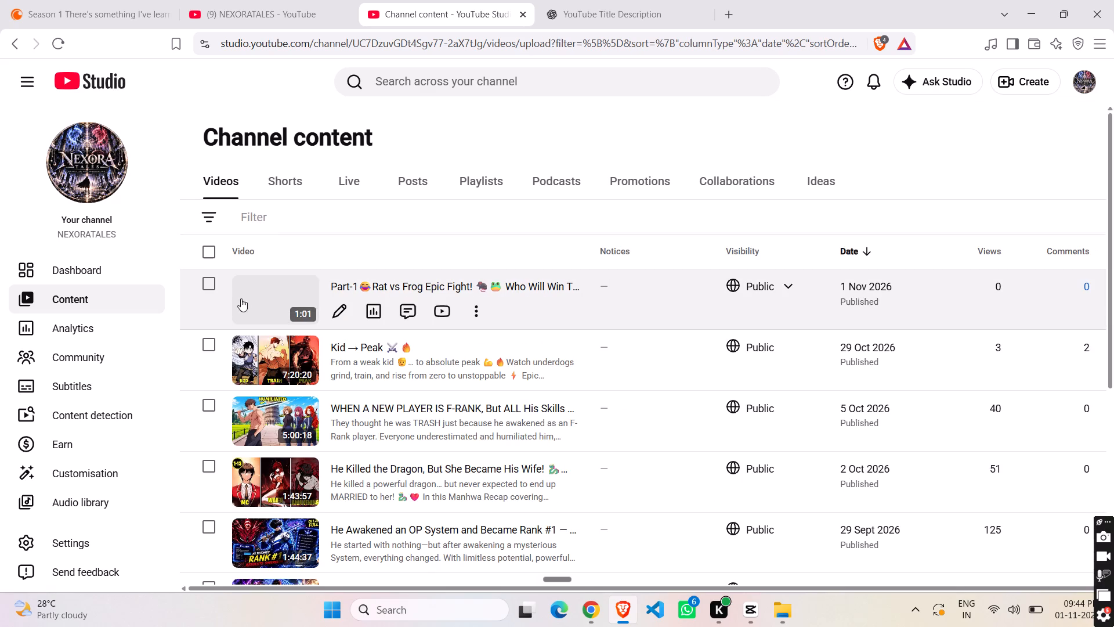
{"action": "left_click", "coordinate": [466, 309]}
{"action": "left_click", "coordinate": [384, 305]}
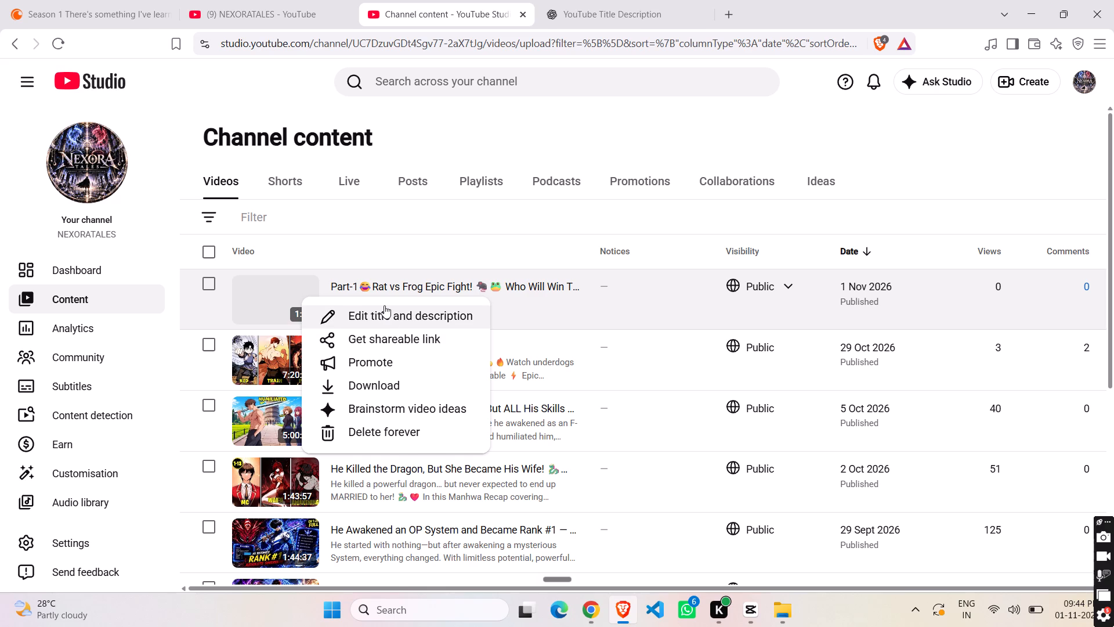
{"action": "scroll", "coordinate": [554, 459], "scroll_direction": "down", "scroll_amount": 5}
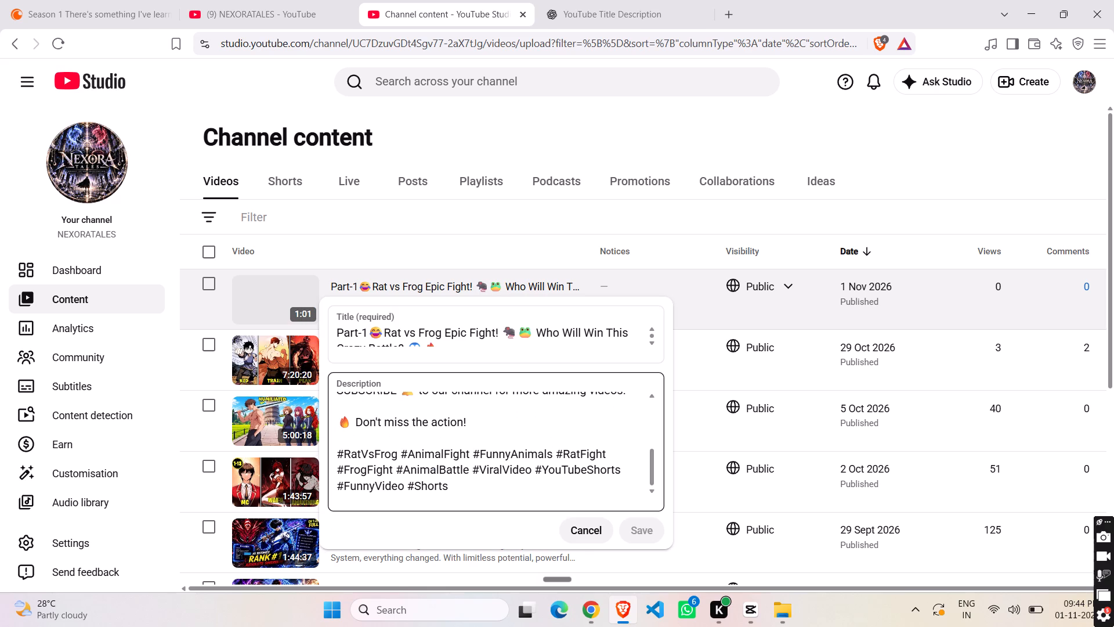
{"action": "left_click", "coordinate": [583, 537]}
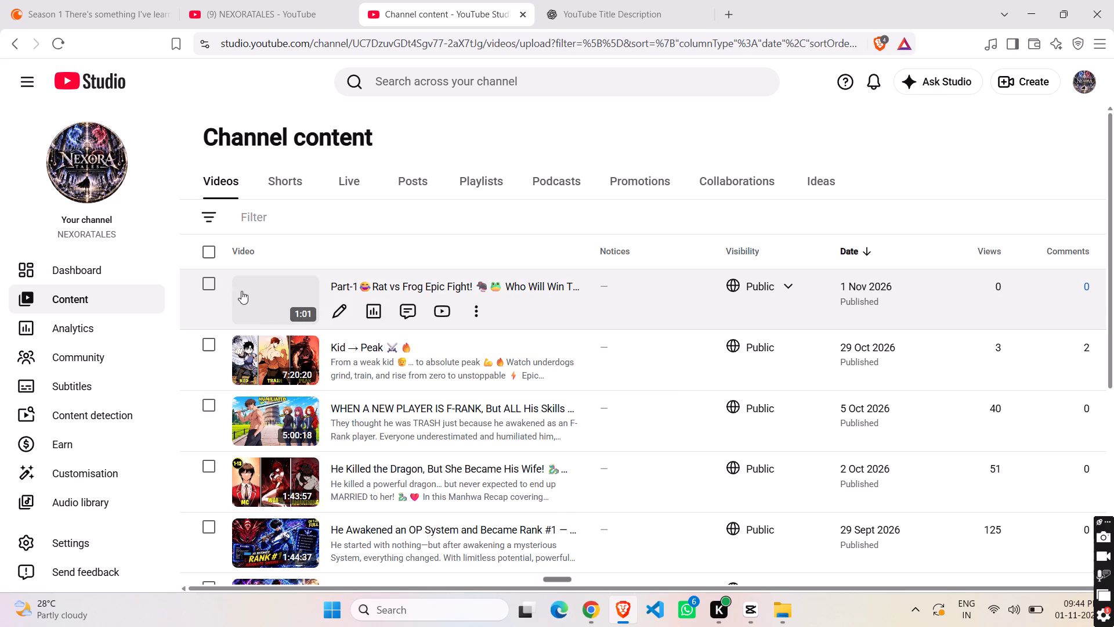
Permanently delete the new Part-1 rat vs frog video from the channel's Videos list, acknowledging the loss of access to its analytics.
{"action": "left_click", "coordinate": [472, 313]}
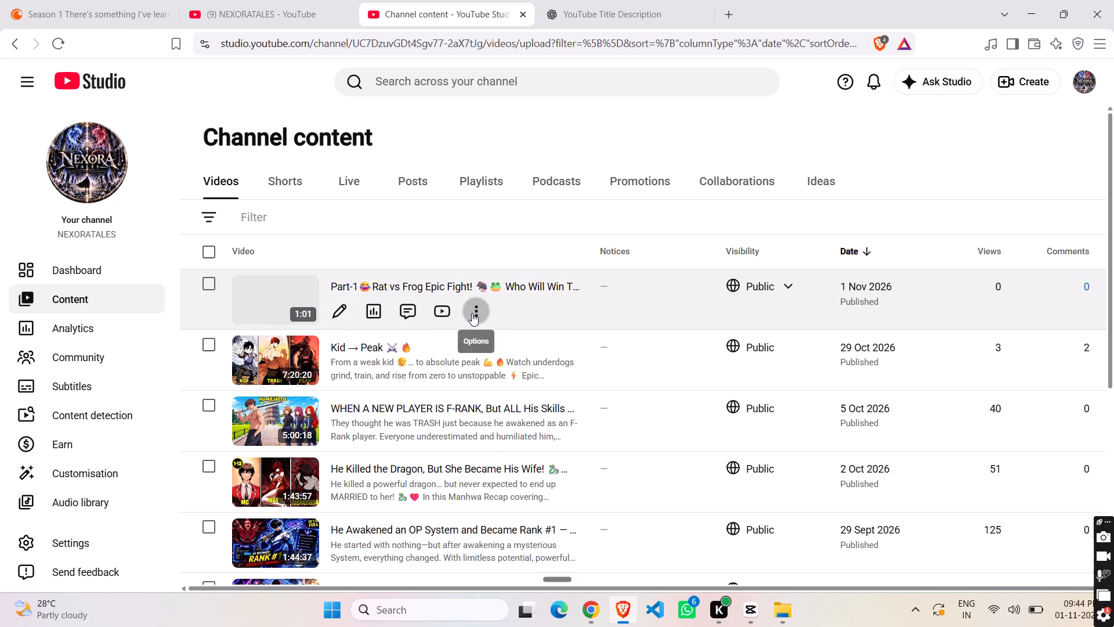
{"action": "left_click", "coordinate": [392, 426]}
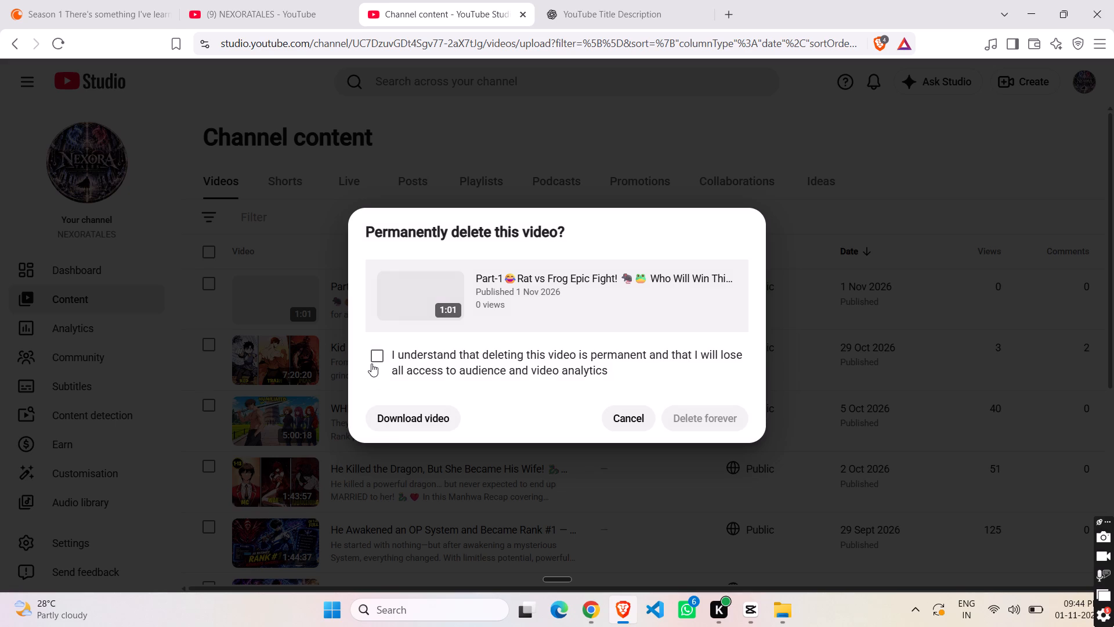
{"action": "left_click", "coordinate": [377, 361]}
{"action": "left_click", "coordinate": [708, 422]}
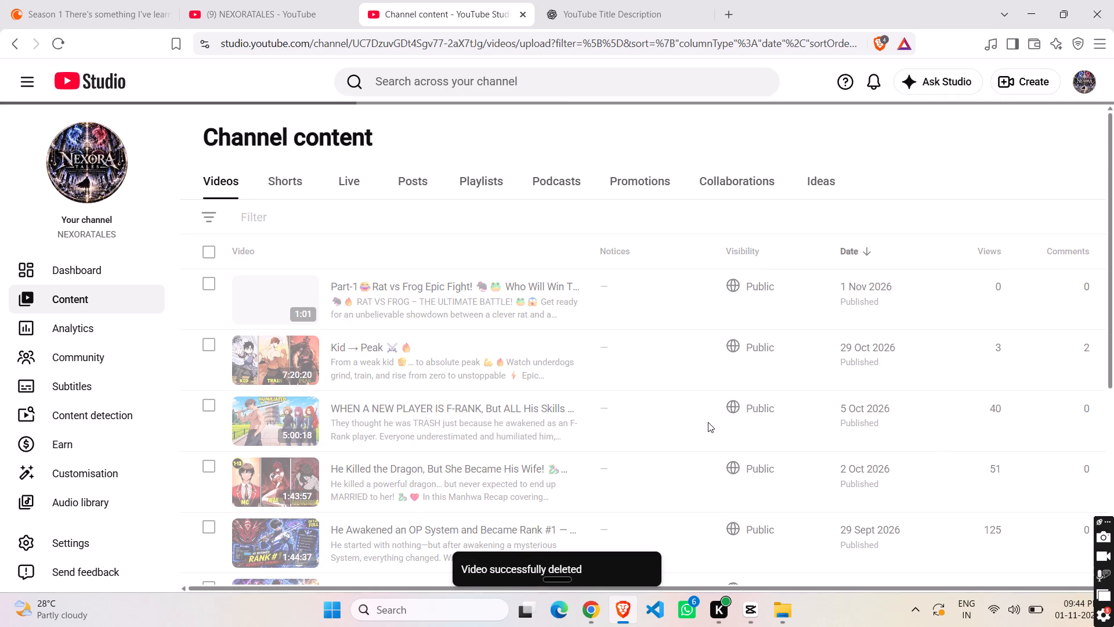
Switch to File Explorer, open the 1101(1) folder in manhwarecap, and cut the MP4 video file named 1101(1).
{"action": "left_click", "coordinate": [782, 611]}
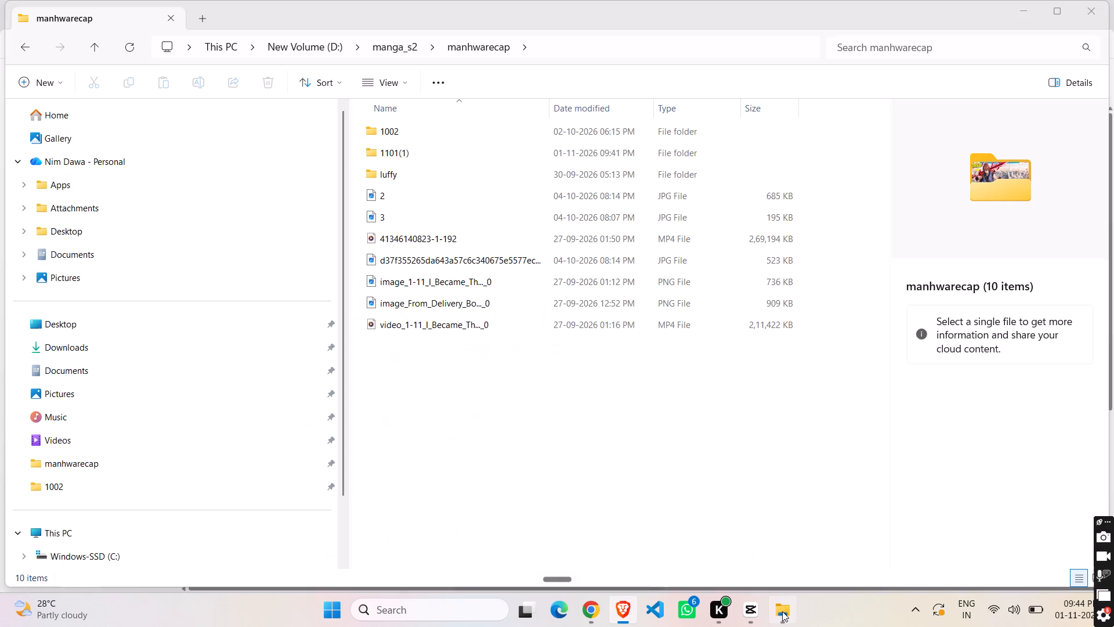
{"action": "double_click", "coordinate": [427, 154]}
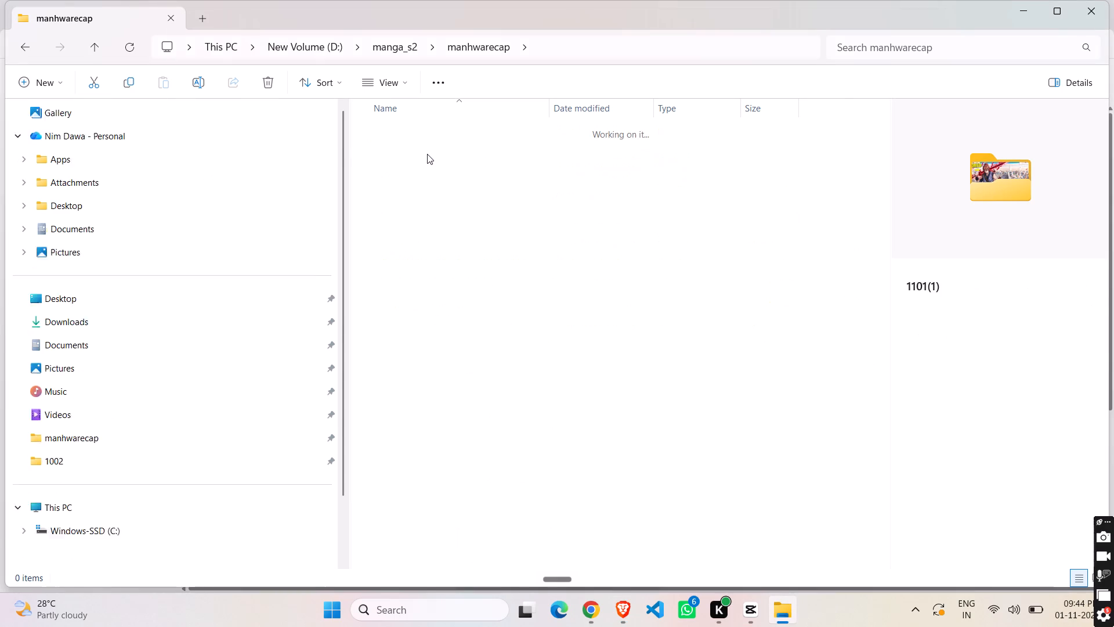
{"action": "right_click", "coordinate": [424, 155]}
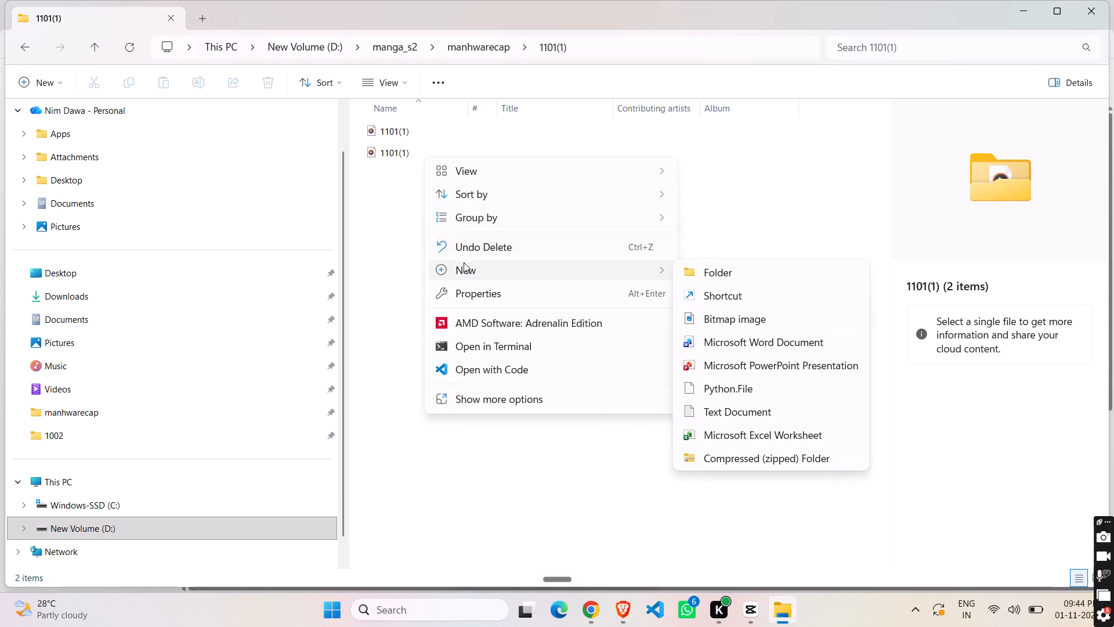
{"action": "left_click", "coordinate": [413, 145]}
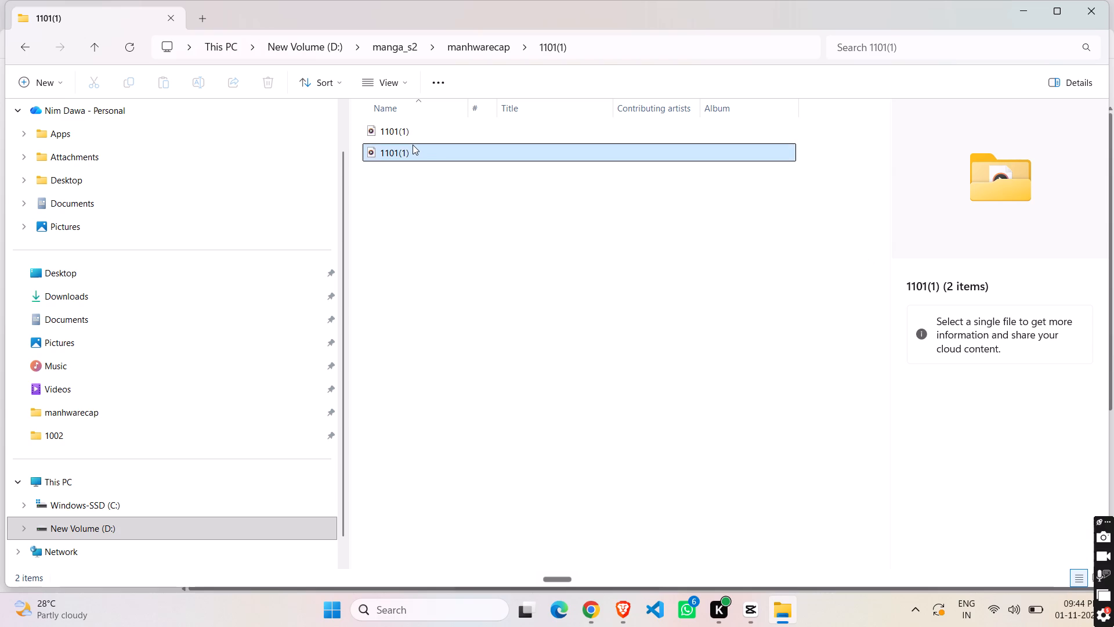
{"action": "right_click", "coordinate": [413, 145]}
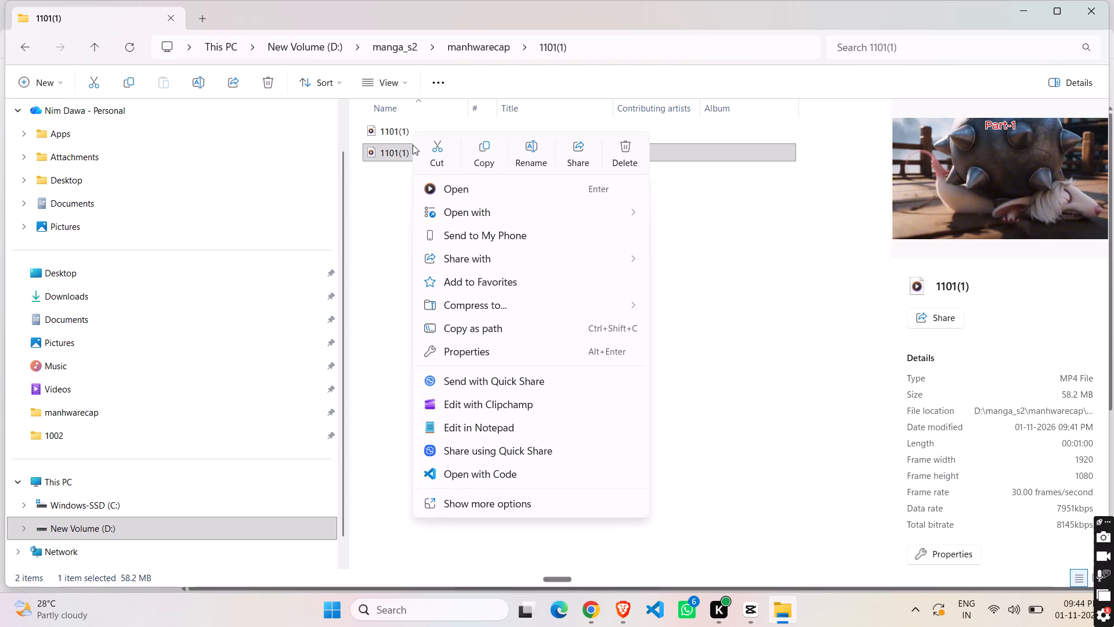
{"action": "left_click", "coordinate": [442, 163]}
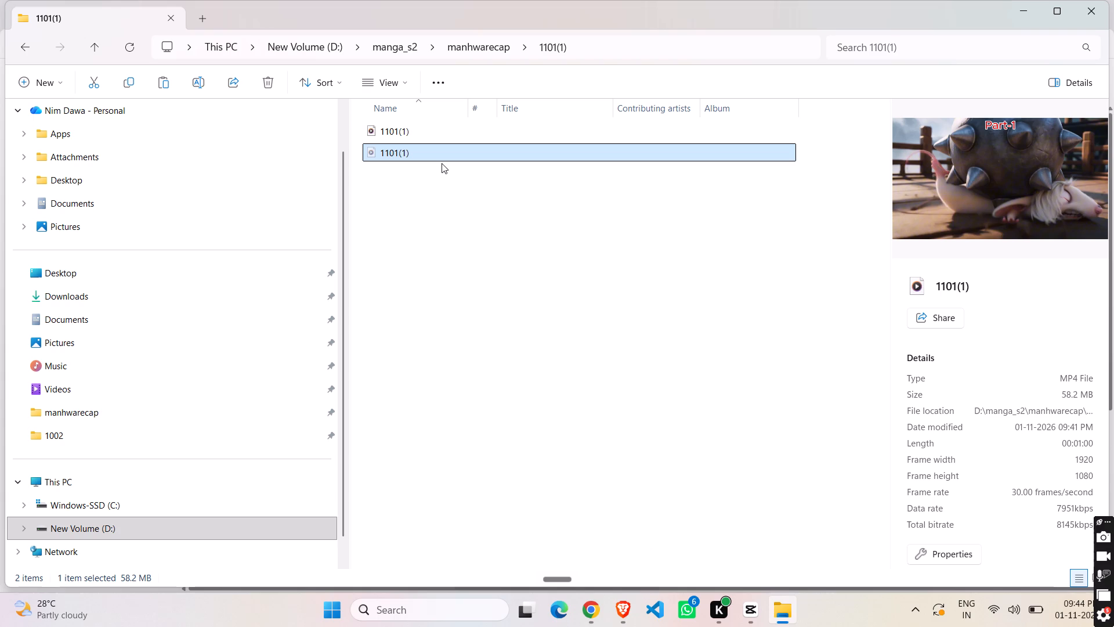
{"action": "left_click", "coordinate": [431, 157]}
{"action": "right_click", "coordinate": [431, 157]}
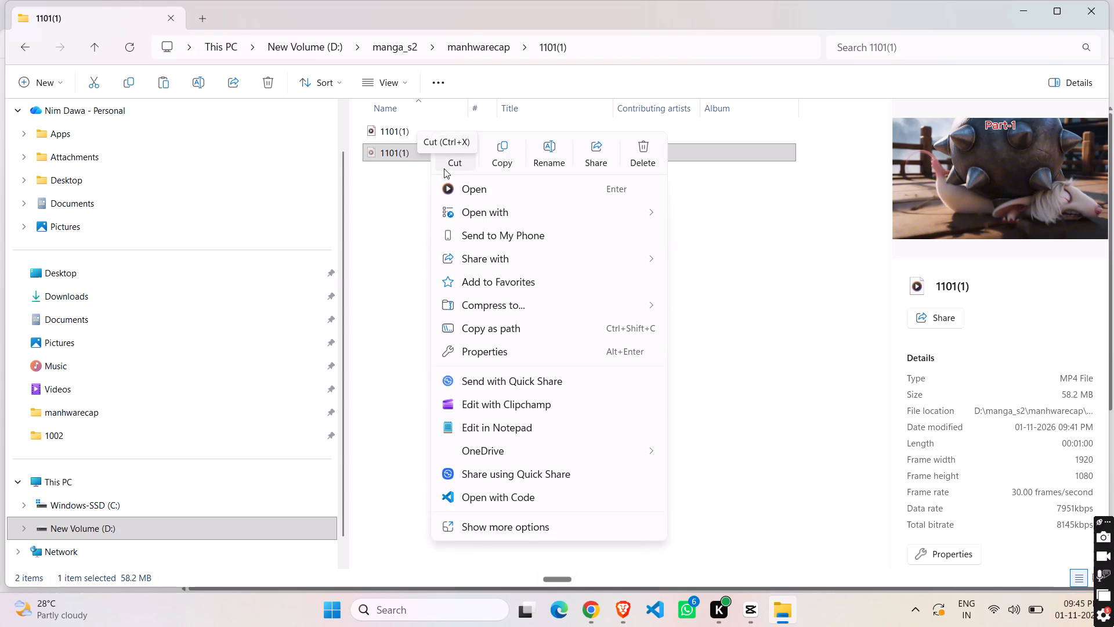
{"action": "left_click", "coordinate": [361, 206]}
Undo the most recent file operations in File Explorer.
{"action": "key", "text": "ctrl+z"}
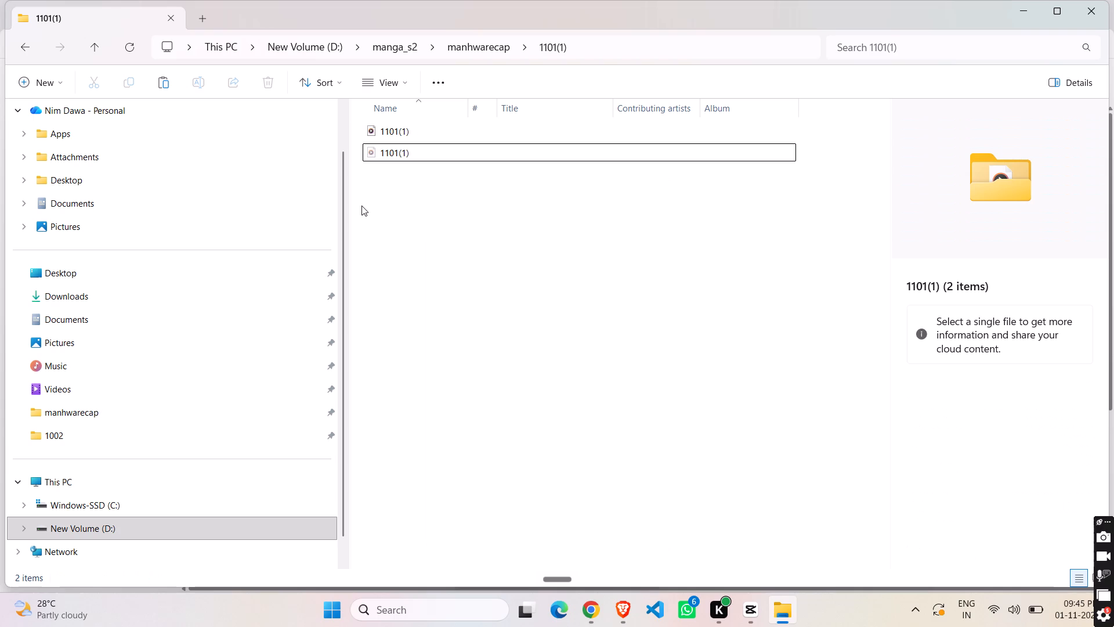
{"action": "key", "text": "ctrl+z"}
{"action": "key", "text": "ctrl+z"}
Play the 1101(1) video briefly to check which export it is, and close the player without changing the file.
{"action": "triple_click", "coordinate": [425, 150]}
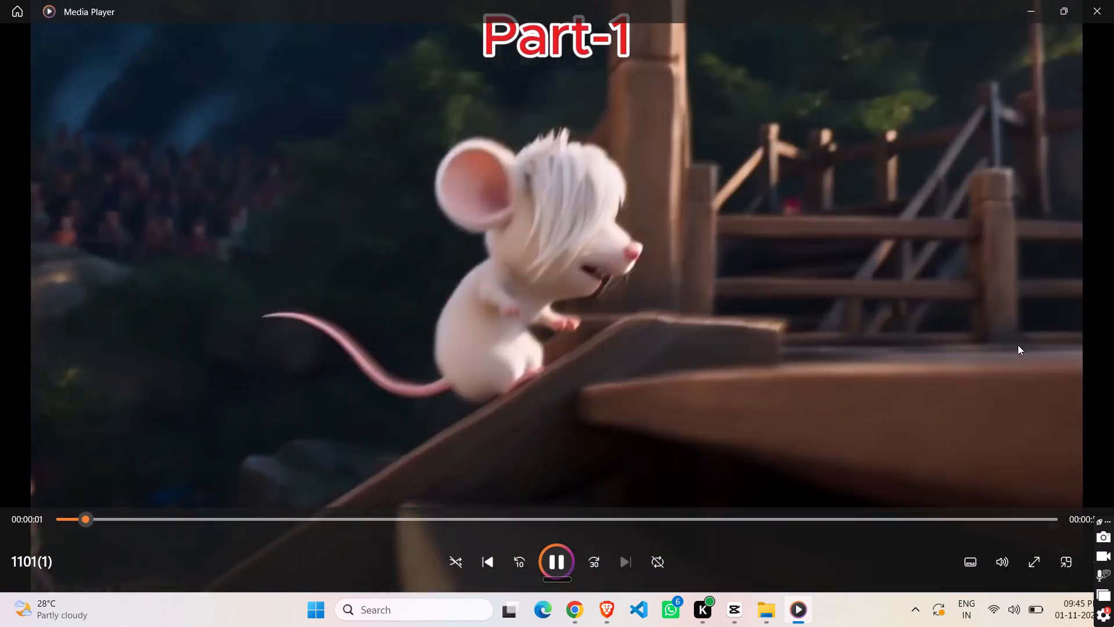
{"action": "left_click", "coordinate": [1090, 15]}
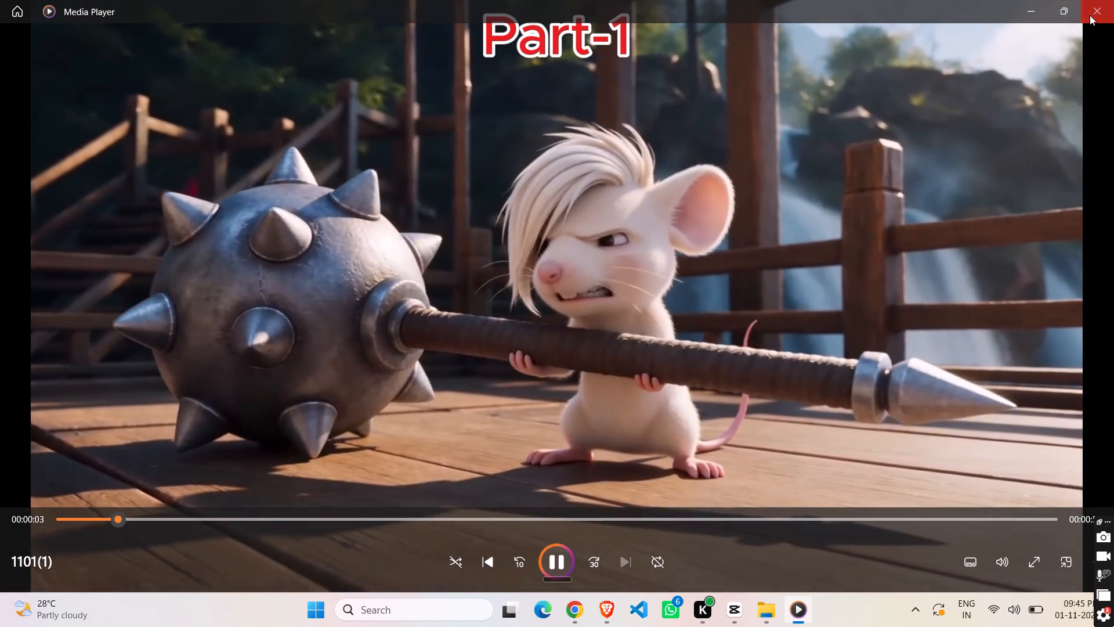
{"action": "right_click", "coordinate": [613, 153]}
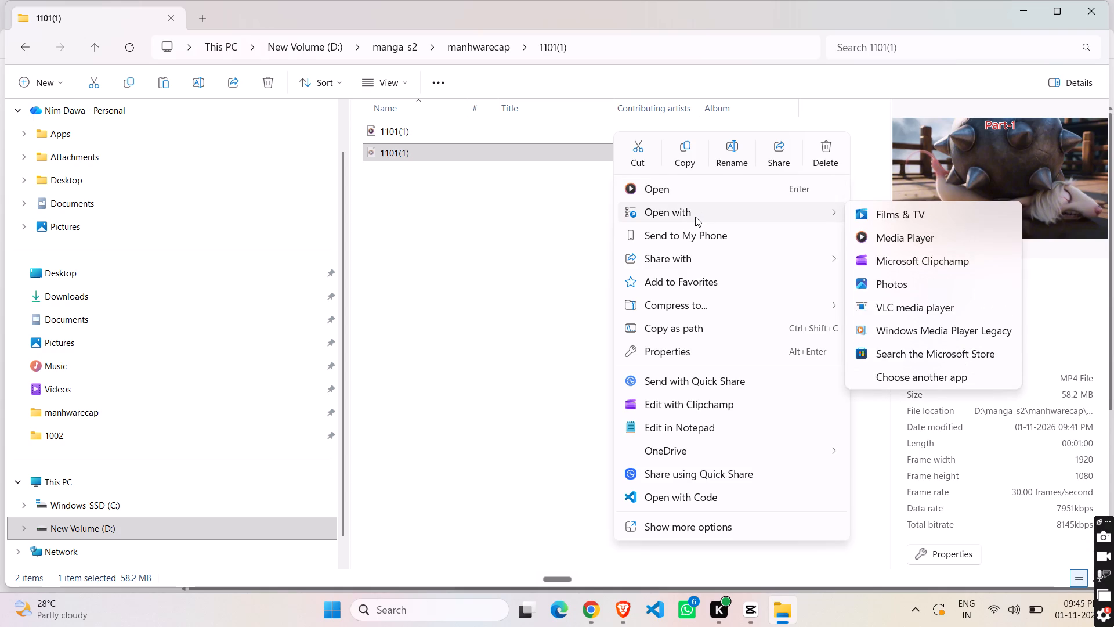
{"action": "left_click", "coordinate": [580, 212]}
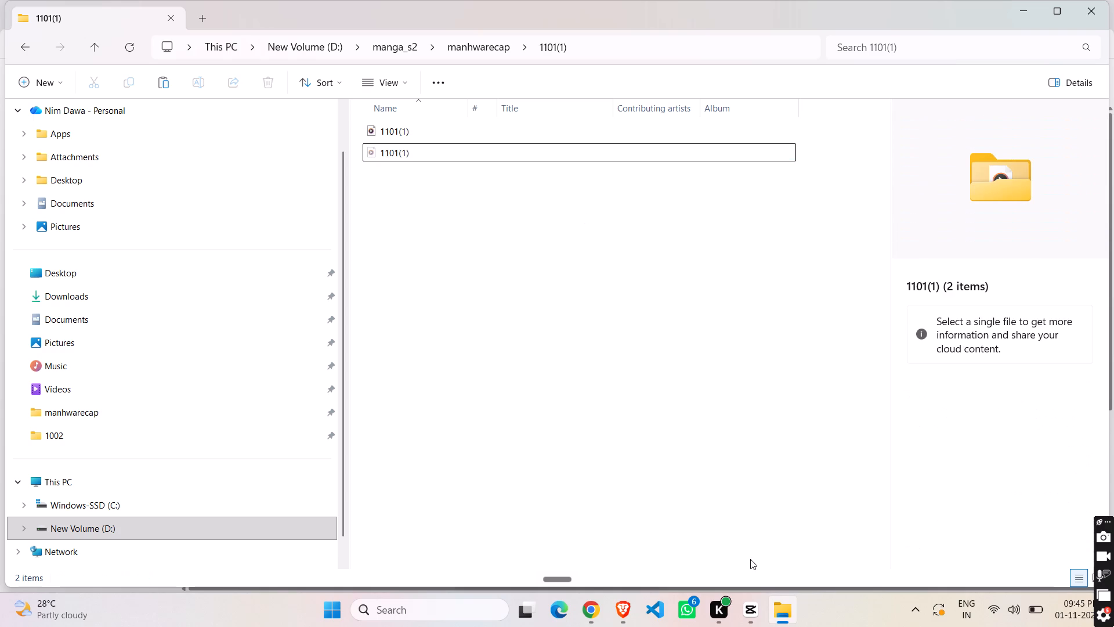
Go back to the manhwarecap folder and delete the 1101(1) folder.
{"action": "left_click", "coordinate": [28, 48]}
{"action": "right_click", "coordinate": [432, 174]}
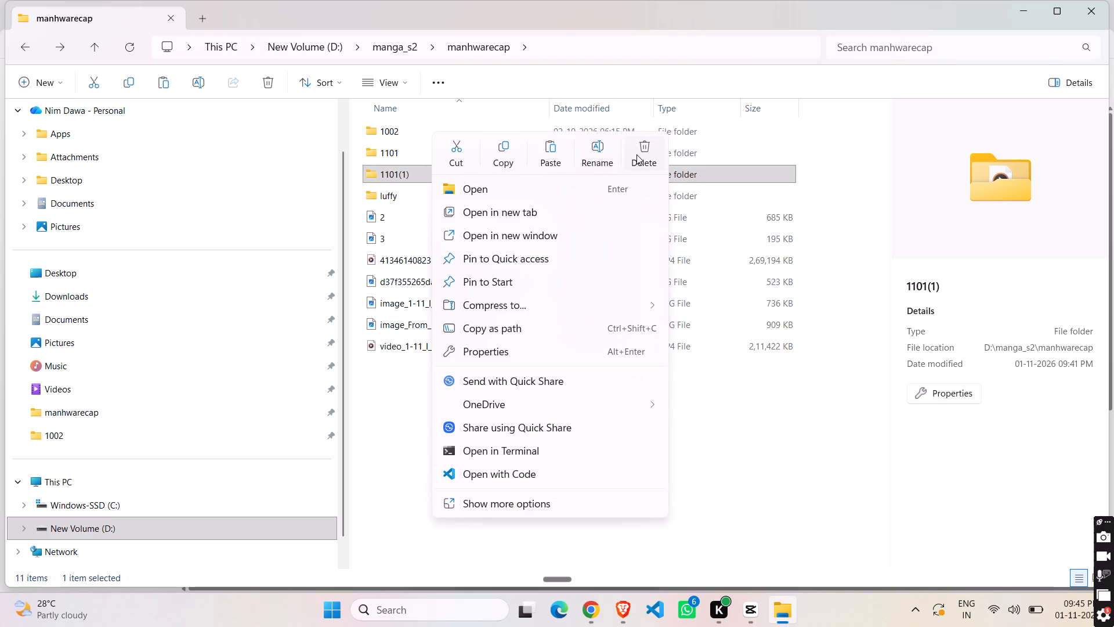
{"action": "left_click", "coordinate": [636, 154]}
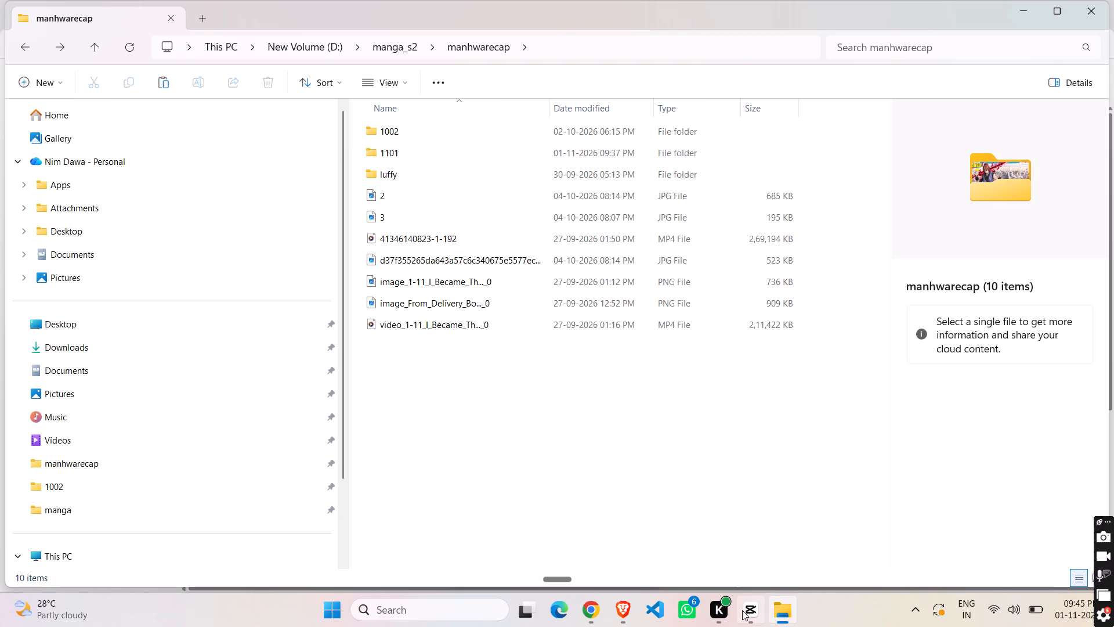
In CapCut, trim the start of the rat video clip by 12 frames so its duration is 00:00:59:18.
{"action": "left_click", "coordinate": [742, 610]}
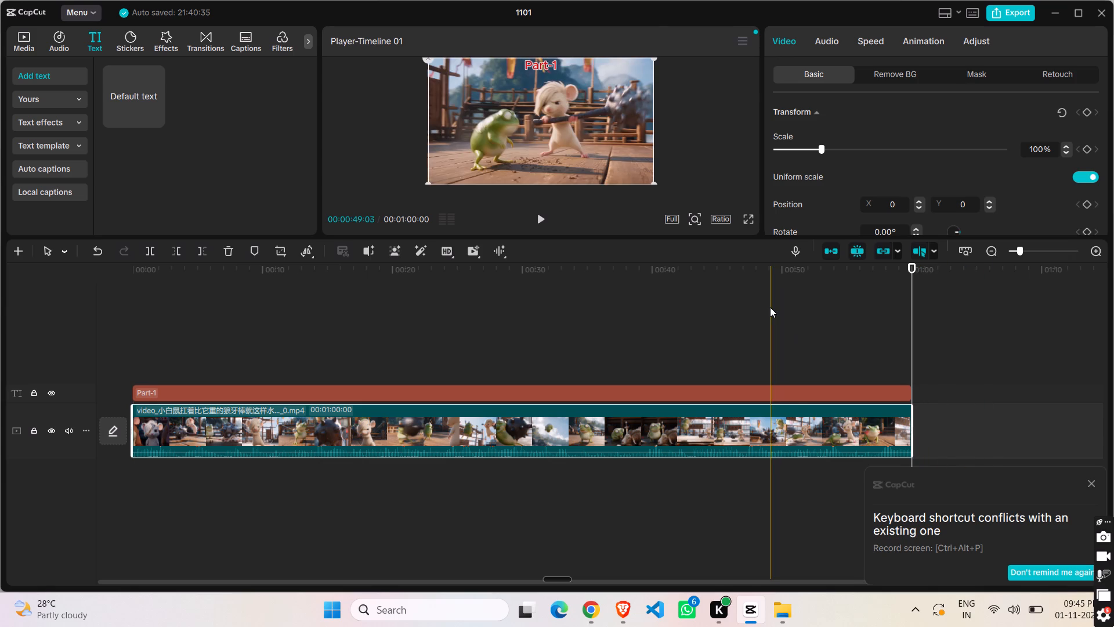
{"action": "left_click", "coordinate": [139, 387]}
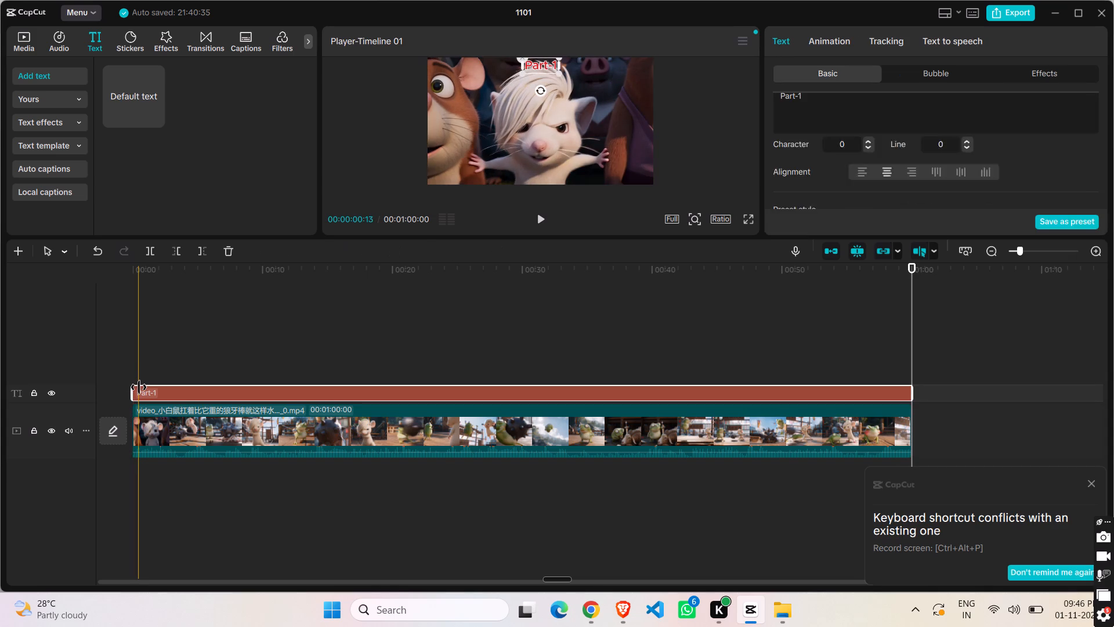
{"action": "left_click", "coordinate": [138, 361]}
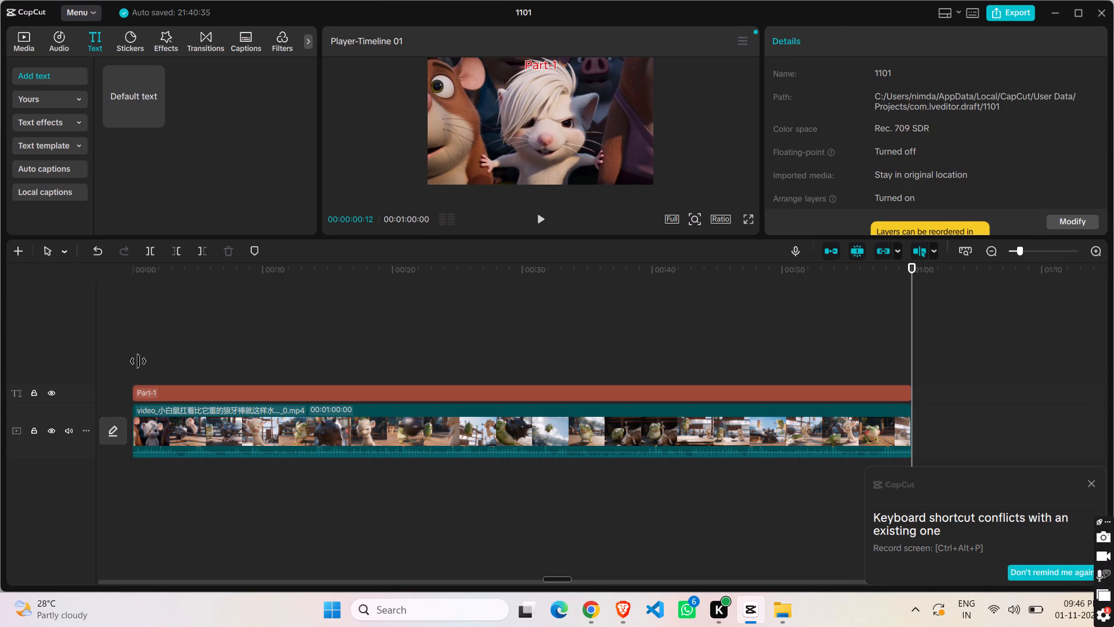
{"action": "left_click", "coordinate": [145, 432]}
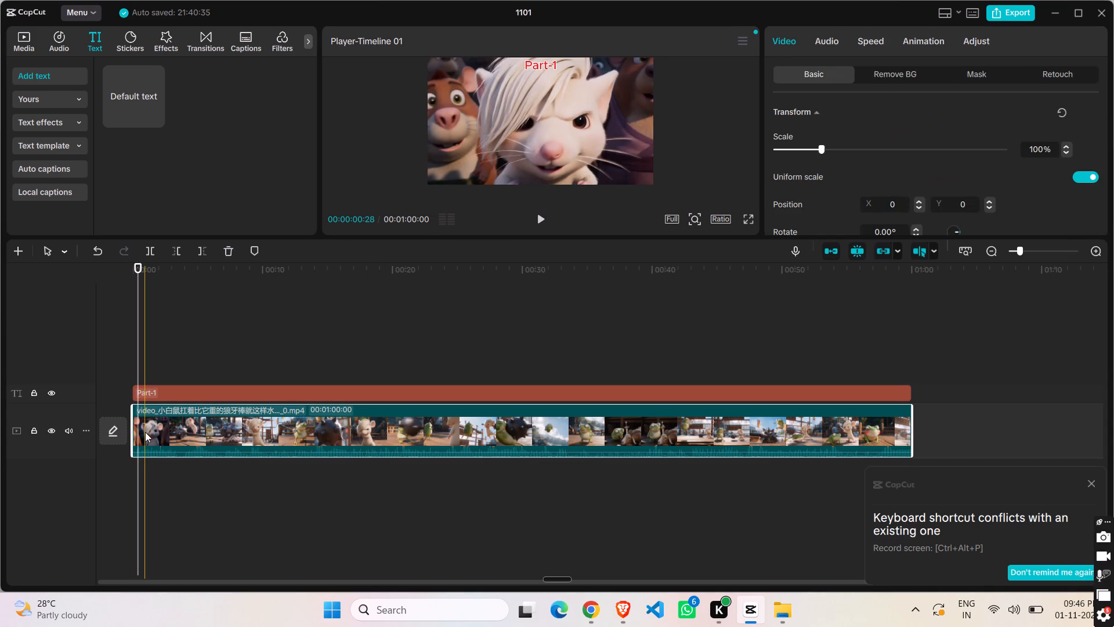
{"action": "left_click", "coordinate": [130, 426]}
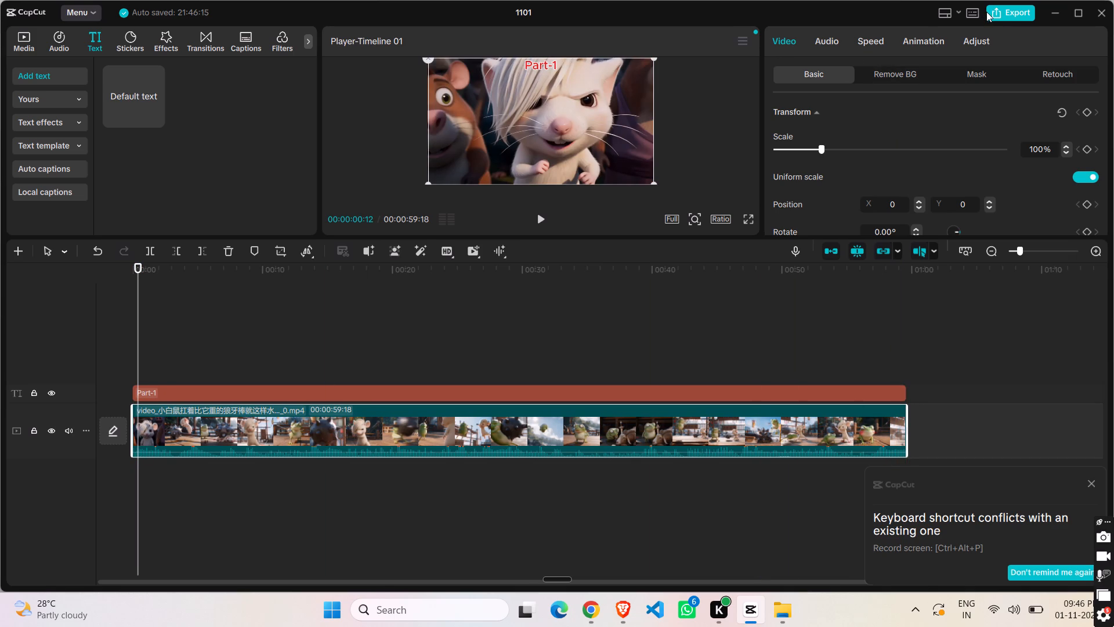
Export the trimmed video as 1101(1) to D:/manga_s2/manhwarecap/1101(1) in 1080P HEVC mp4 at 30fps.
{"action": "left_click", "coordinate": [1003, 12]}
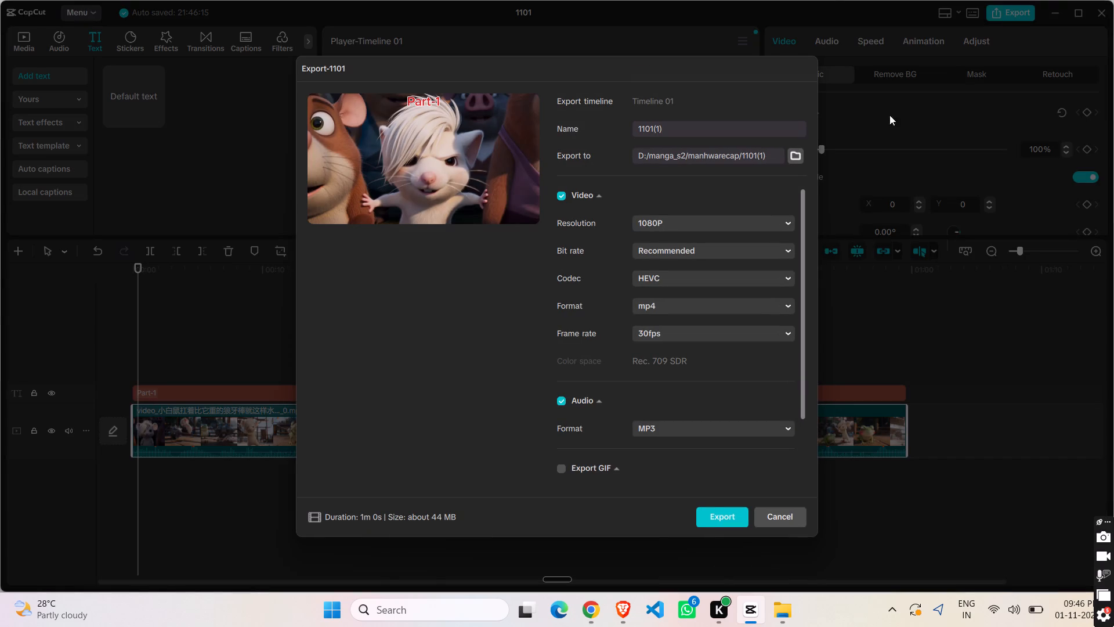
{"action": "left_click", "coordinate": [710, 522]}
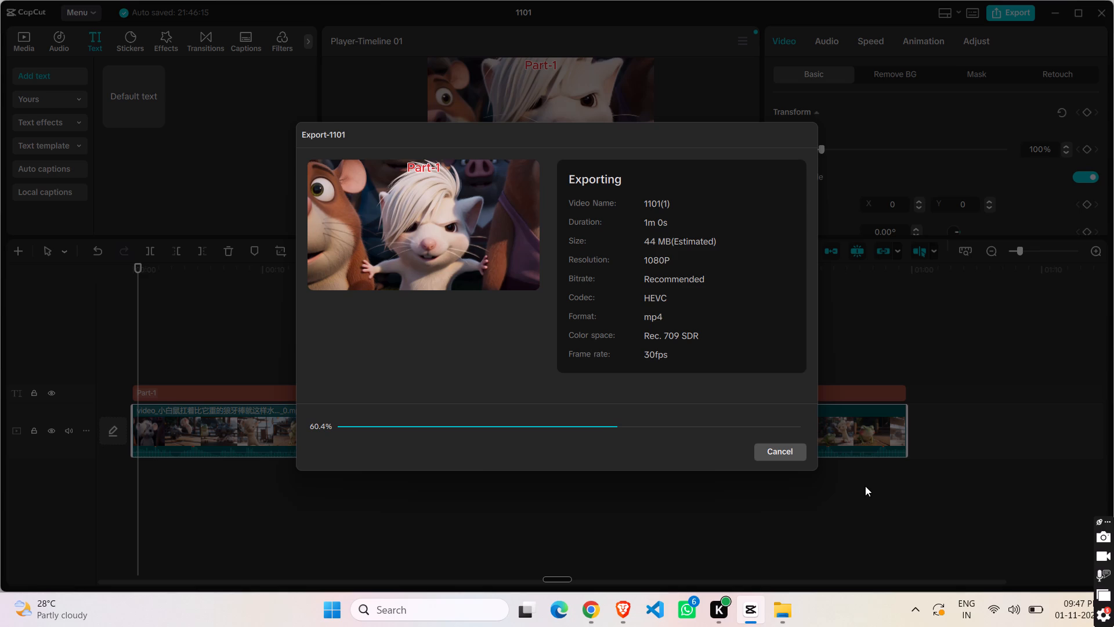
While the export runs, switch to YouTube Studio and view the channel's Shorts list.
{"action": "left_click", "coordinate": [609, 621]}
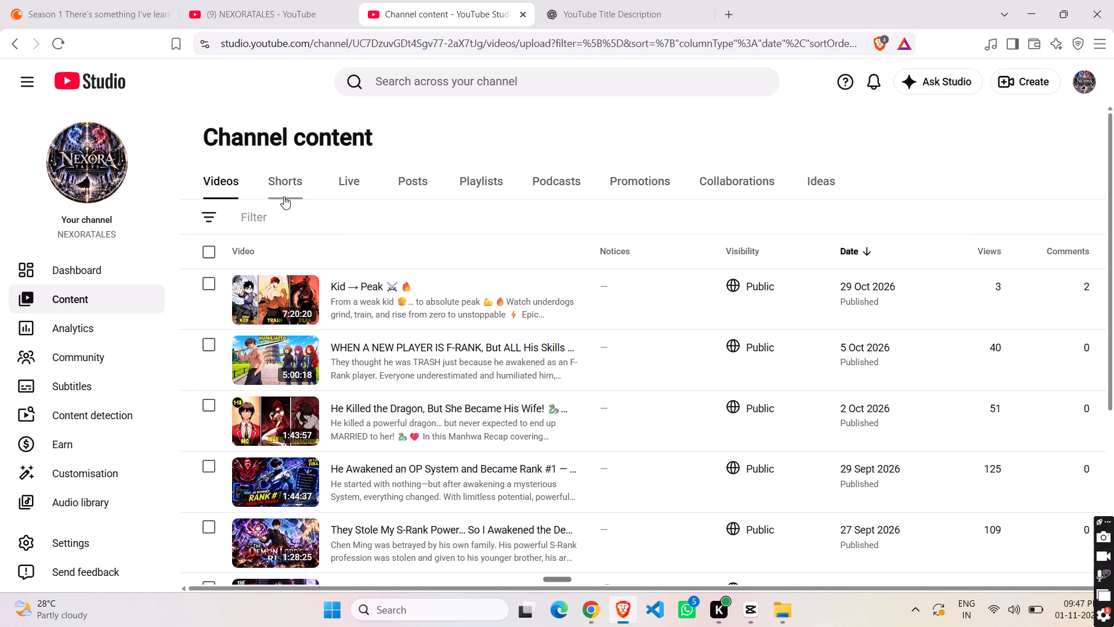
{"action": "left_click", "coordinate": [284, 196]}
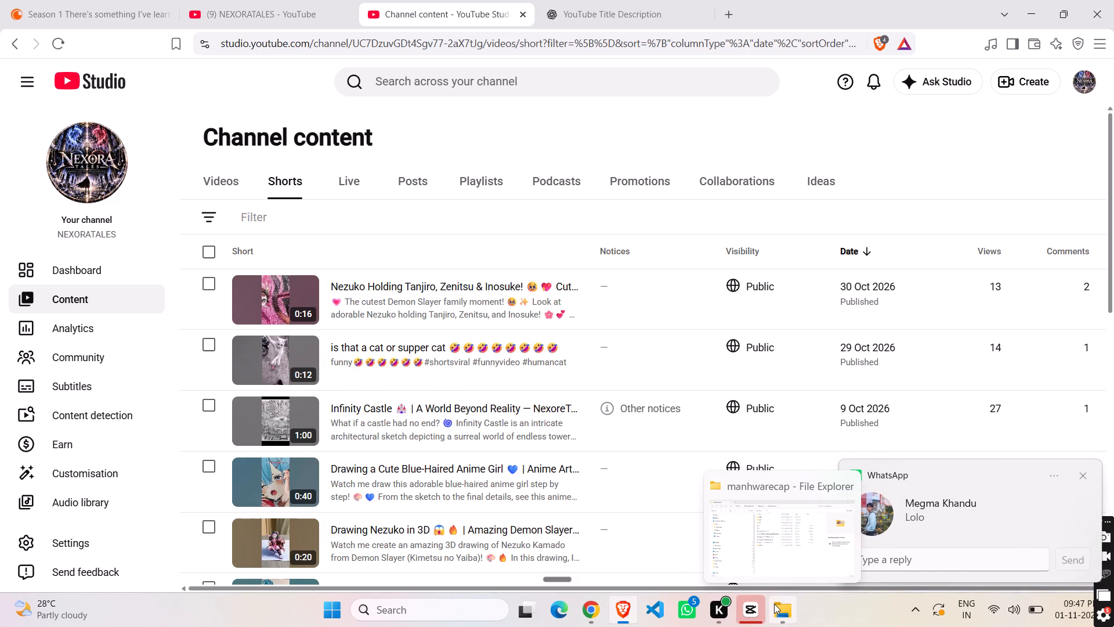
Return to CapCut and close the export window without sharing the video.
{"action": "left_click", "coordinate": [759, 607]}
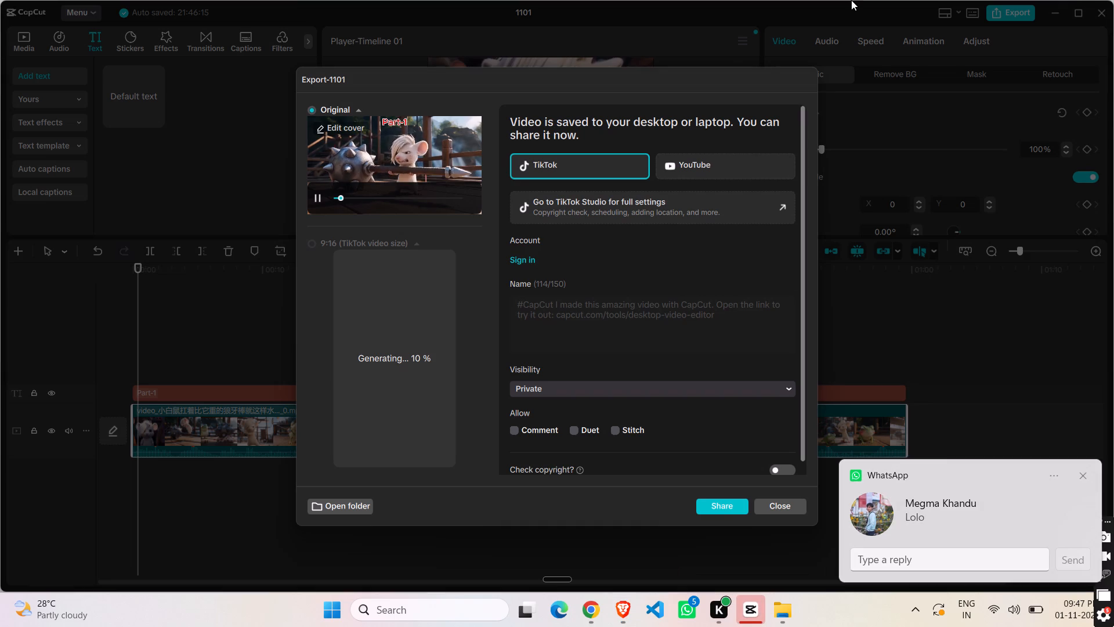
{"action": "left_click", "coordinate": [782, 500]}
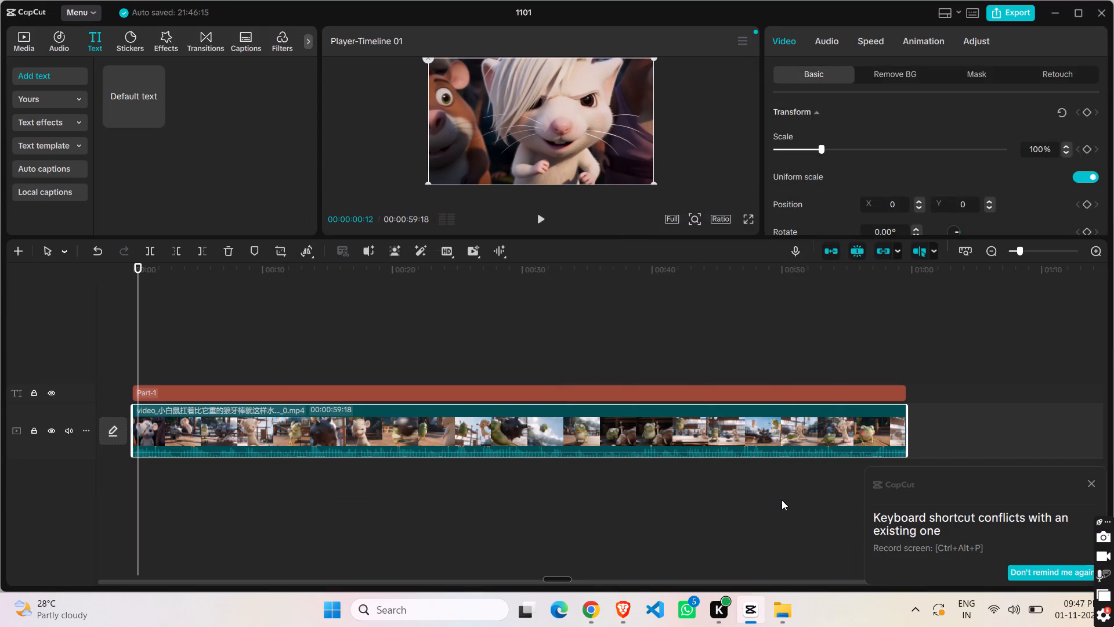
In YouTube Studio, preview the second 1101(1) video in manga_s2/manhwarecap/1101(1) and upload it to the channel.
{"action": "left_click", "coordinate": [626, 617]}
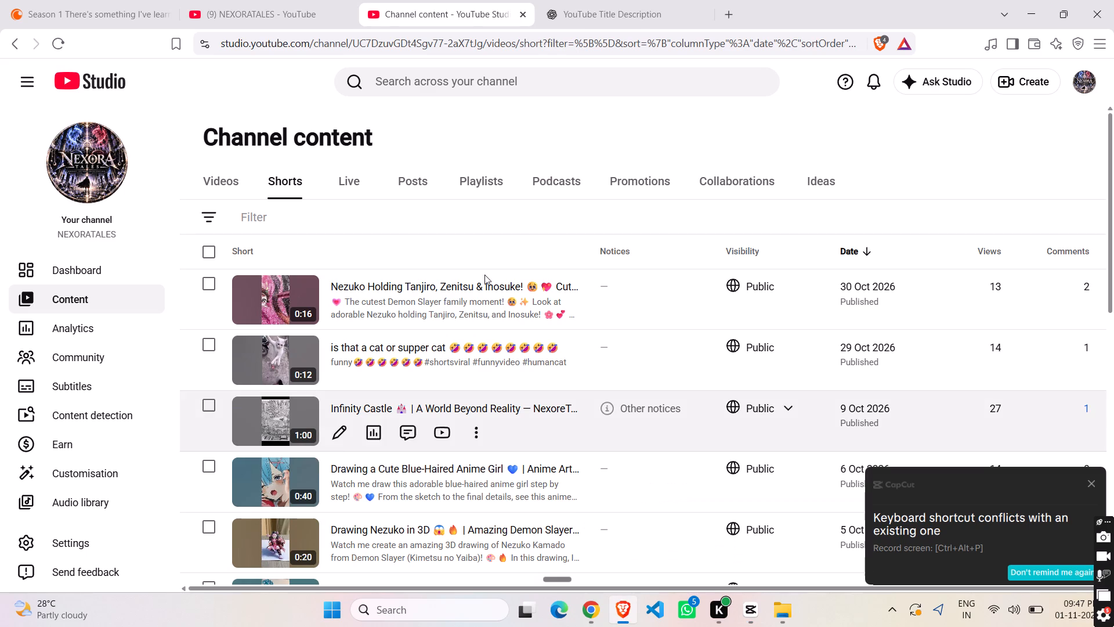
{"action": "left_click", "coordinate": [1014, 74]}
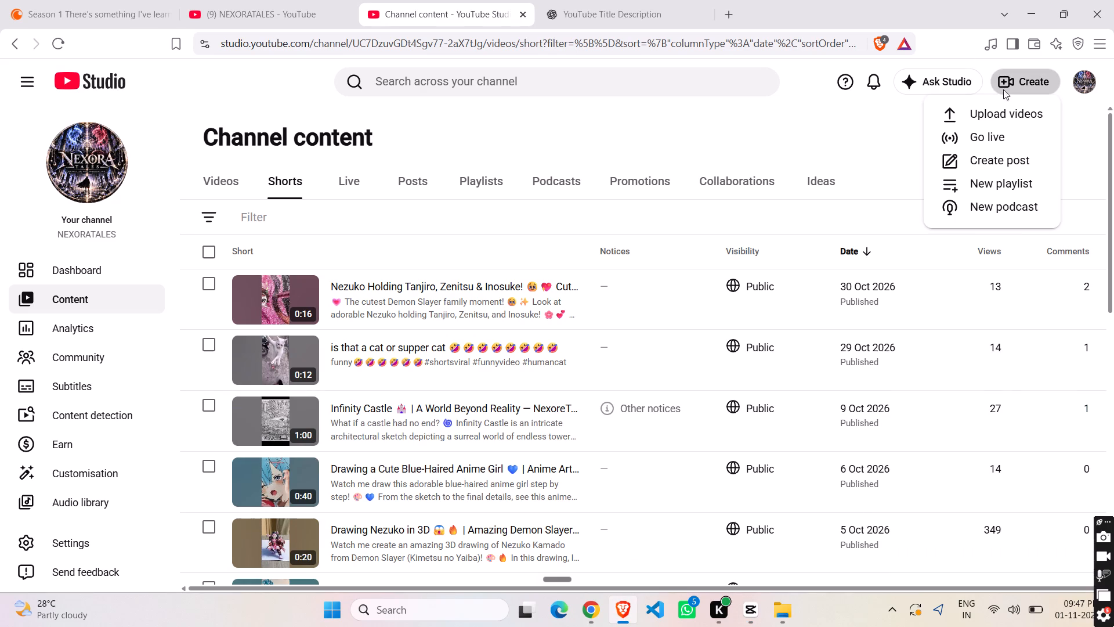
{"action": "left_click", "coordinate": [992, 102]}
{"action": "left_click", "coordinate": [981, 111]}
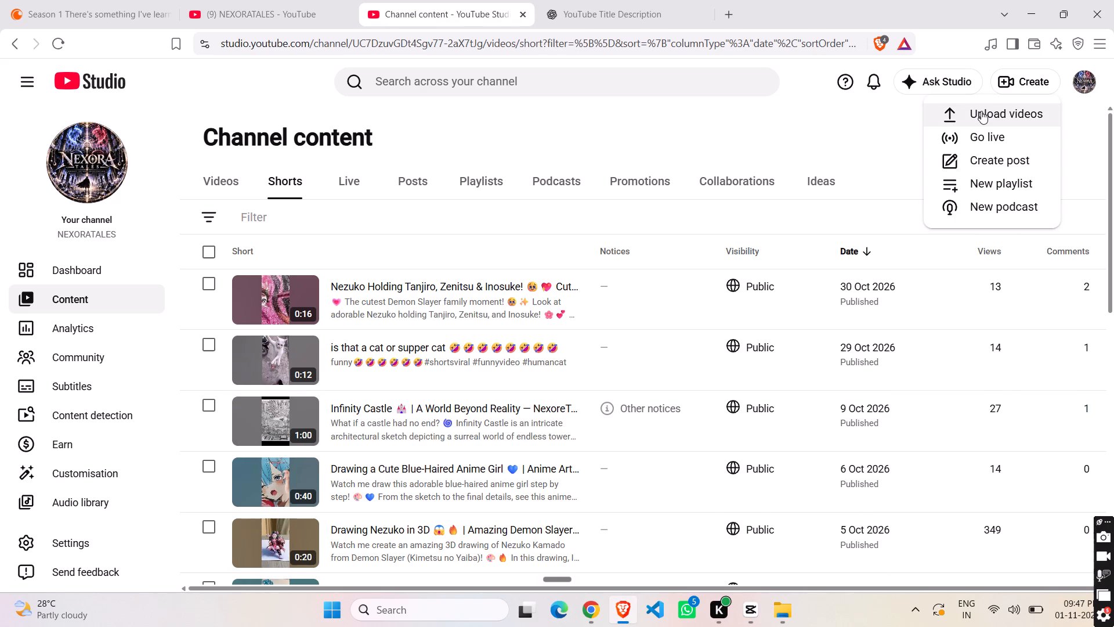
{"action": "left_click", "coordinate": [565, 409]}
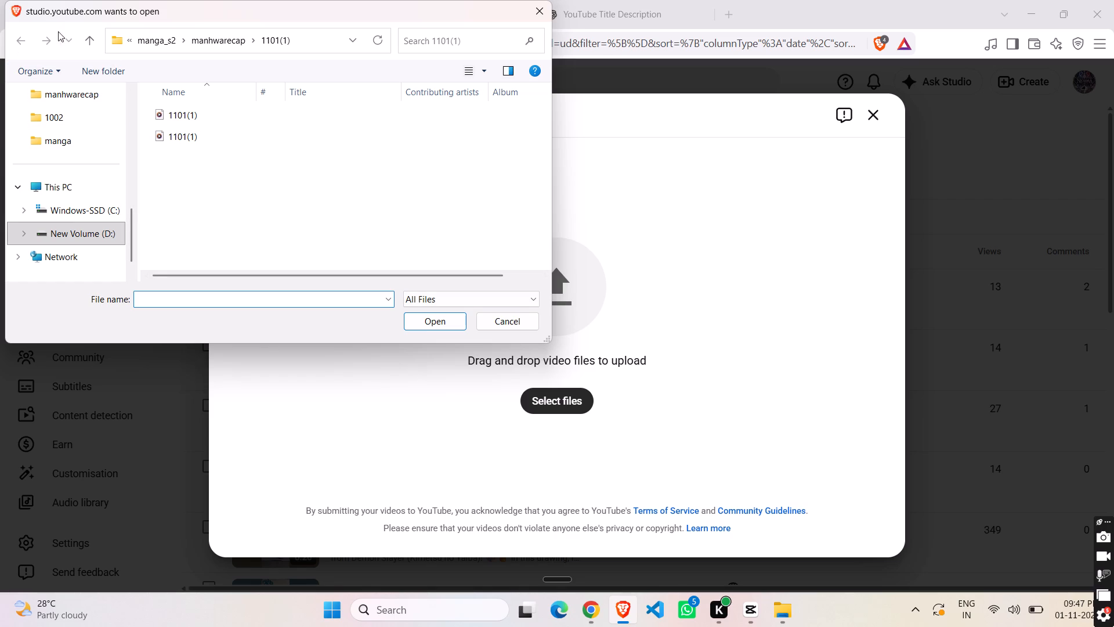
{"action": "left_click", "coordinate": [88, 37]}
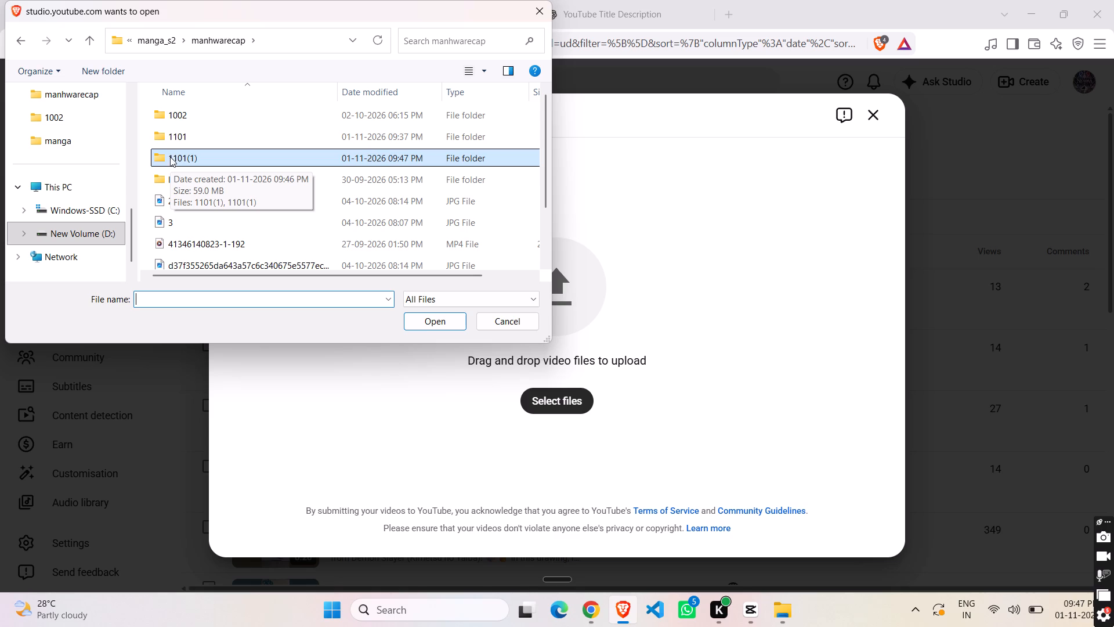
{"action": "scroll", "coordinate": [170, 154], "scroll_direction": "down", "scroll_amount": 2}
{"action": "scroll", "coordinate": [170, 154], "scroll_direction": "up", "scroll_amount": 2}
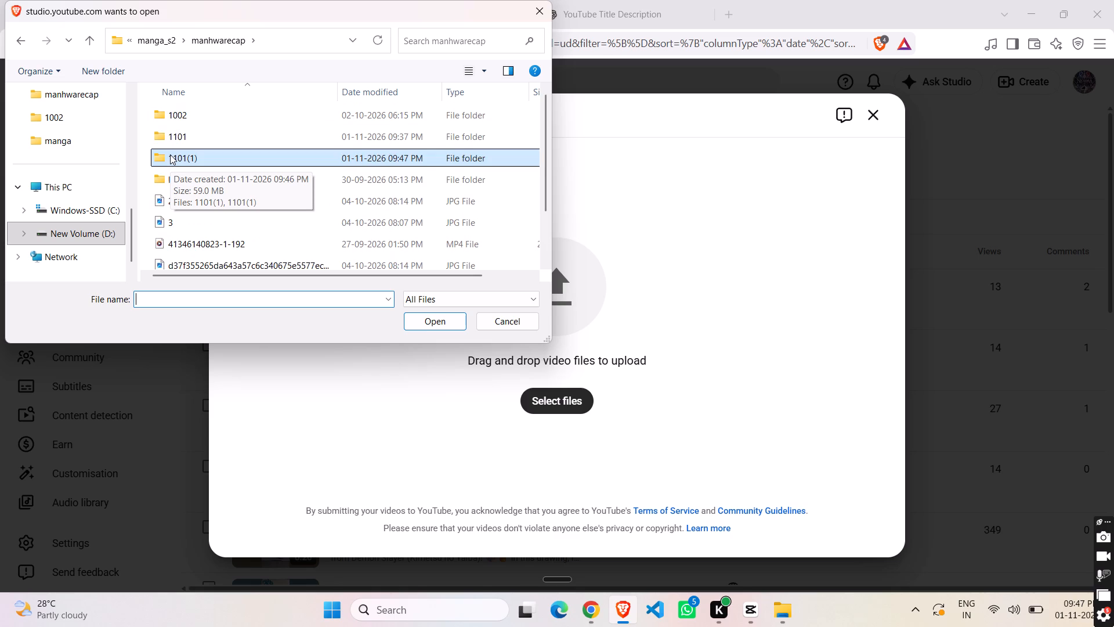
{"action": "double_click", "coordinate": [169, 154]}
{"action": "left_click", "coordinate": [164, 140]}
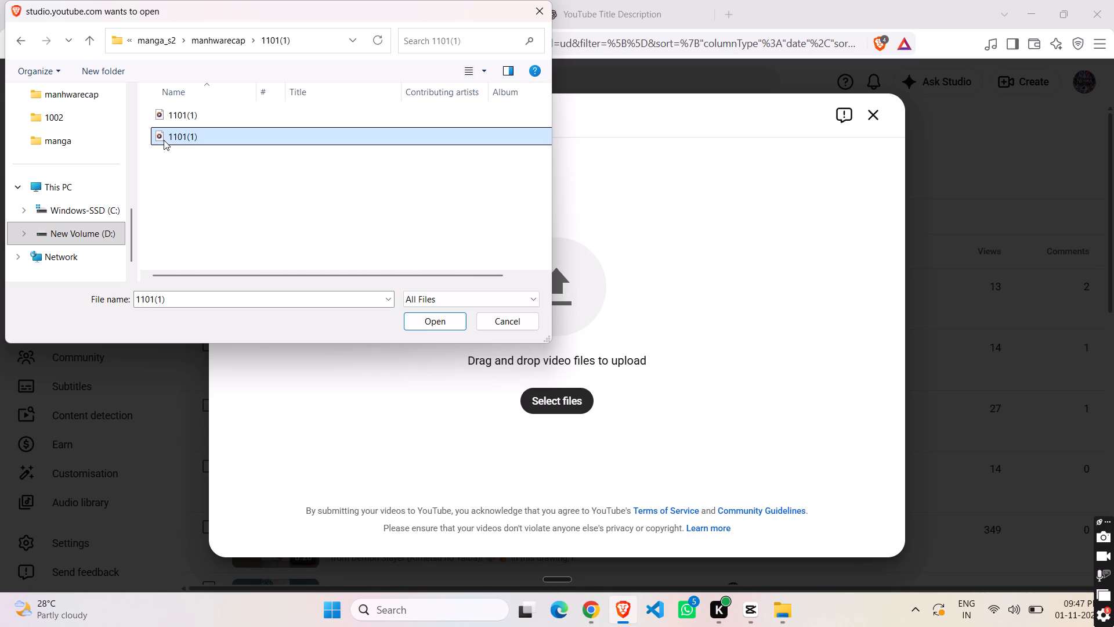
{"action": "right_click", "coordinate": [157, 135]}
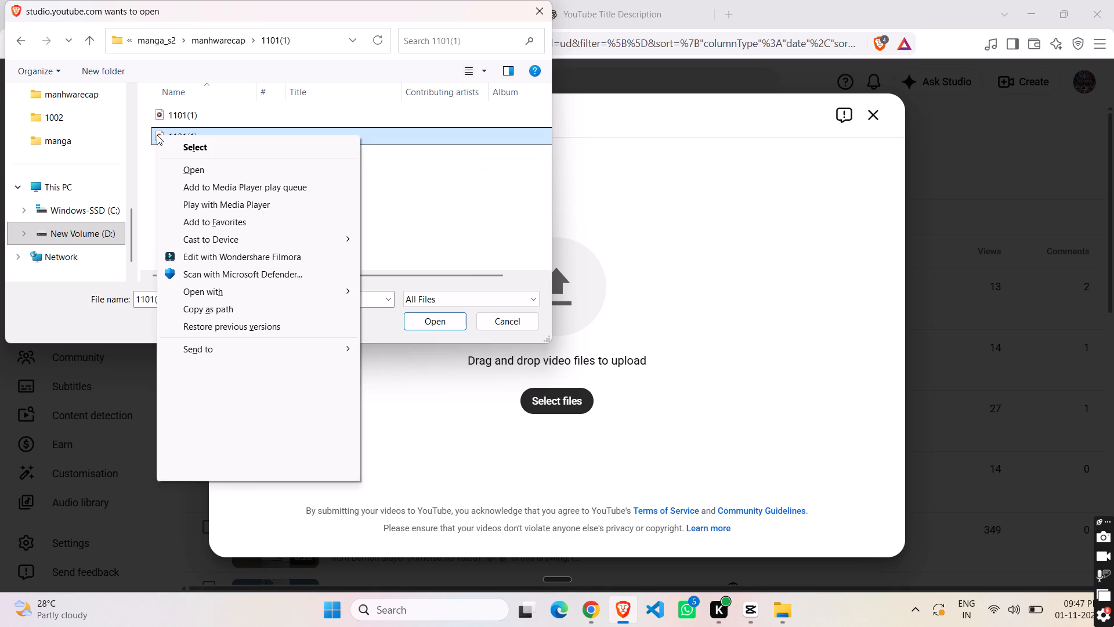
{"action": "left_click", "coordinate": [194, 169]}
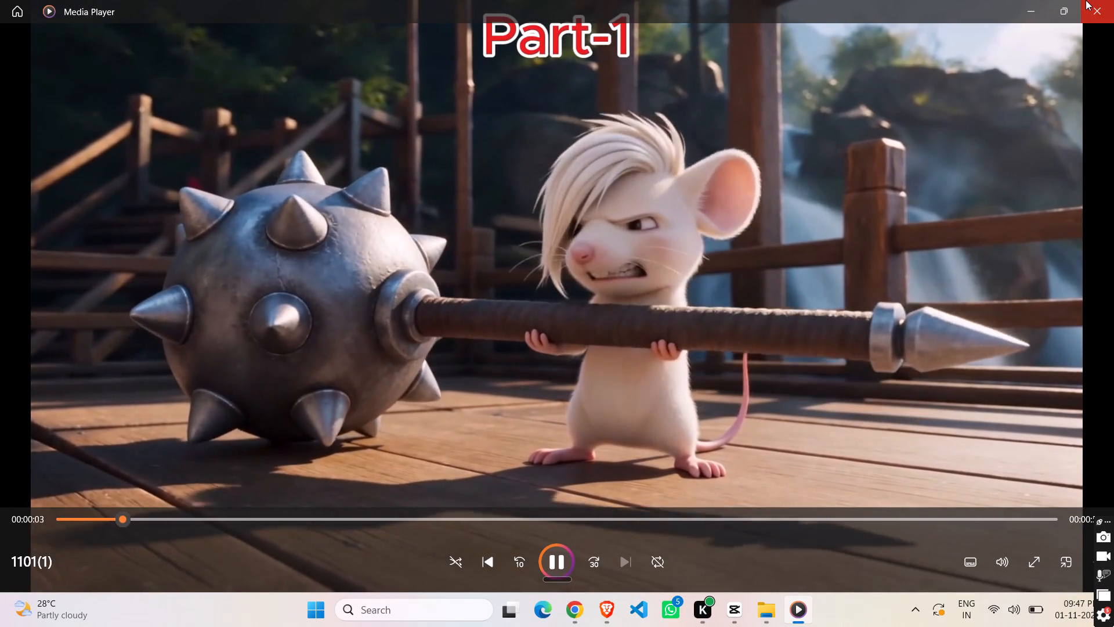
{"action": "left_click", "coordinate": [1086, 0]}
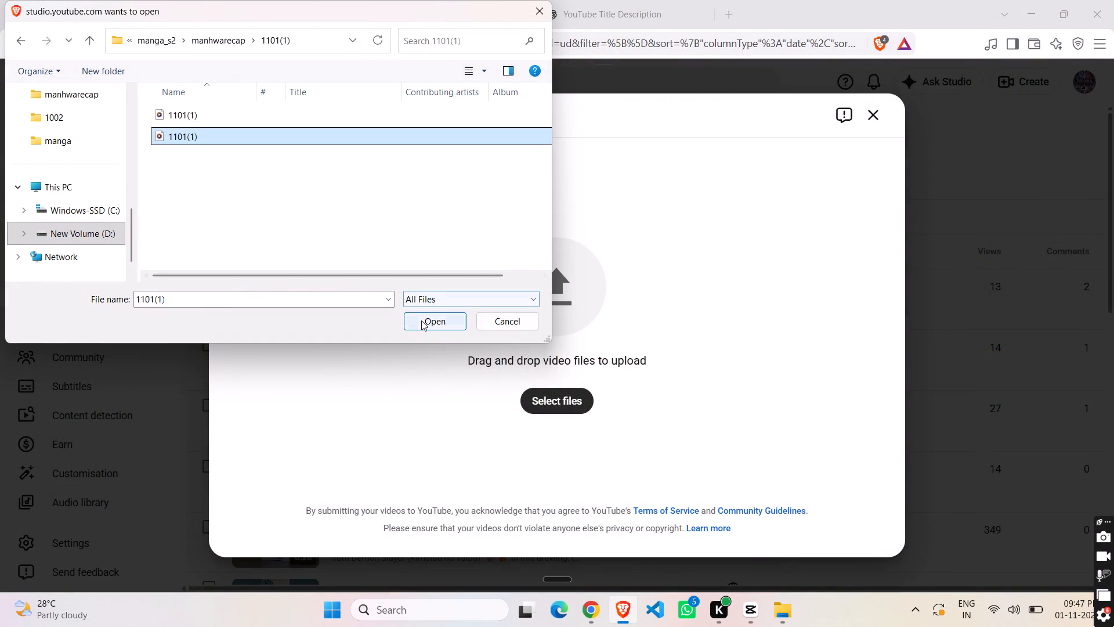
{"action": "left_click", "coordinate": [421, 320]}
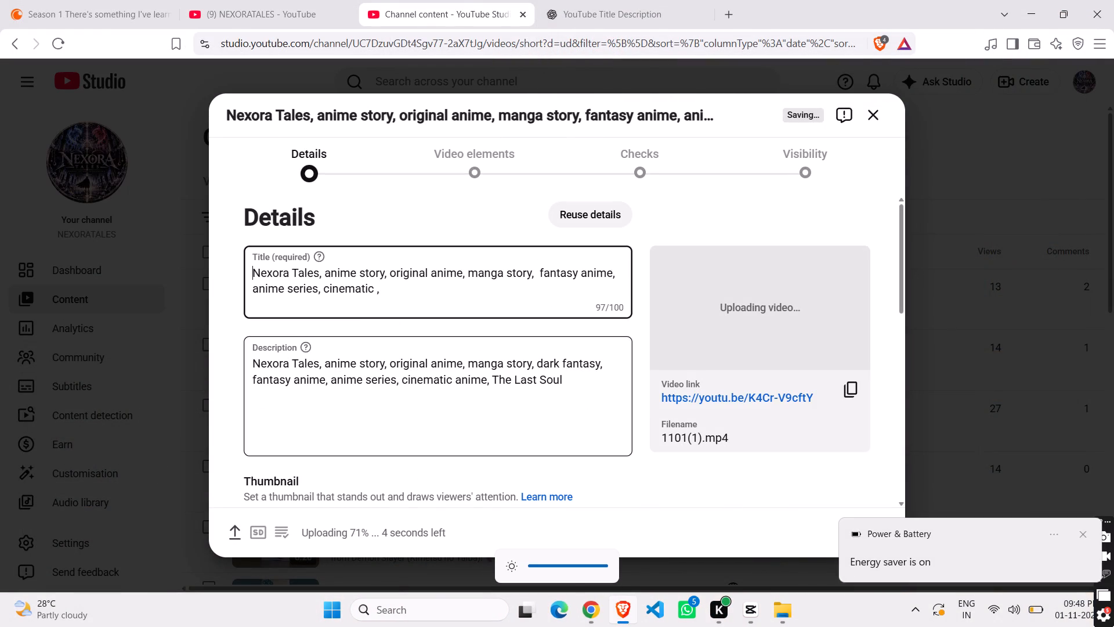
{"action": "key", "text": "ctrl+a"}
{"action": "key", "text": "BackSpace"}
{"action": "key", "text": "ctrl+v"}
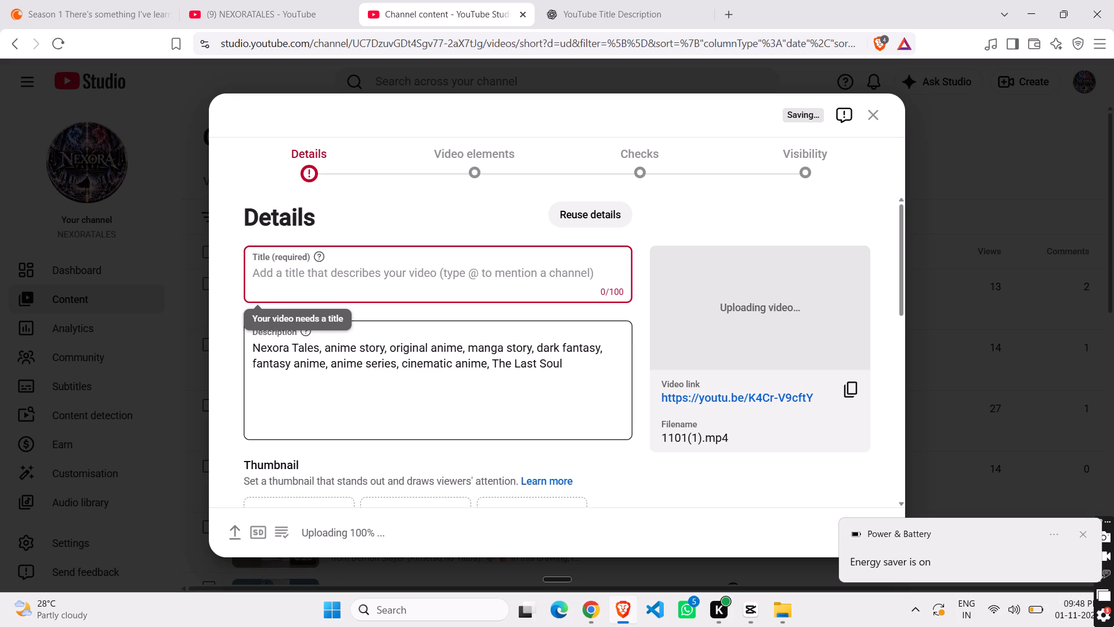
{"action": "left_click", "coordinate": [262, 269]}
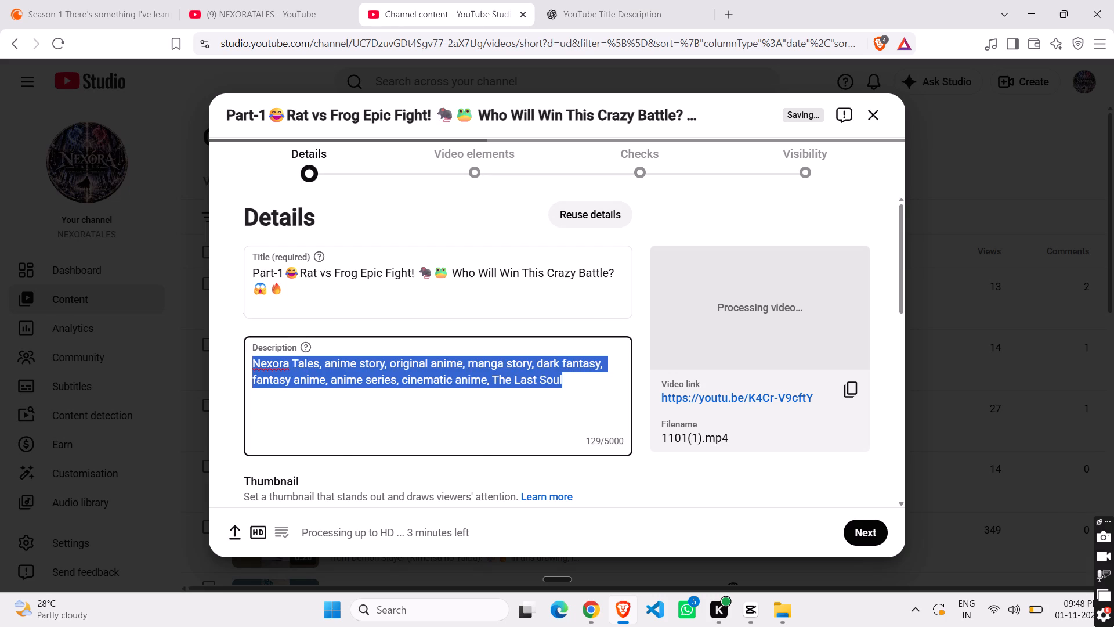
{"action": "key", "text": "ctrl+v"}
Mark the video as not Made for Kids and publish it as Public without adding subtitles, an end screen or cards.
{"action": "scroll", "coordinate": [368, 404], "scroll_direction": "down", "scroll_amount": 6}
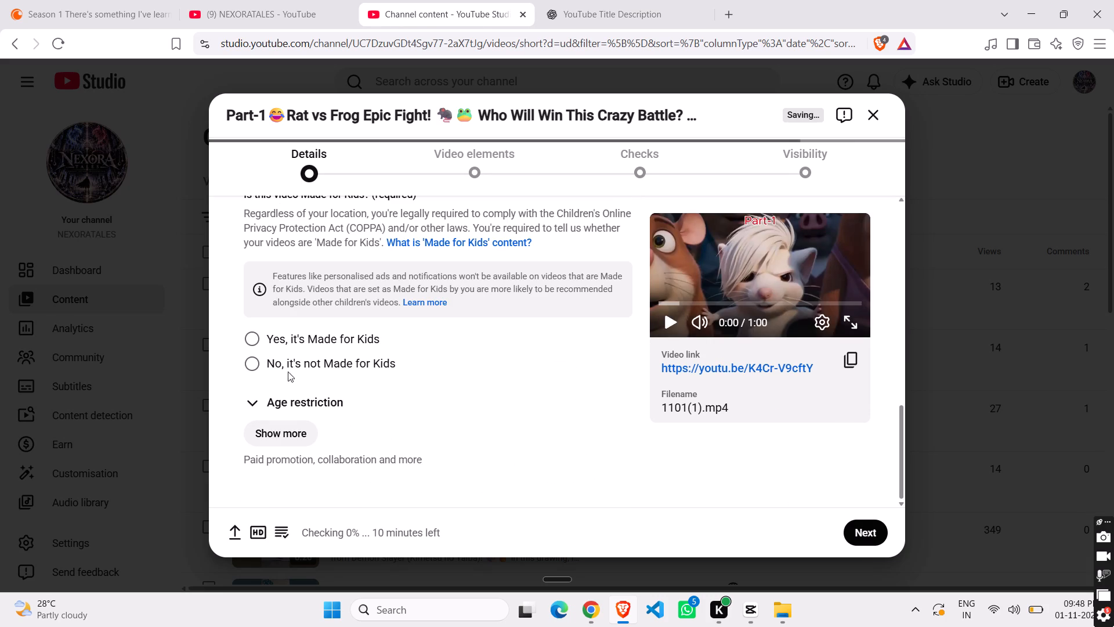
{"action": "left_click", "coordinate": [251, 360]}
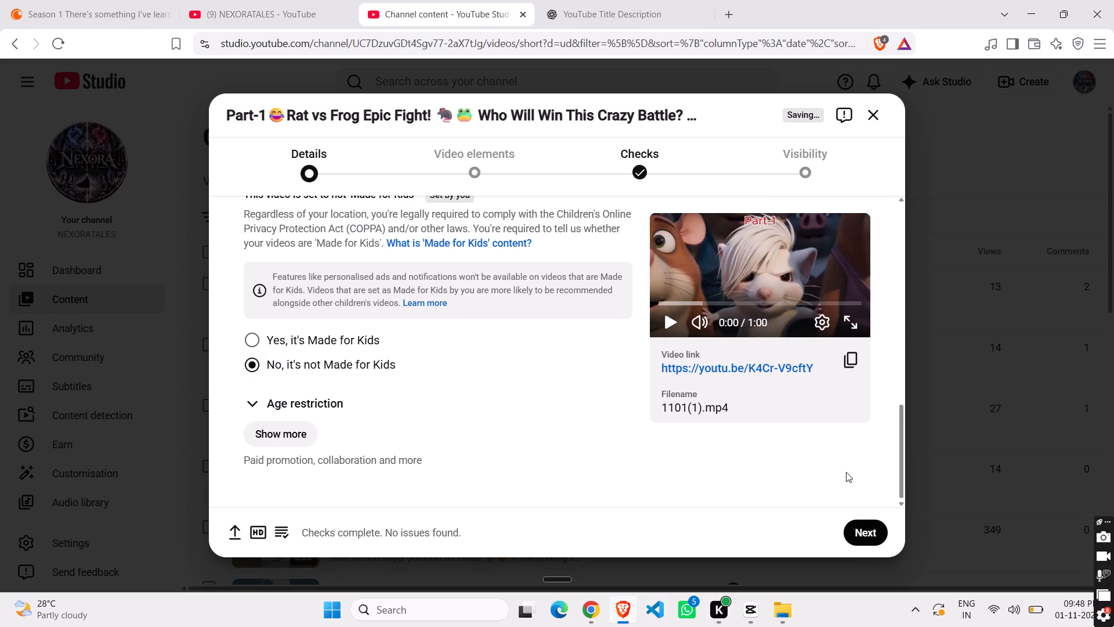
{"action": "left_click", "coordinate": [857, 539]}
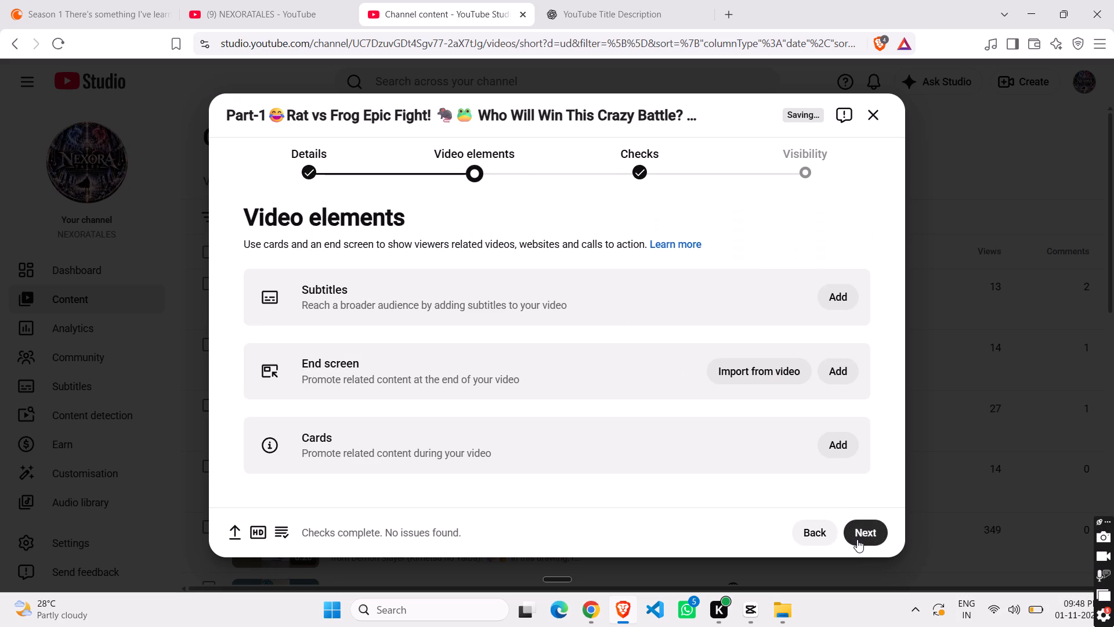
{"action": "left_click", "coordinate": [857, 539]}
{"action": "left_click", "coordinate": [857, 539]}
{"action": "left_click", "coordinate": [857, 539]}
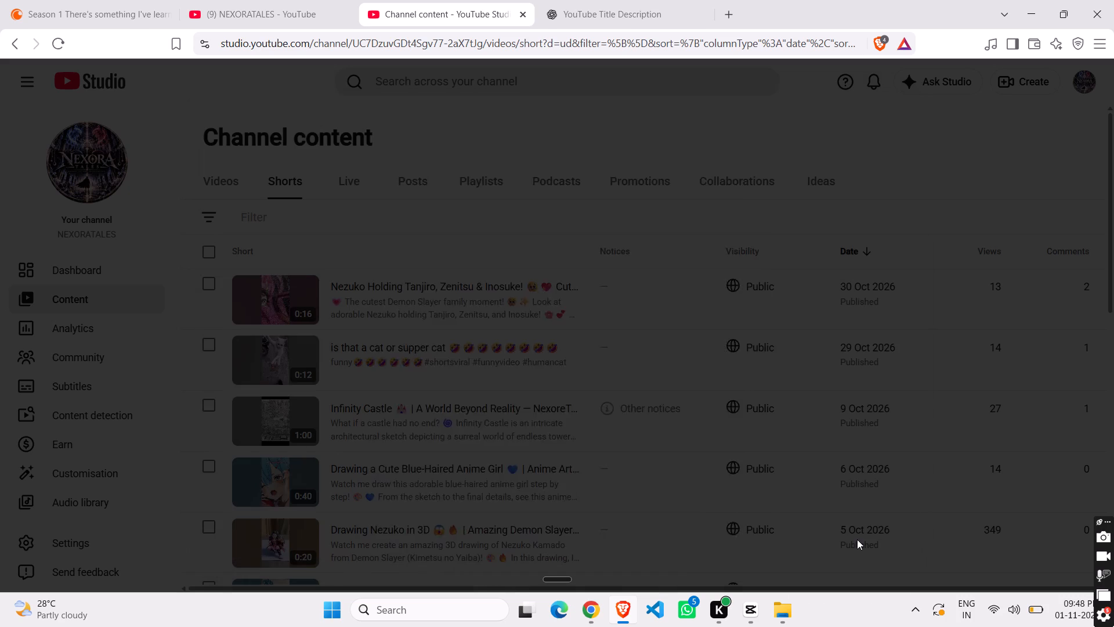
{"action": "left_click", "coordinate": [700, 509]}
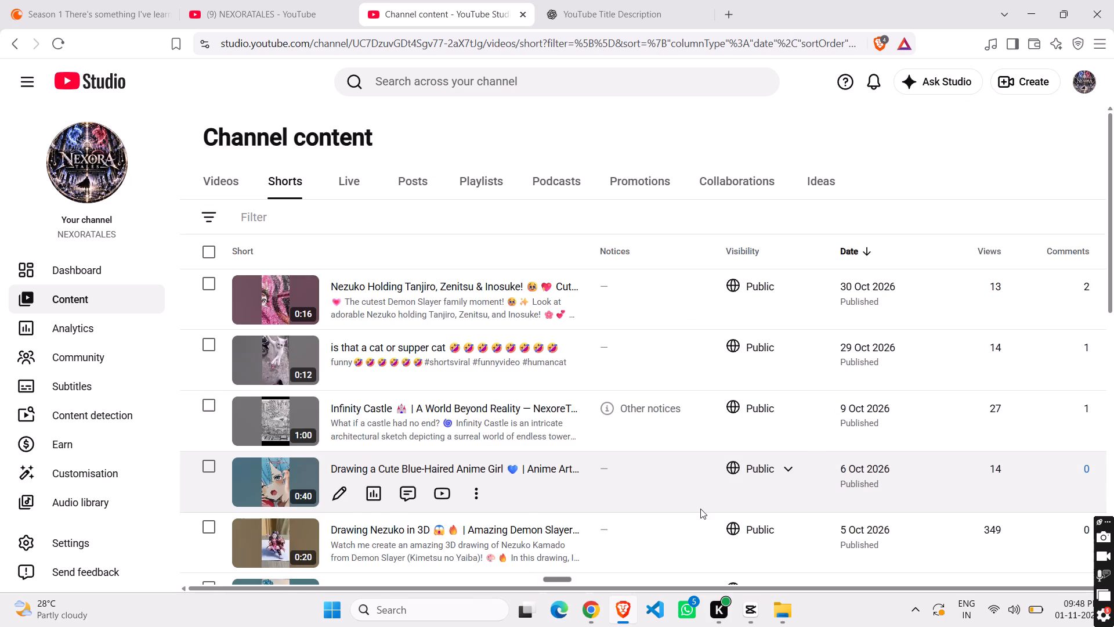
Check the channel's Videos and Shorts lists to see where the newly published Part-1 video is placed.
{"action": "left_click", "coordinate": [220, 175]}
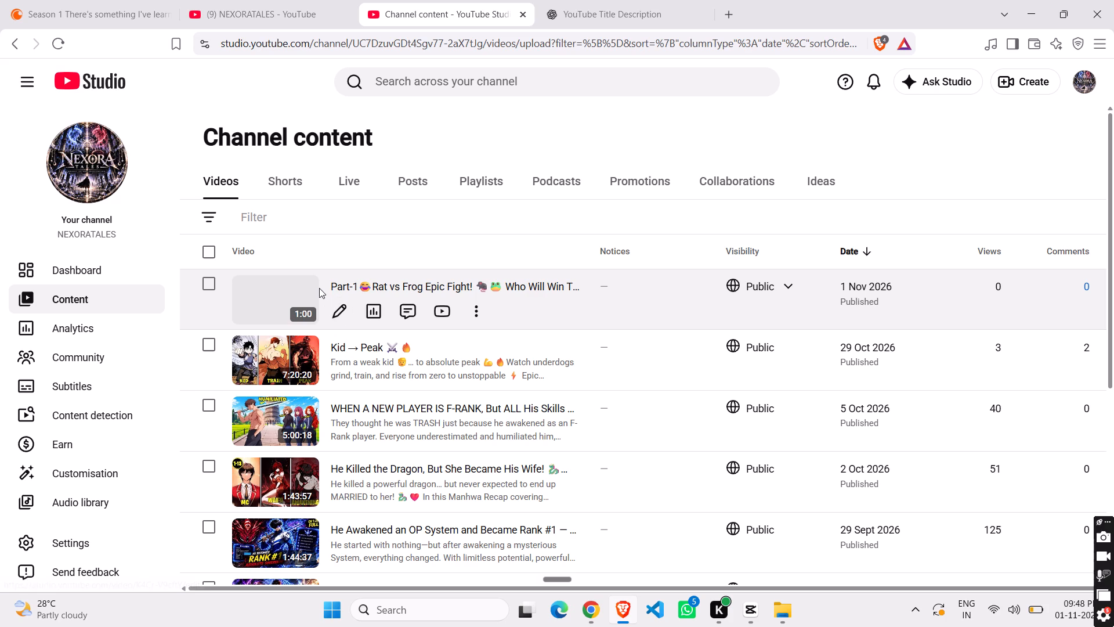
{"action": "left_click", "coordinate": [473, 308]}
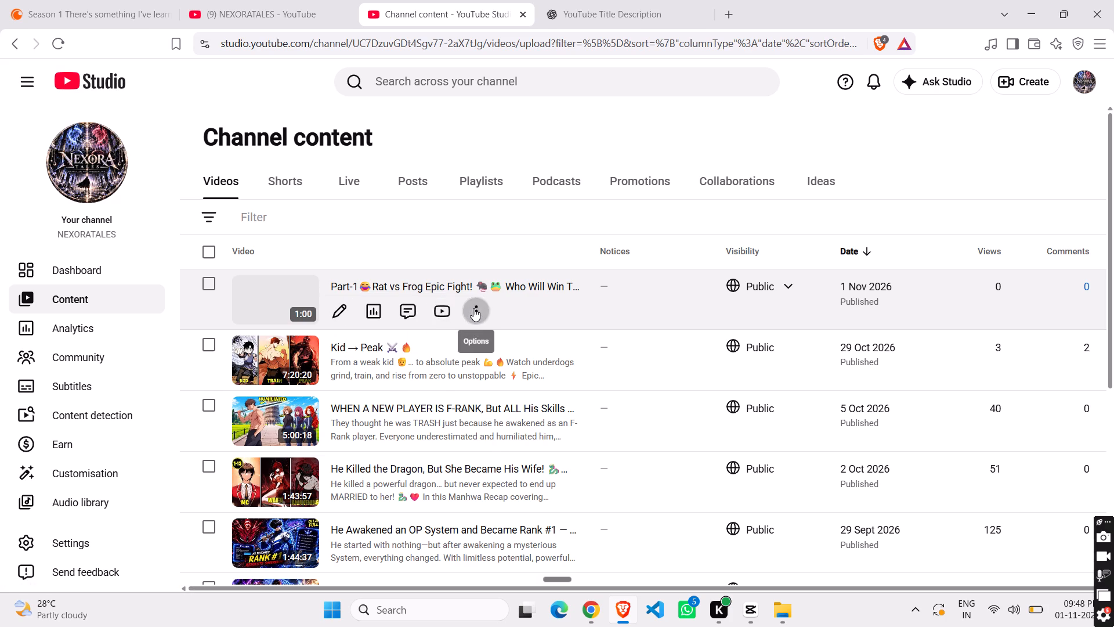
{"action": "left_click", "coordinate": [360, 231]}
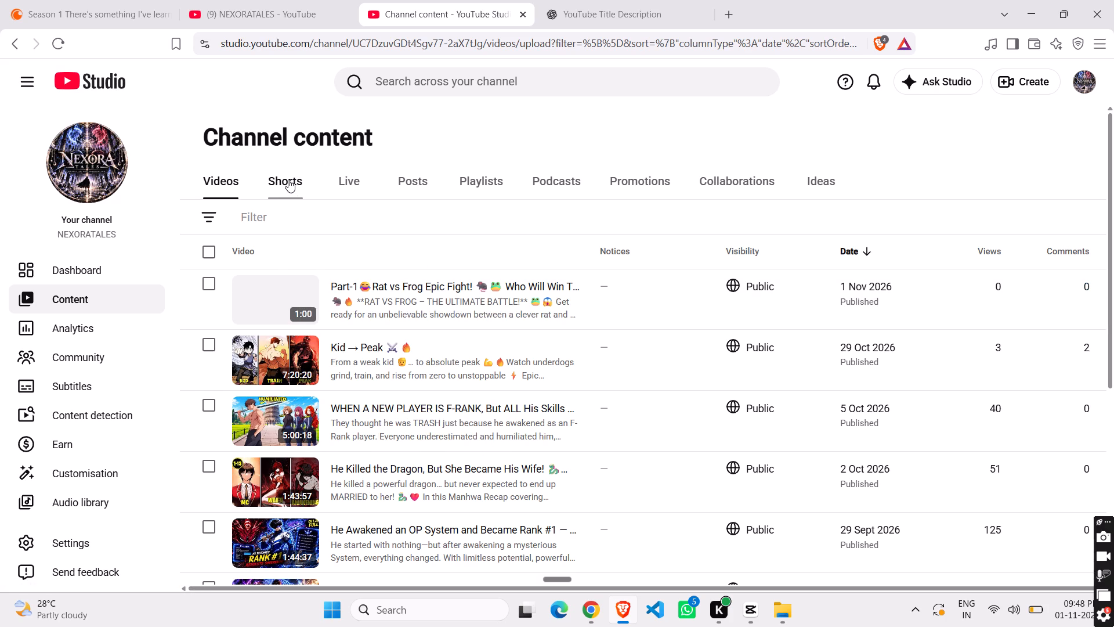
{"action": "left_click", "coordinate": [288, 179]}
{"action": "scroll", "coordinate": [689, 340], "scroll_direction": "down", "scroll_amount": 4}
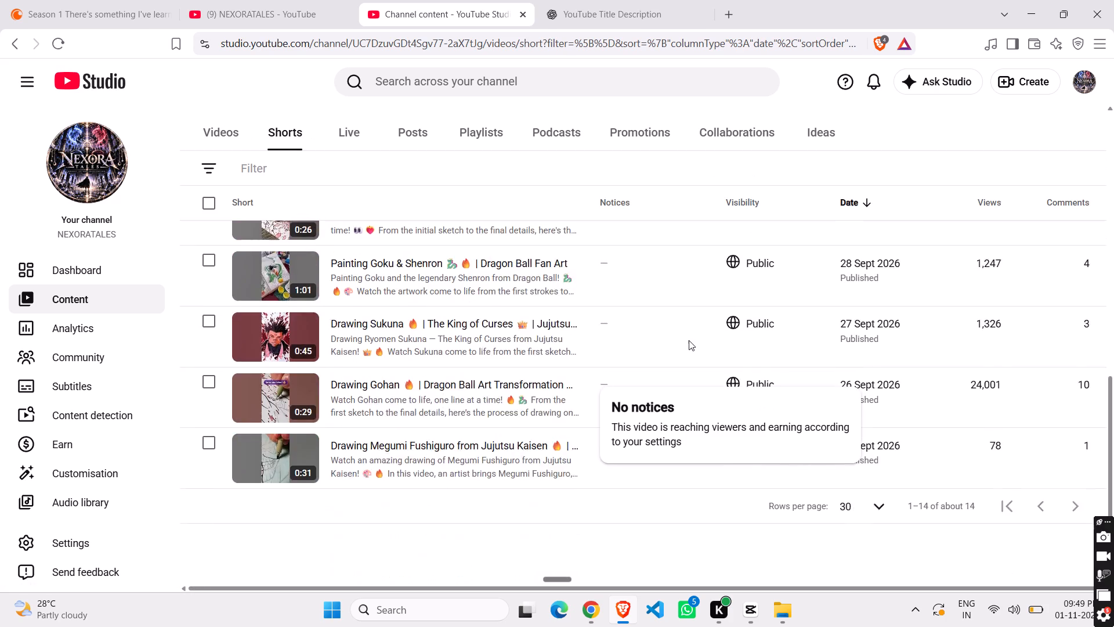
{"action": "scroll", "coordinate": [689, 340], "scroll_direction": "up", "scroll_amount": 6}
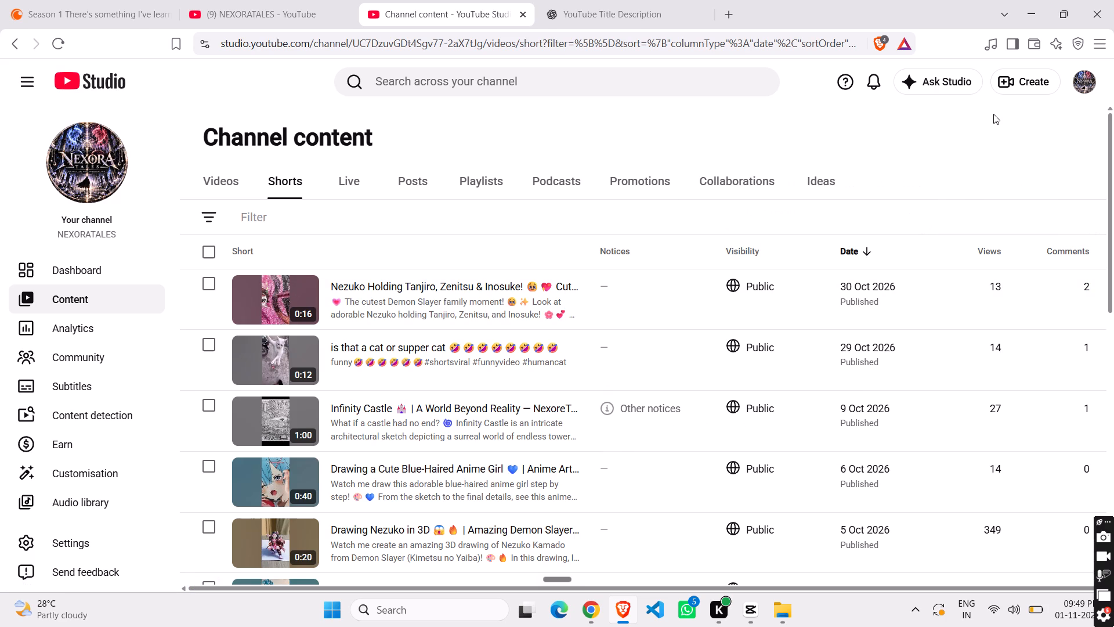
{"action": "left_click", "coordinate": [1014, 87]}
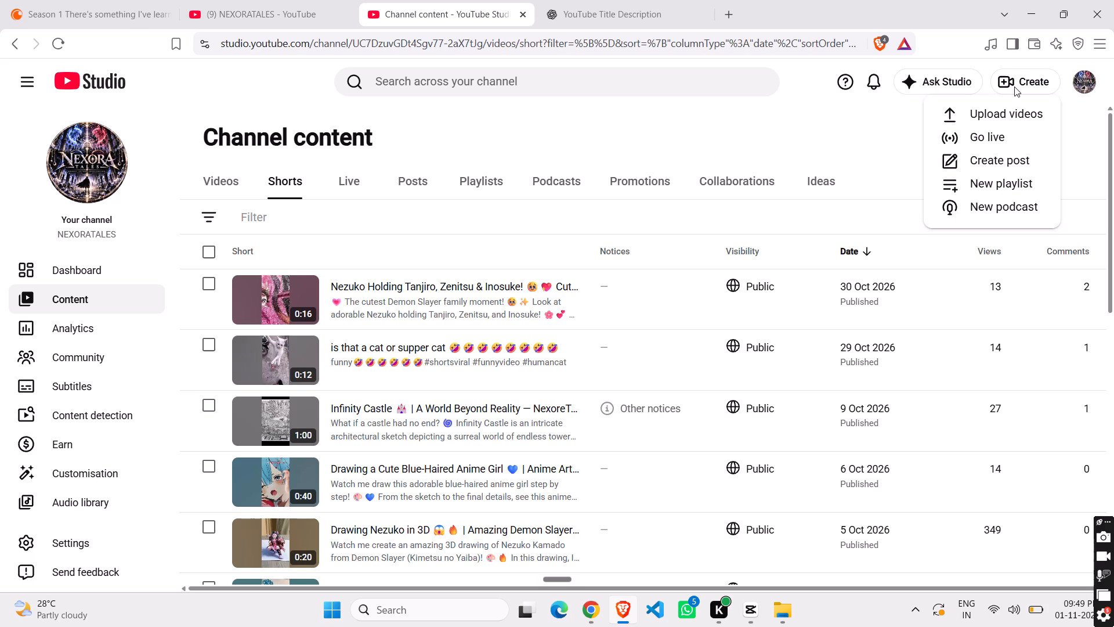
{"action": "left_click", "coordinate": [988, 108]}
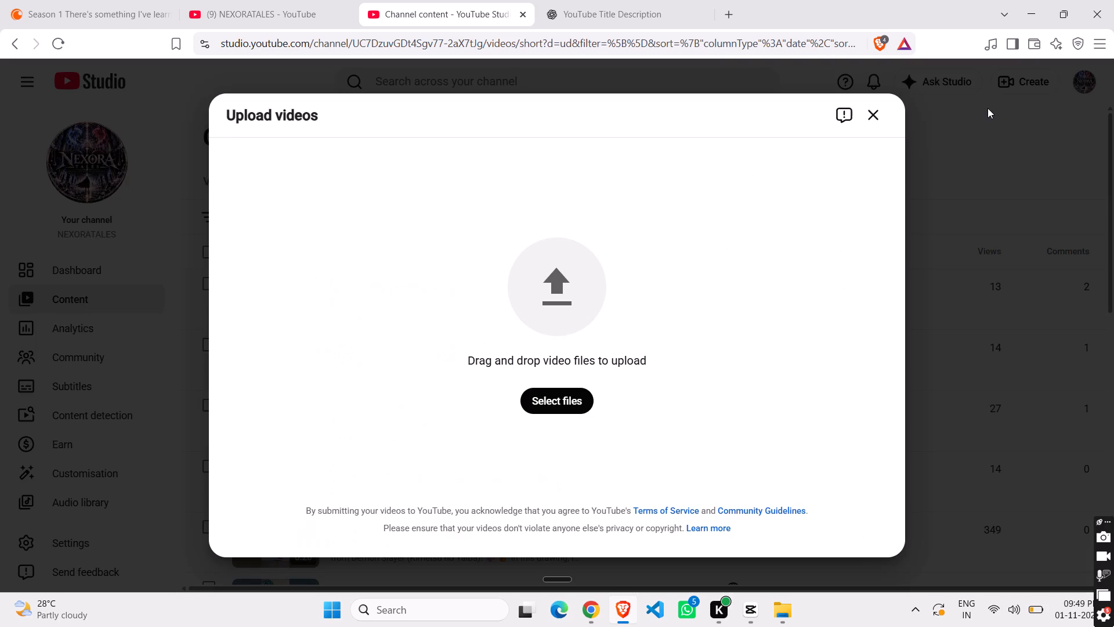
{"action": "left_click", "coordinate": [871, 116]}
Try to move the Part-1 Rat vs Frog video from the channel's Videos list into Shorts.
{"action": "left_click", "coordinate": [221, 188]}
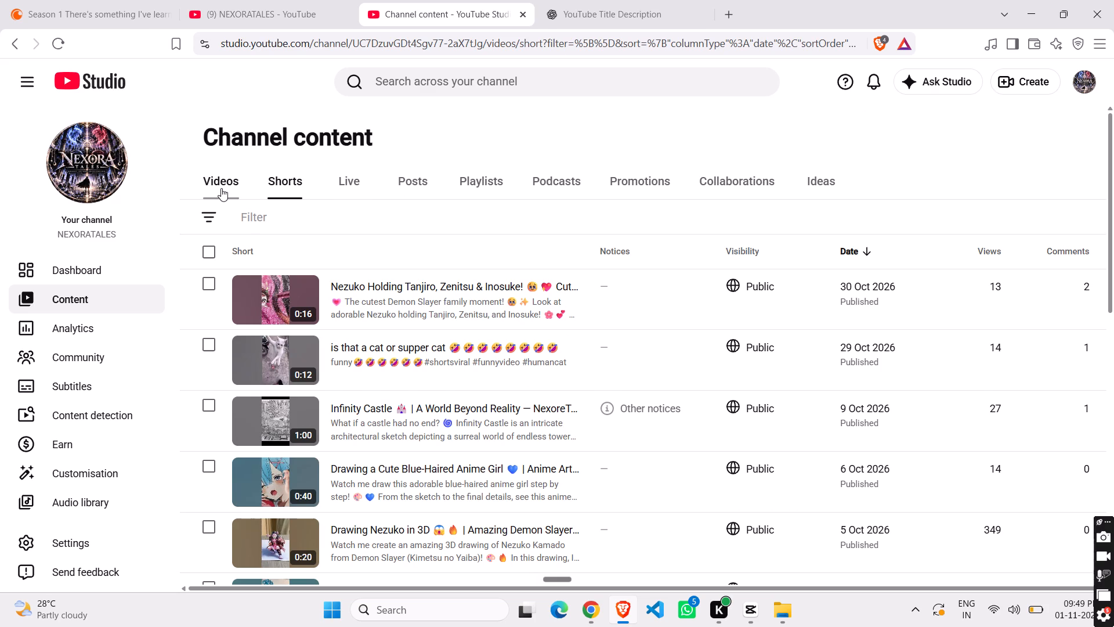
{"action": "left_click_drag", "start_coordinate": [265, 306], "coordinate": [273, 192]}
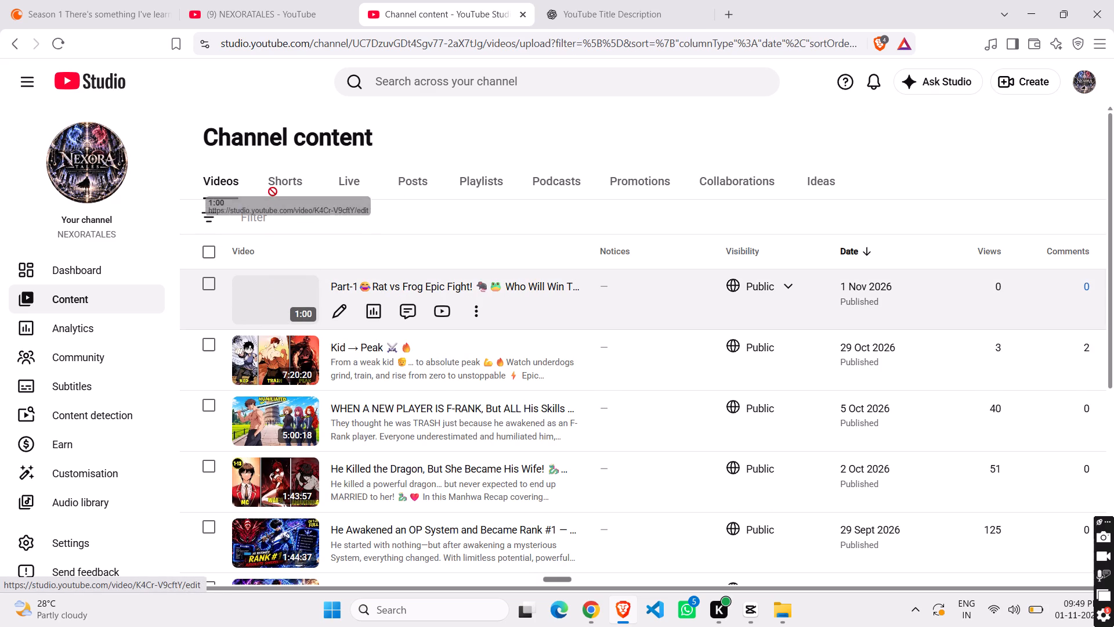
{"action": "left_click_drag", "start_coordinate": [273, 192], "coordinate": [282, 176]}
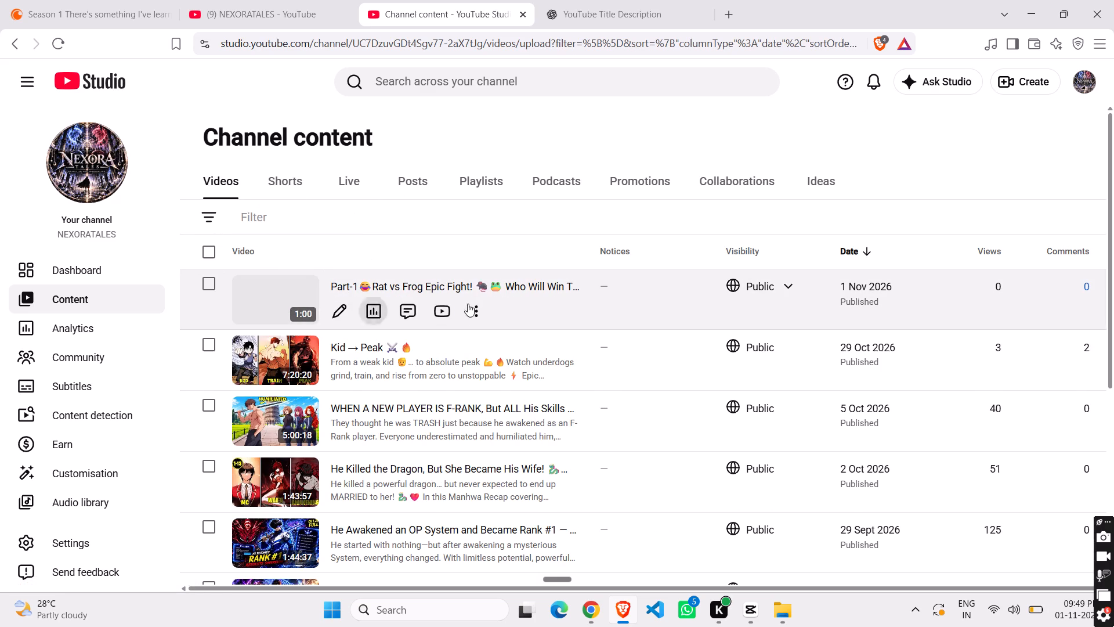
Examine the additional options offered for the Part-1 Rat vs Frog video in the Videos list.
{"action": "left_click", "coordinate": [476, 304]}
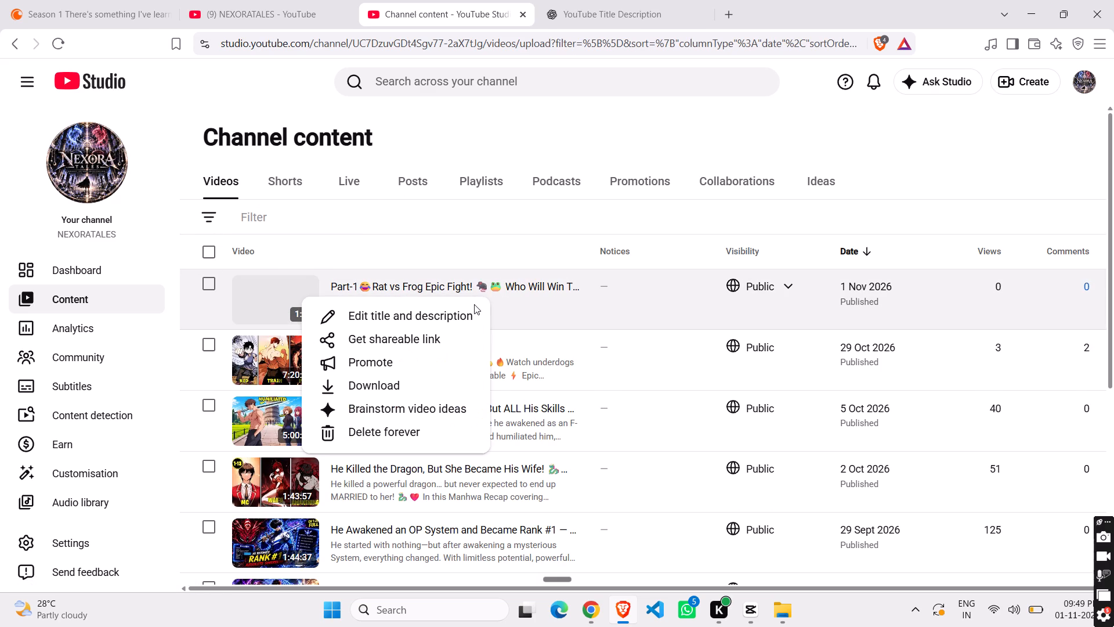
{"action": "left_click", "coordinate": [544, 308]}
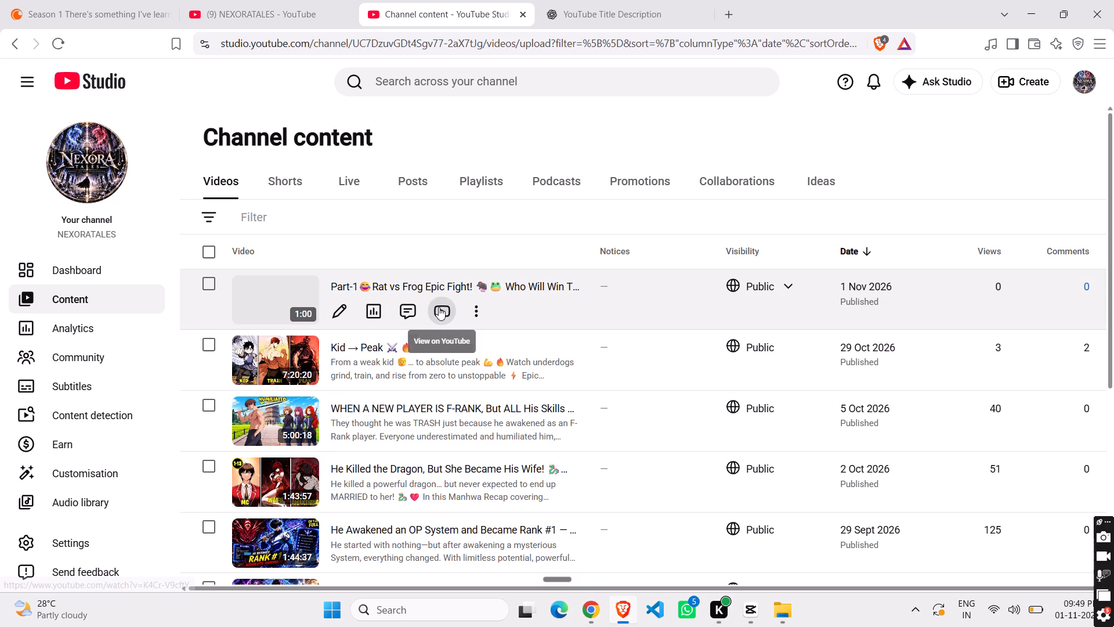
{"action": "left_click", "coordinate": [478, 305]}
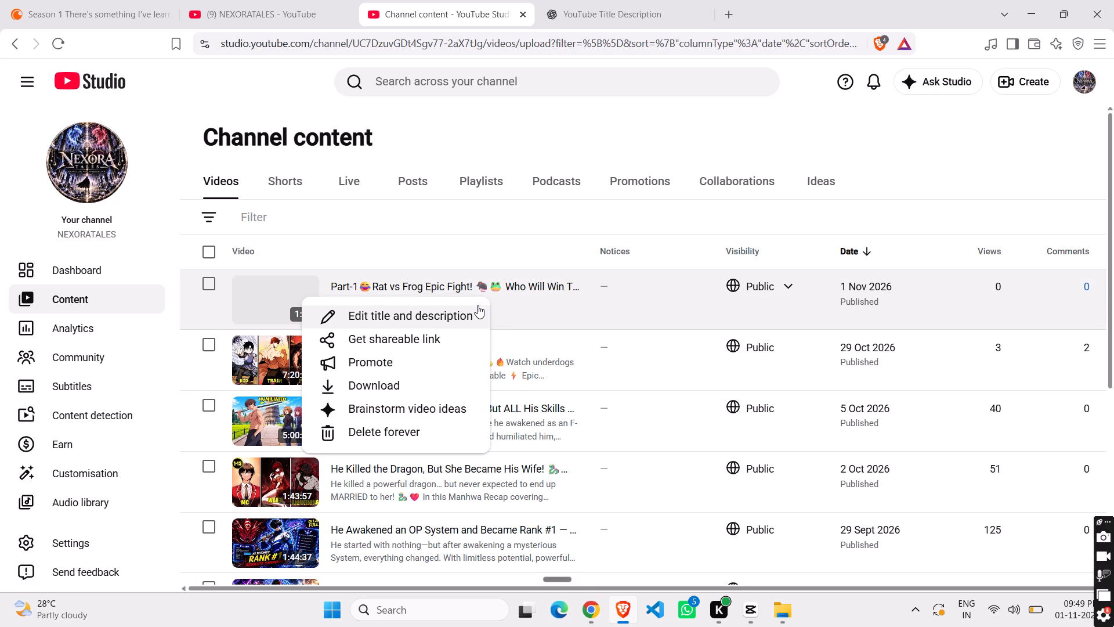
{"action": "left_click", "coordinate": [415, 206]}
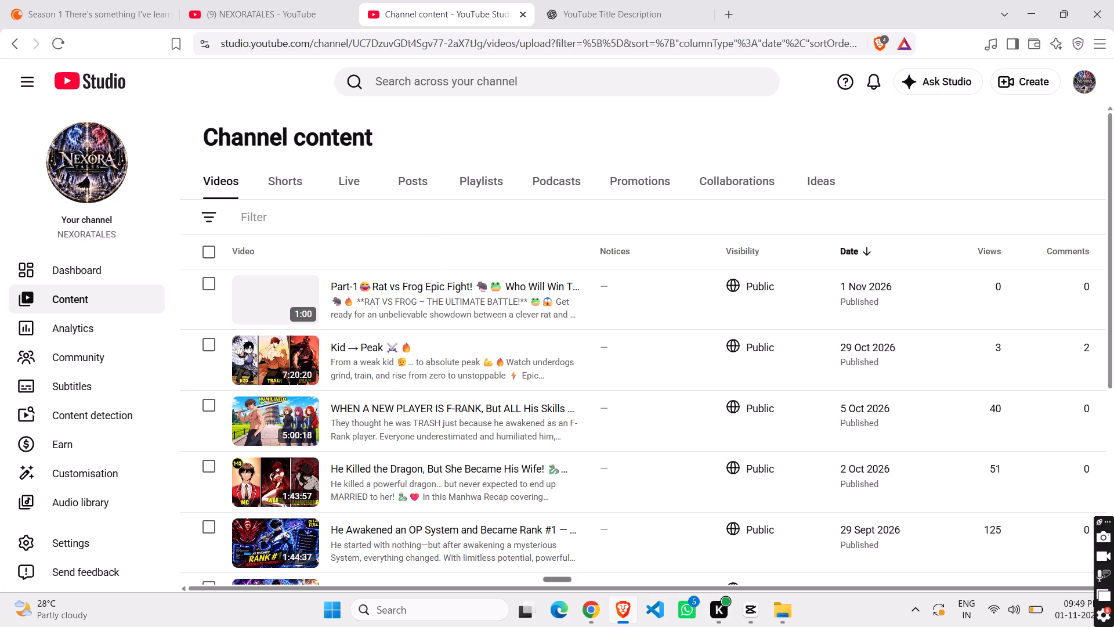
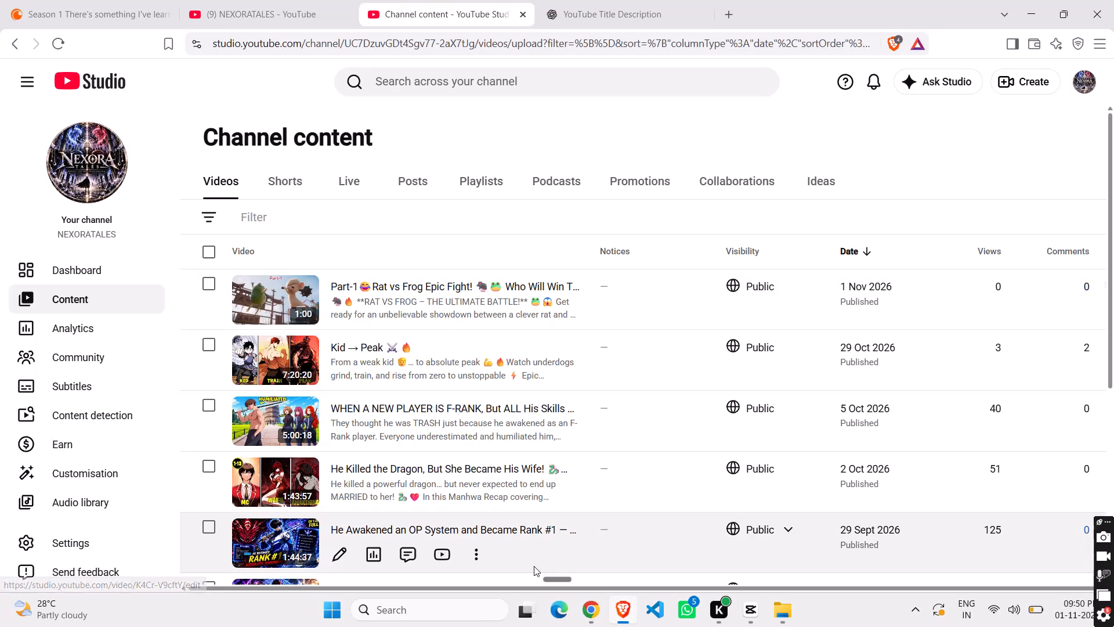
Switch to CapCut and undo the edits in project 1101 back to the full-length 00:02:30:11 clip without the Part-1 title.
{"action": "left_click", "coordinate": [751, 607]}
{"action": "key", "text": "ctrl+z"}
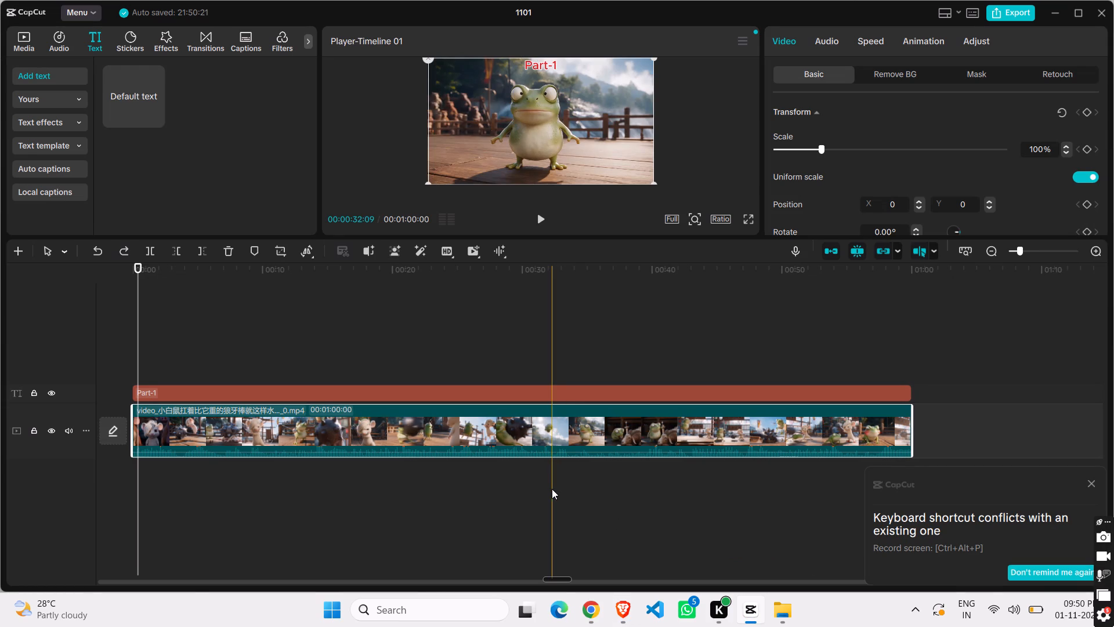
{"action": "key", "text": "ctrl+z"}
{"action": "key", "text": "ctrl+z"}
{"action": "key", "text": "ctrl+z"}
{"action": "key", "text": "ctrl+z"}
{"action": "key", "text": "ctrl+z"}
{"action": "key", "text": "ctrl+z"}
{"action": "key", "text": "ctrl+z"}
{"action": "key", "text": "ctrl+z"}
{"action": "key", "text": "ctrl+z"}
{"action": "key", "text": "ctrl+z"}
{"action": "key", "text": "ctrl+z"}
{"action": "key", "text": "ctrl+z"}
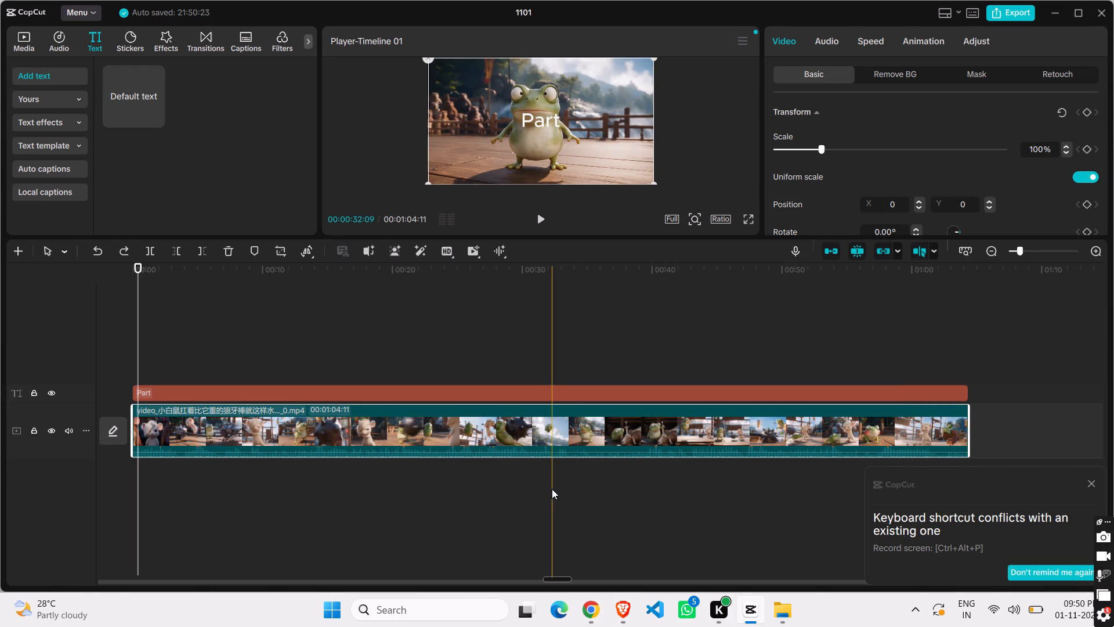
{"action": "key", "text": "ctrl+z"}
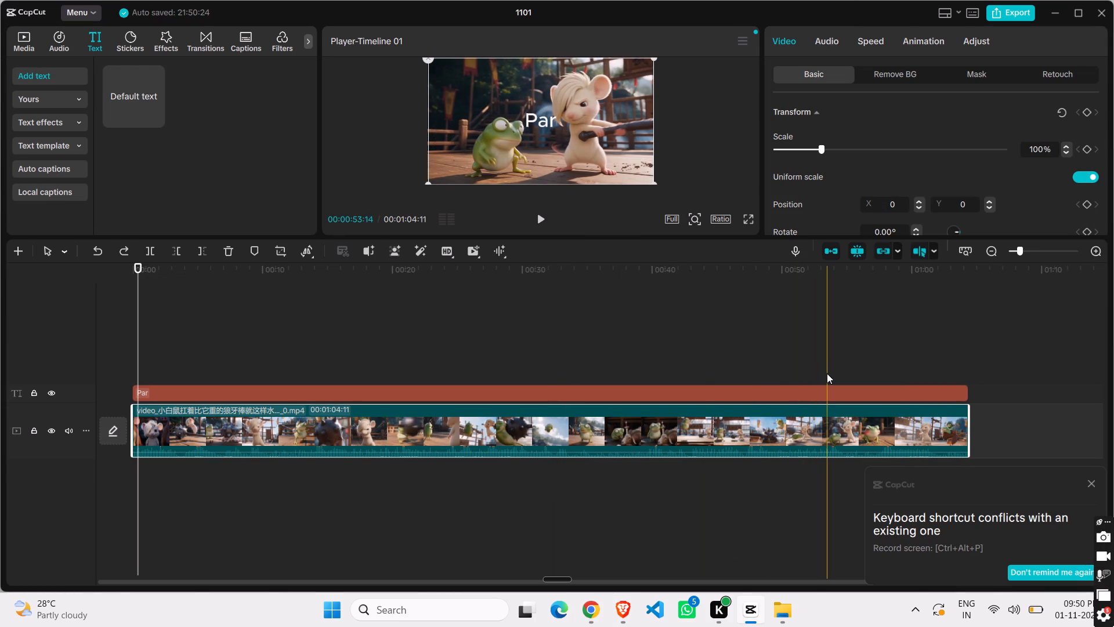
{"action": "key", "text": "ctrl+z"}
{"action": "key", "text": "ctrl+z"}
{"action": "key", "text": "ctrl+z"}
{"action": "key", "text": "ctrl+z"}
{"action": "key", "text": "ctrl+z"}
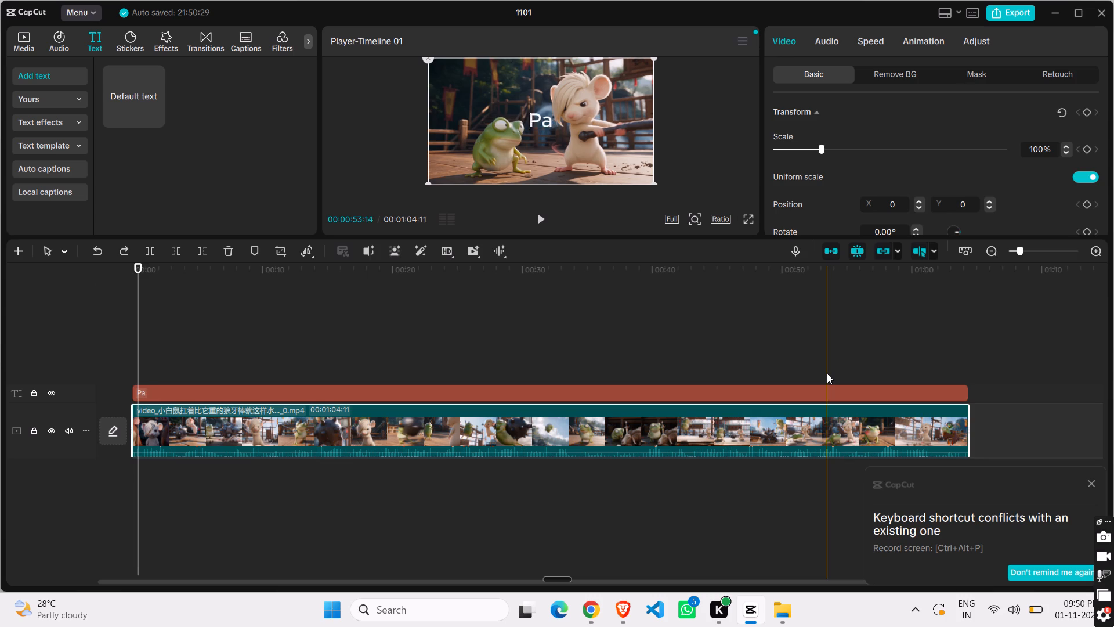
{"action": "key", "text": "ctrl+z"}
{"action": "key", "text": "ctrl+z"}
{"action": "key", "text": "ctrl+z"}
{"action": "key", "text": "ctrl+z"}
{"action": "key", "text": "ctrl+z"}
{"action": "key", "text": "ctrl+z"}
{"action": "key", "text": "ctrl+z"}
{"action": "key", "text": "ctrl+z"}
{"action": "key", "text": "ctrl+z"}
{"action": "key", "text": "ctrl+z"}
{"action": "key", "text": "ctrl+z"}
{"action": "key", "text": "ctrl+z"}
{"action": "key", "text": "ctrl+z"}
{"action": "key", "text": "ctrl+z"}
{"action": "key", "text": "ctrl+z"}
{"action": "key", "text": "ctrl+z"}
{"action": "key", "text": "ctrl+z"}
{"action": "key", "text": "ctrl+z"}
{"action": "key", "text": "ctrl+z"}
{"action": "key", "text": "ctrl+z"}
{"action": "key", "text": "ctrl+z"}
{"action": "key", "text": "ctrl+z"}
{"action": "key", "text": "ctrl+z"}
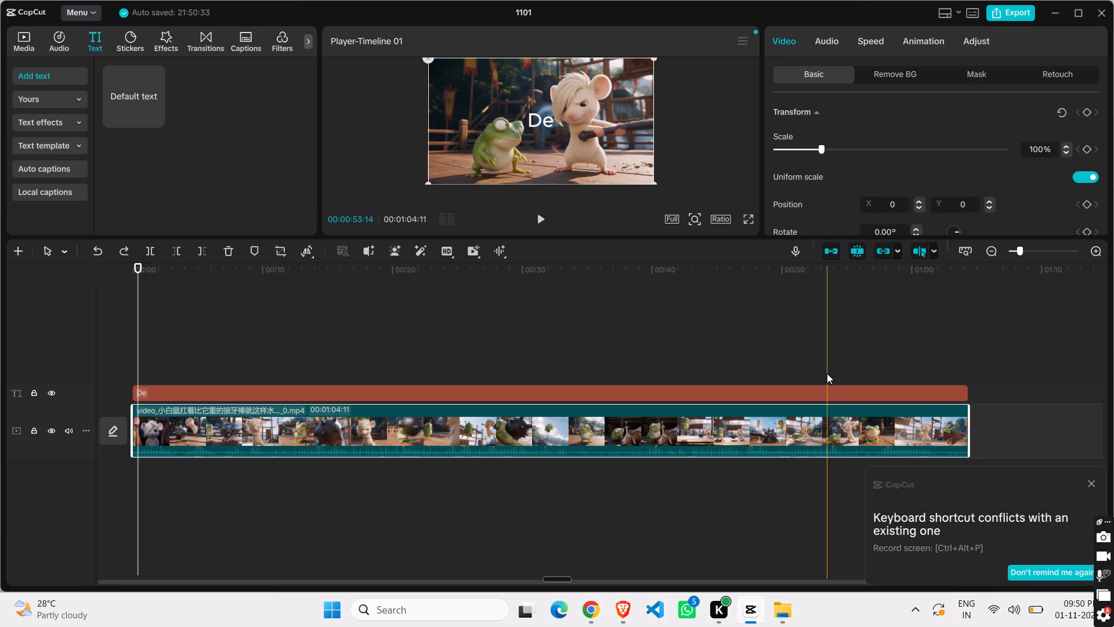
{"action": "key", "text": "ctrl+z"}
{"action": "key", "text": "ctrl+z"}
{"action": "key", "text": "ctrl+z"}
{"action": "key", "text": "ctrl+z"}
{"action": "key", "text": "ctrl+z"}
{"action": "key", "text": "ctrl+z"}
{"action": "key", "text": "ctrl+z"}
{"action": "key", "text": "ctrl+z"}
{"action": "key", "text": "ctrl+z"}
{"action": "key", "text": "ctrl+z"}
{"action": "key", "text": "ctrl+z"}
{"action": "key", "text": "ctrl+z"}
{"action": "key", "text": "ctrl+z"}
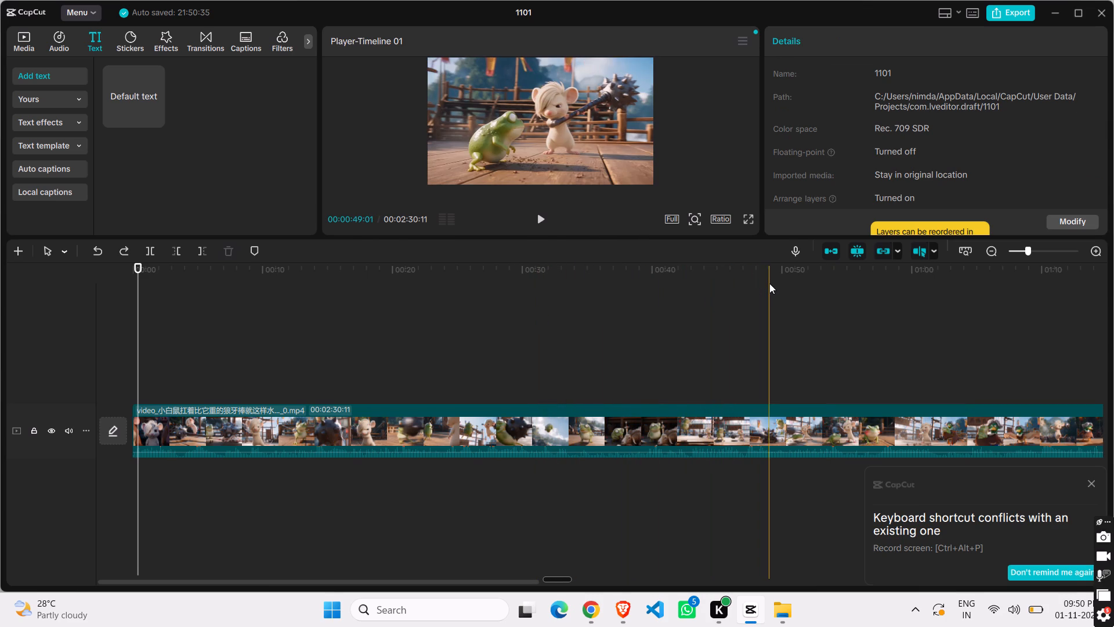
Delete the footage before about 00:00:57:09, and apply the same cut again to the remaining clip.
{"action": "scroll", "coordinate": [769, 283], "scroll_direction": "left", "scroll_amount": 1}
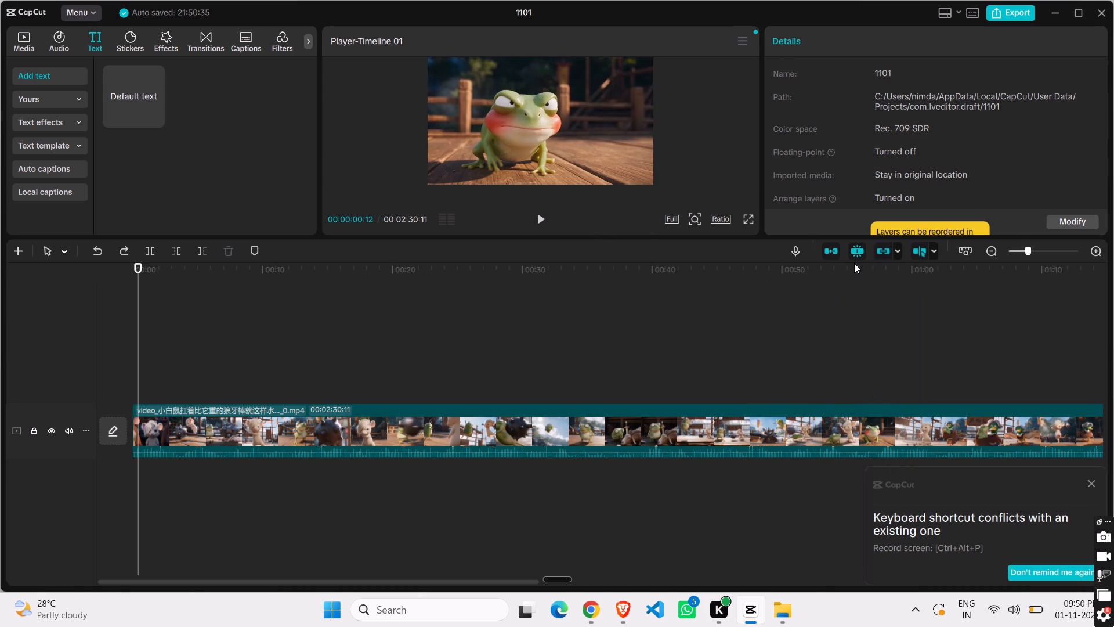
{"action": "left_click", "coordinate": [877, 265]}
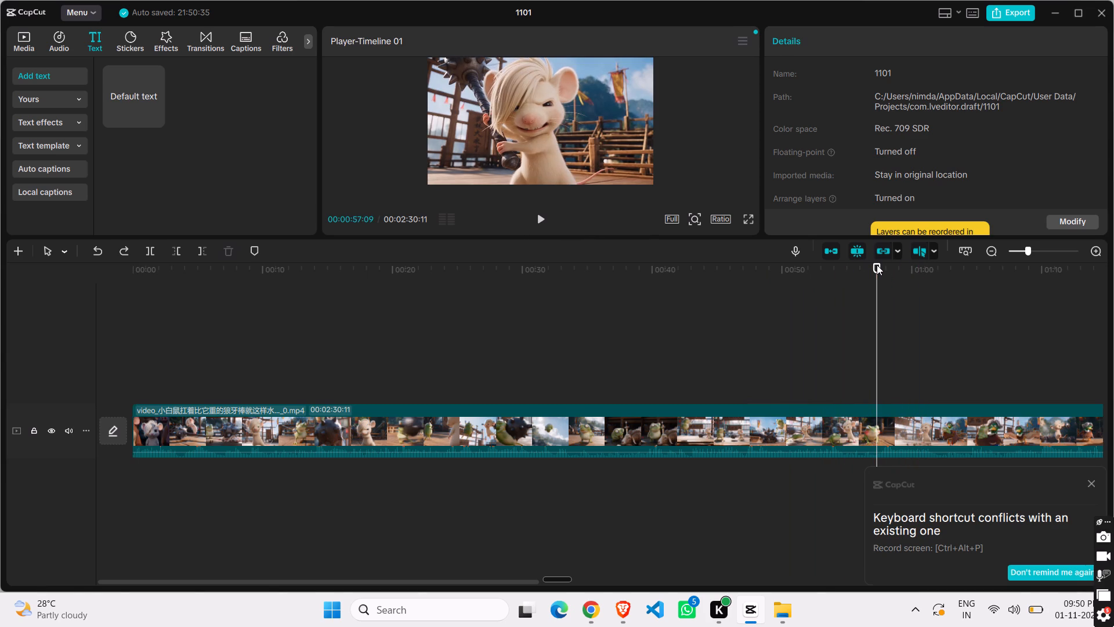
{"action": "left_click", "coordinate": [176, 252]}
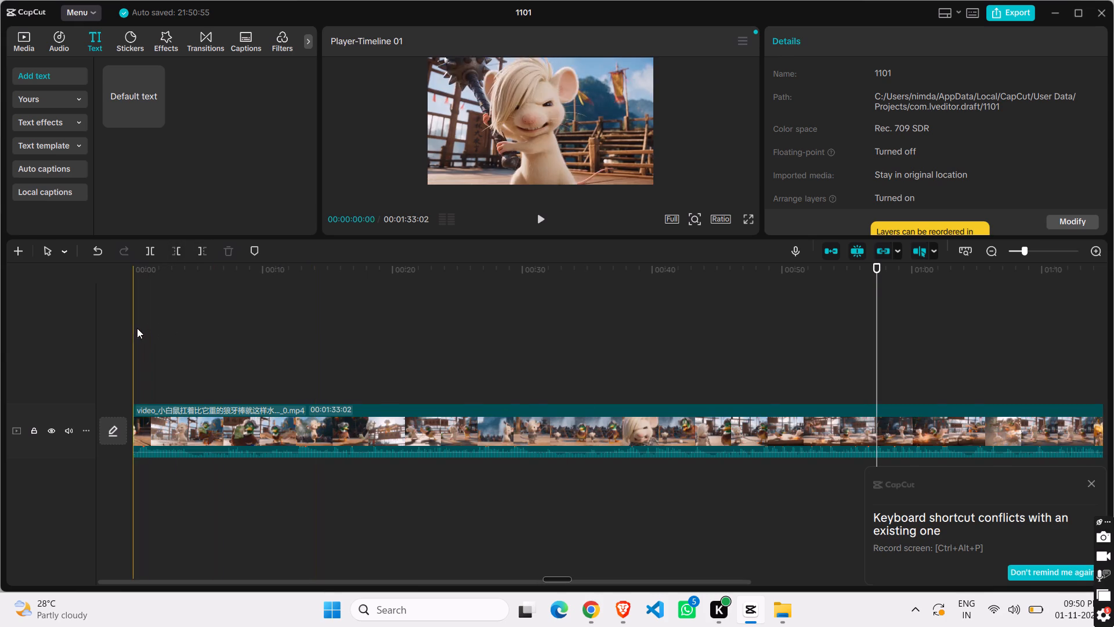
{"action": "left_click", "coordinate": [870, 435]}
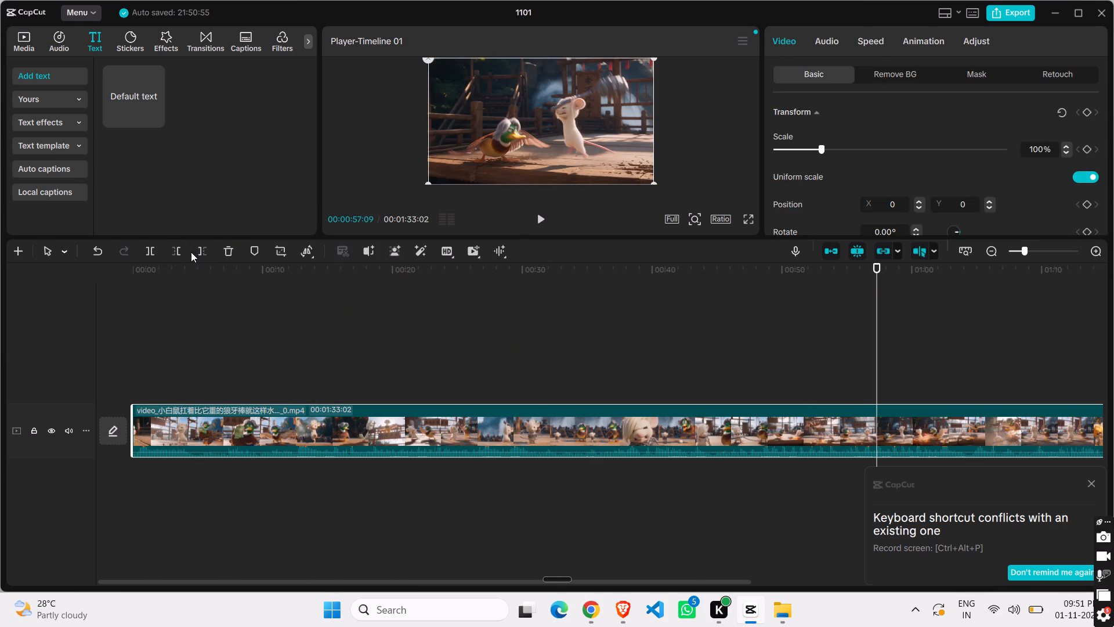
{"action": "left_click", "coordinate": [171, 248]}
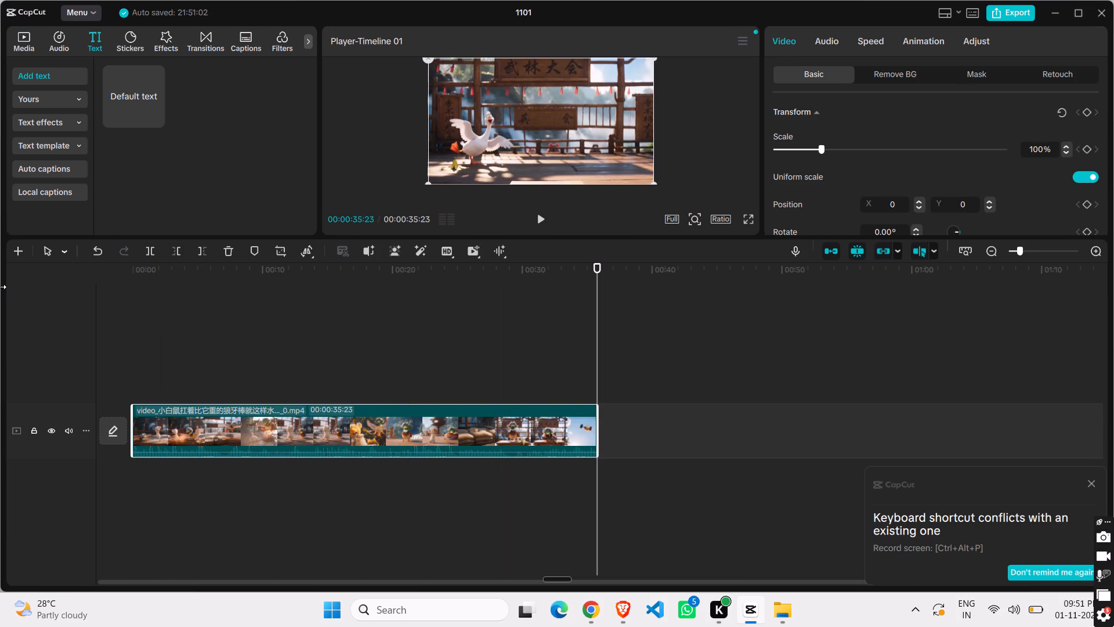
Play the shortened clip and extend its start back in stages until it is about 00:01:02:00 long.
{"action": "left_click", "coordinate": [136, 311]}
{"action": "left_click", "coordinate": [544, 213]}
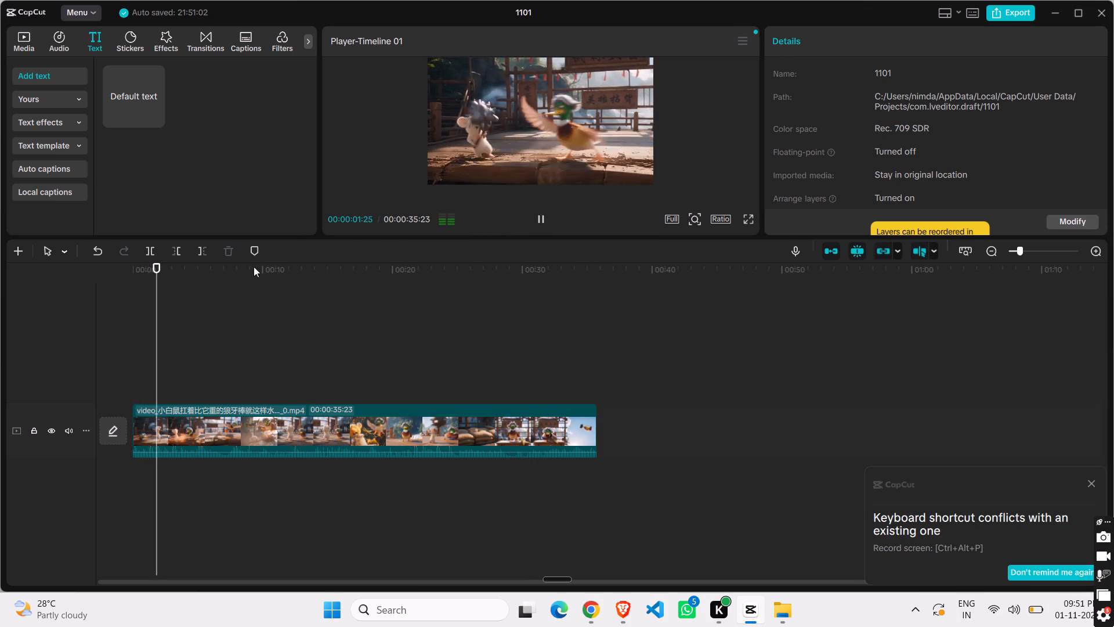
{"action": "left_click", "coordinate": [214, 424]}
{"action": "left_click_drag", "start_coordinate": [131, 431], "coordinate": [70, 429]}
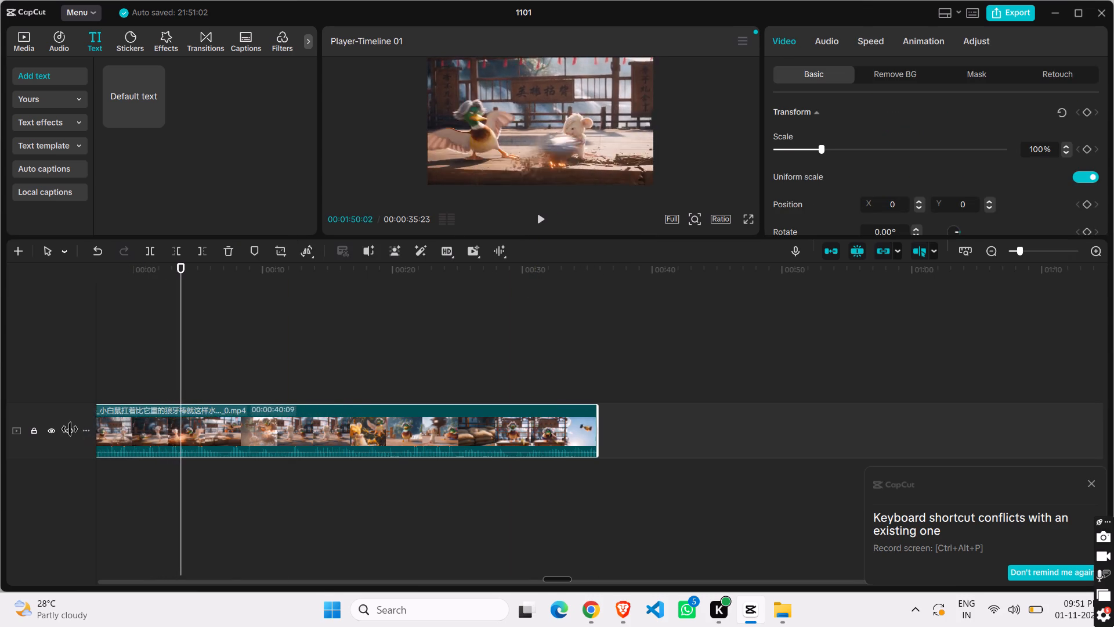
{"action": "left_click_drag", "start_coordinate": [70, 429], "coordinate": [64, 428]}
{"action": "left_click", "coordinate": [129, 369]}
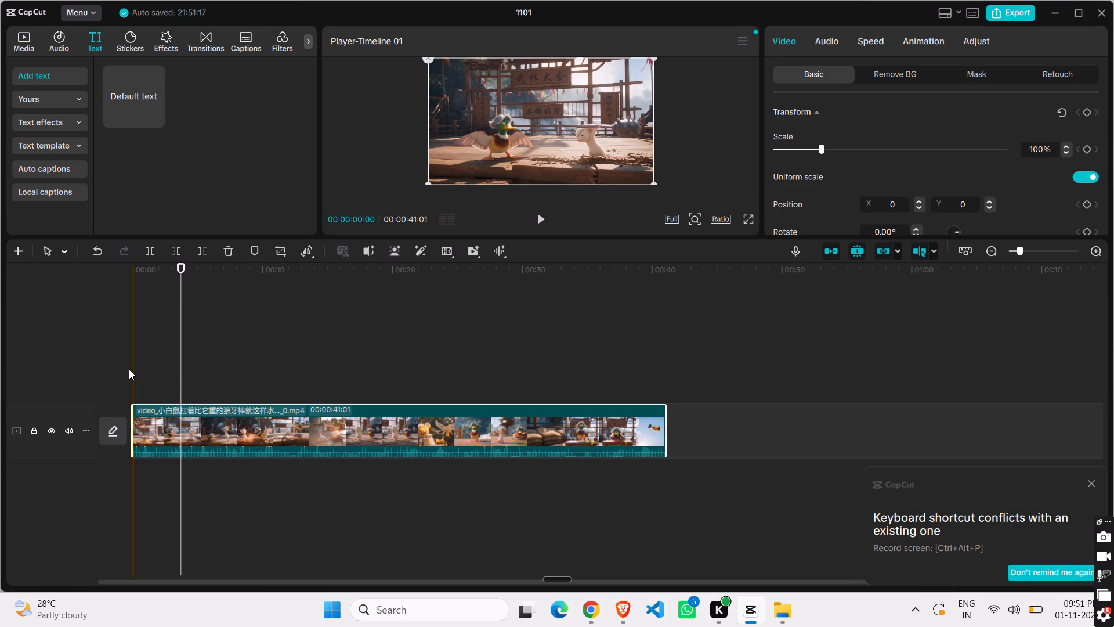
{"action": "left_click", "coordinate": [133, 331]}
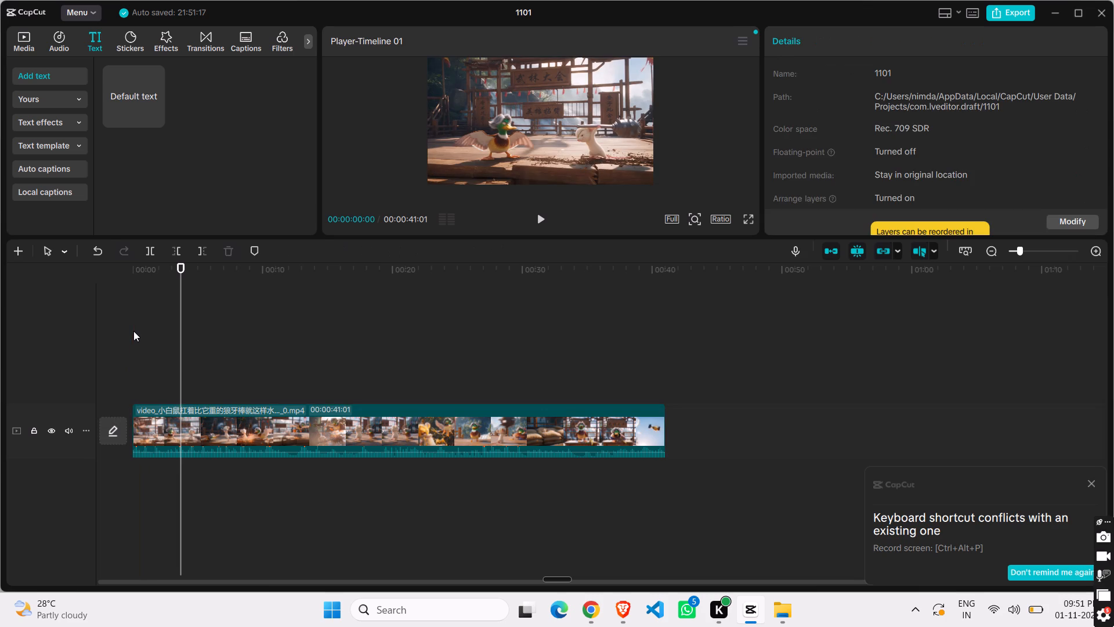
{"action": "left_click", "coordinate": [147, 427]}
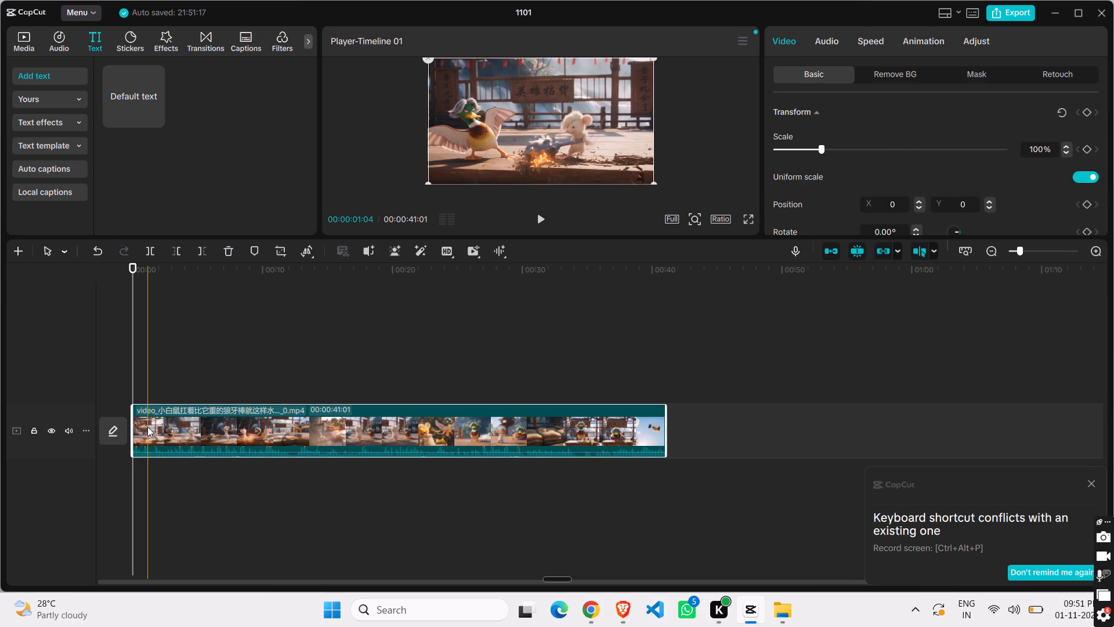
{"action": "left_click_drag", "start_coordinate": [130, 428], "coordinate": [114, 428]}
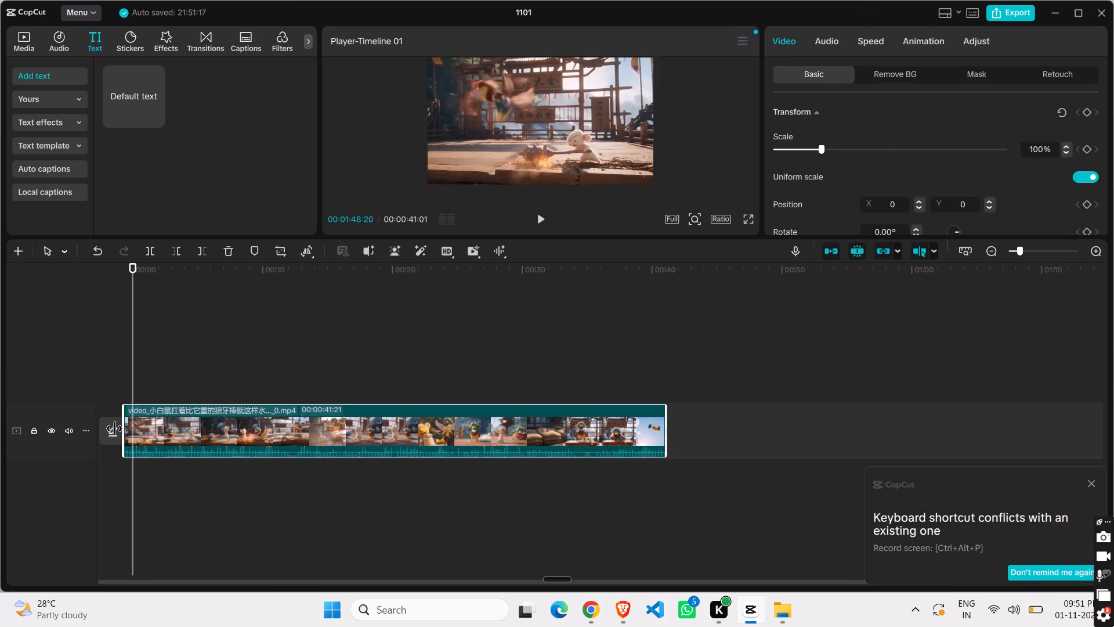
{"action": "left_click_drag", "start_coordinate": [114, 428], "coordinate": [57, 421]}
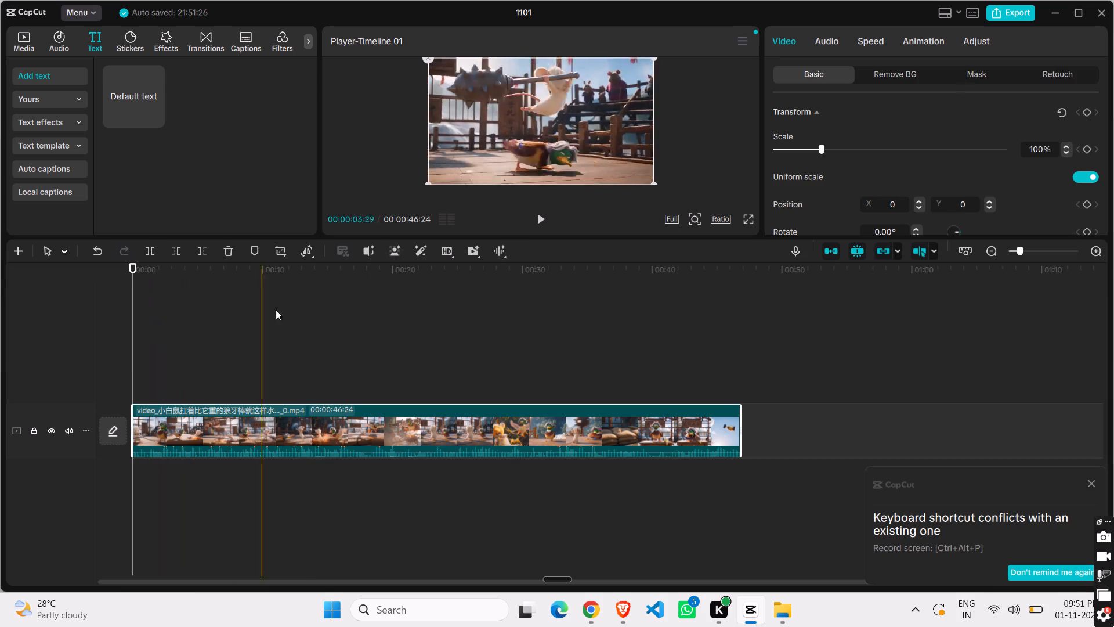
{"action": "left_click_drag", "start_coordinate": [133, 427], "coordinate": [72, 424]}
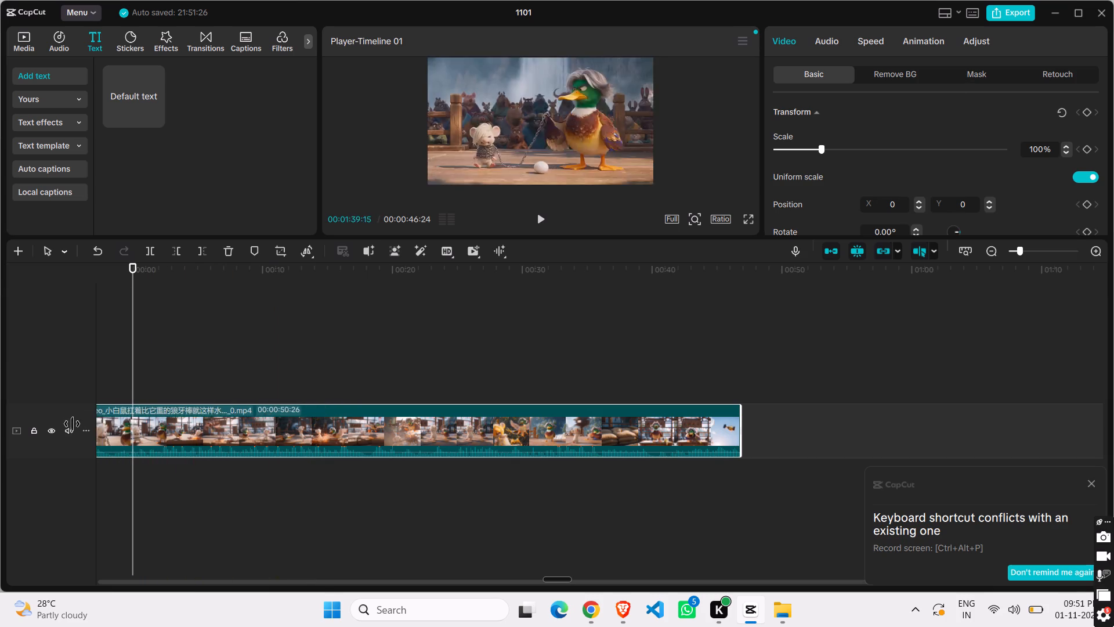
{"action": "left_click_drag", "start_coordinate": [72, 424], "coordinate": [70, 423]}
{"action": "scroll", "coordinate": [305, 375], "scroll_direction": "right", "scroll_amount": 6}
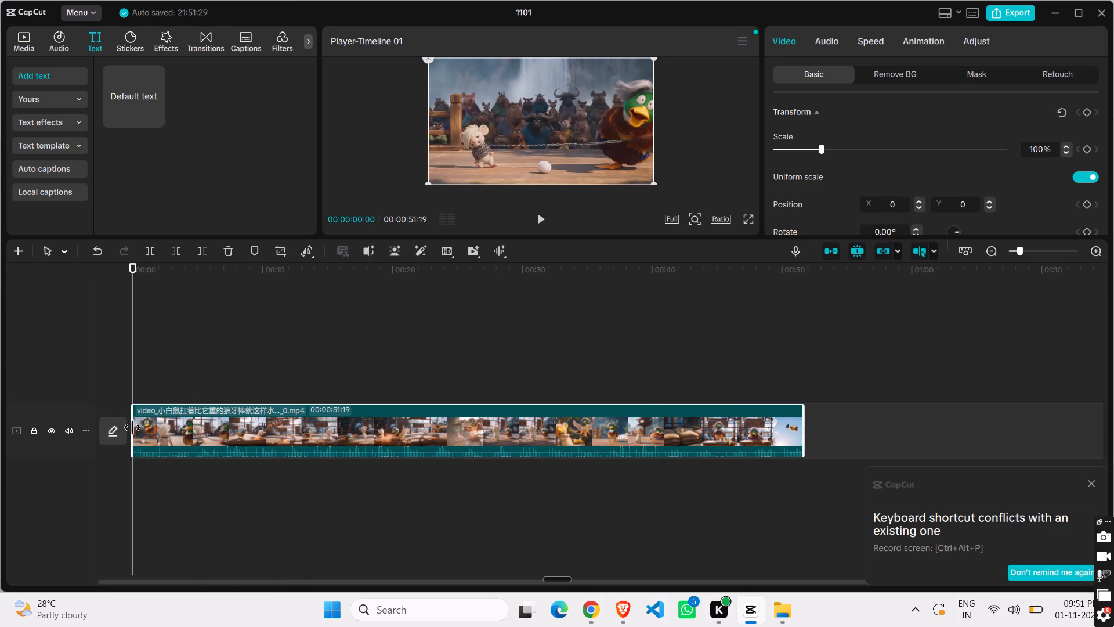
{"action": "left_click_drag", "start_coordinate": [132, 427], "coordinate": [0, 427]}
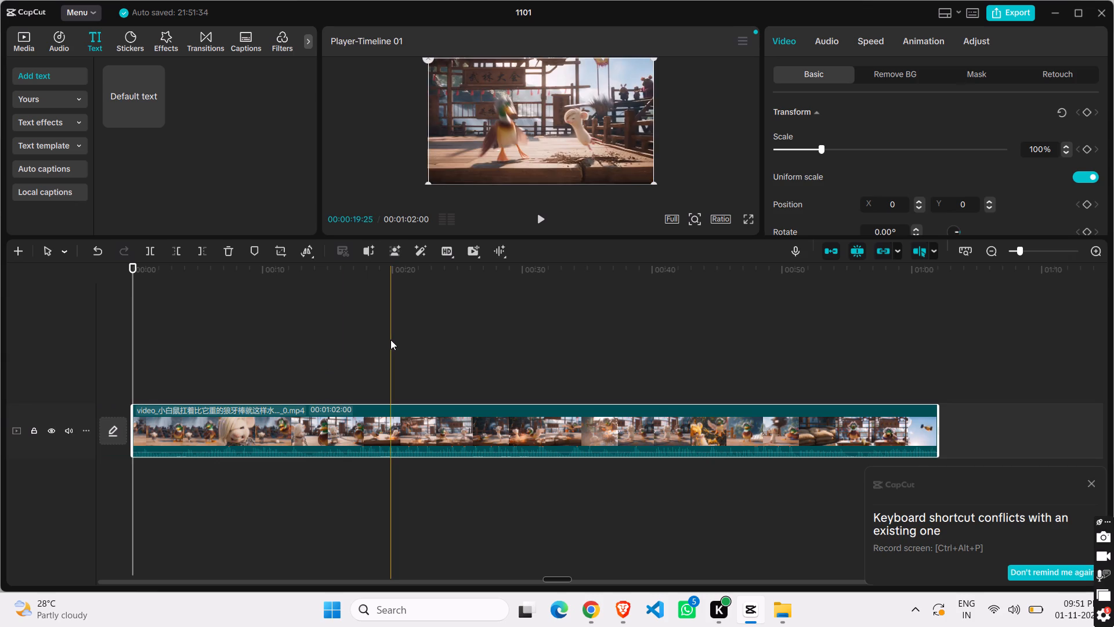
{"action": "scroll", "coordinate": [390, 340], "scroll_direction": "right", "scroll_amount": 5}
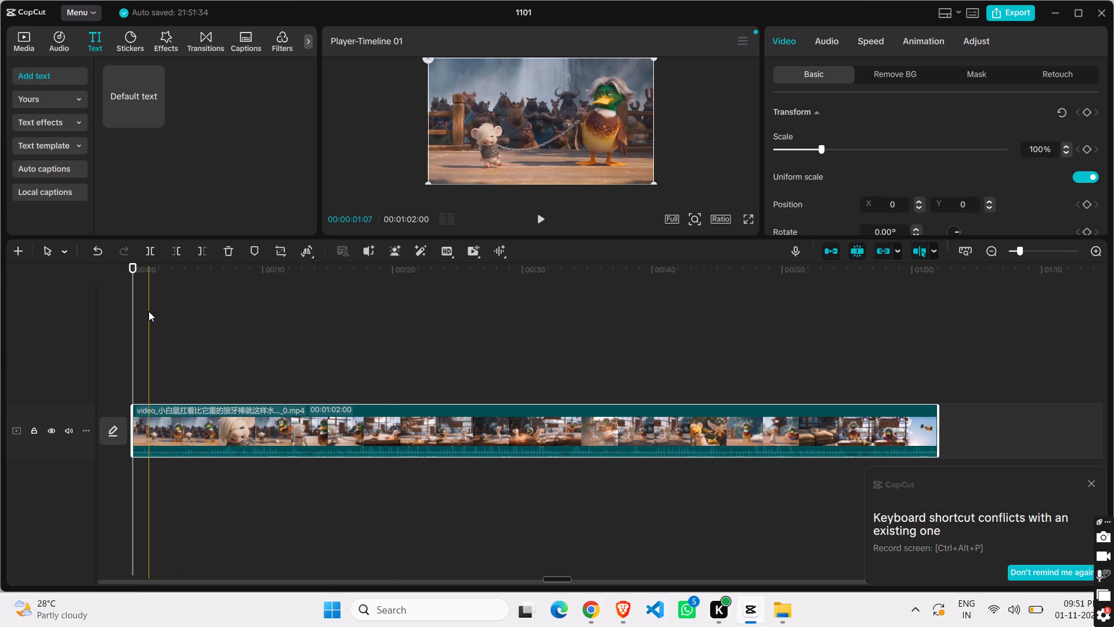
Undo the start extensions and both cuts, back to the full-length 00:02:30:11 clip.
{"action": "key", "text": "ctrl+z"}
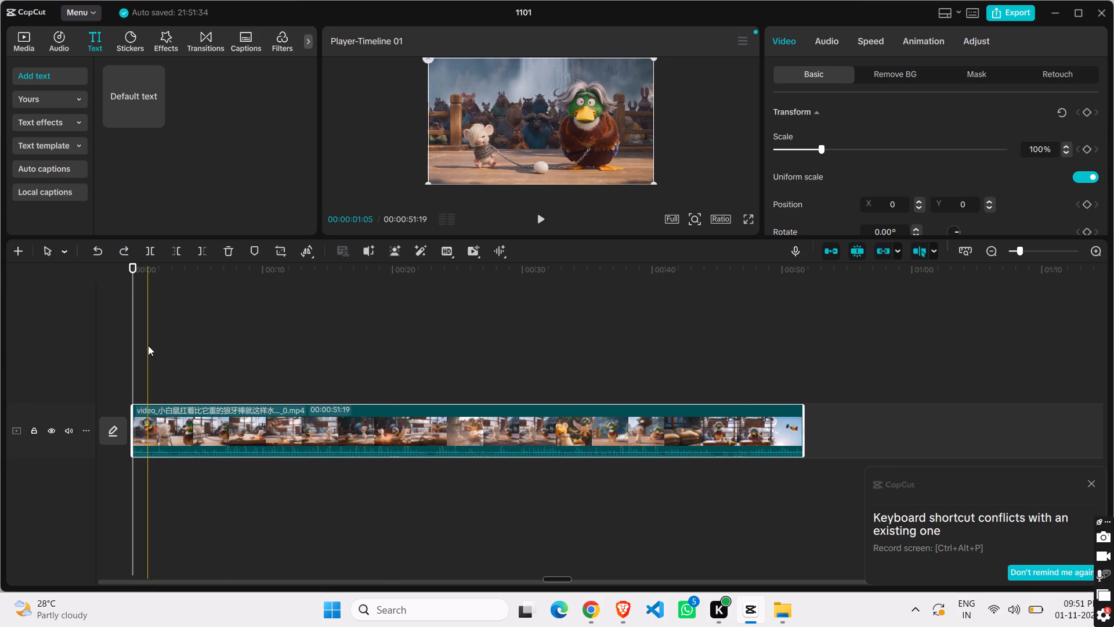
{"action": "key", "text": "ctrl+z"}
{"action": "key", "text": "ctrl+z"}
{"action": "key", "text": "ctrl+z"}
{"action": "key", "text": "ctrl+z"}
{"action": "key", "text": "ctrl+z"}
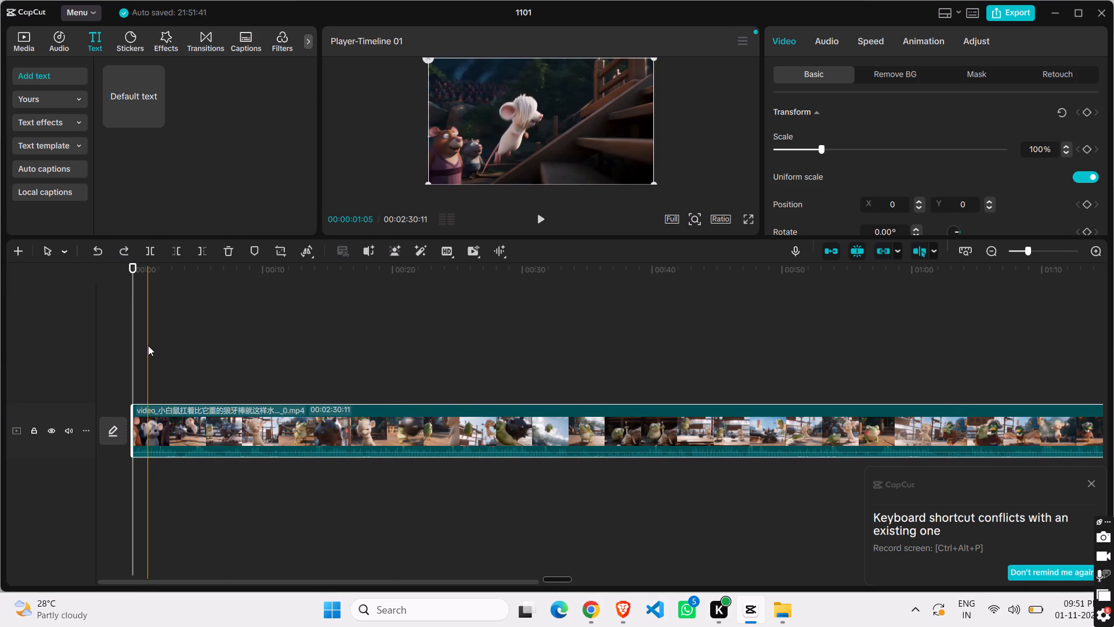
Find the end of the Part-1 footage and delete everything in the clip before about 00:00:59:05.
{"action": "scroll", "coordinate": [392, 314], "scroll_direction": "left", "scroll_amount": 5}
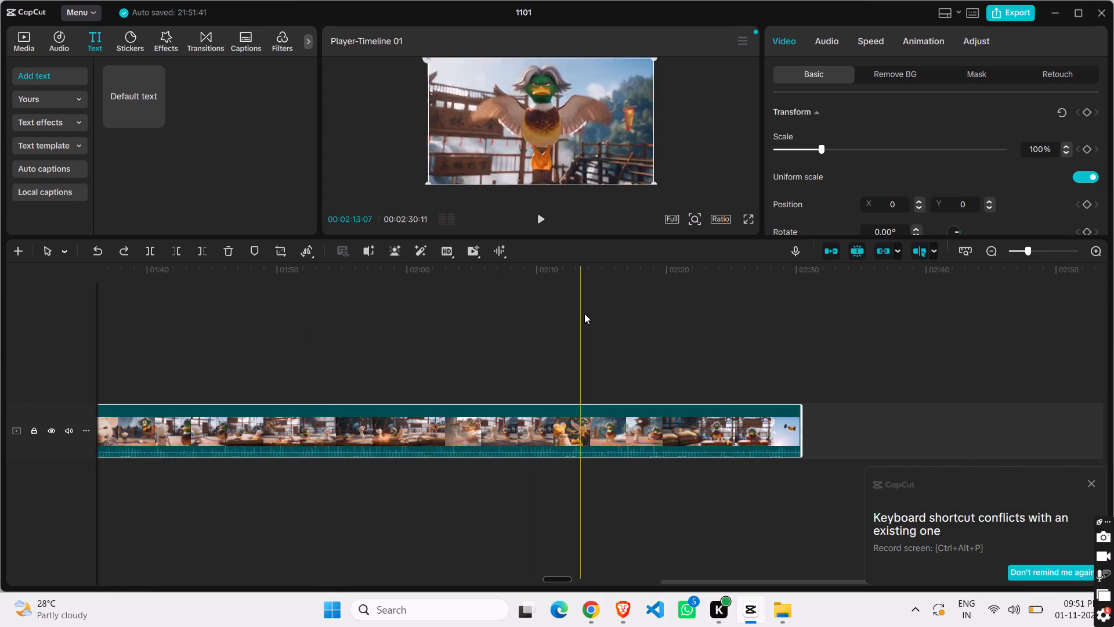
{"action": "scroll", "coordinate": [358, 311], "scroll_direction": "right", "scroll_amount": 2}
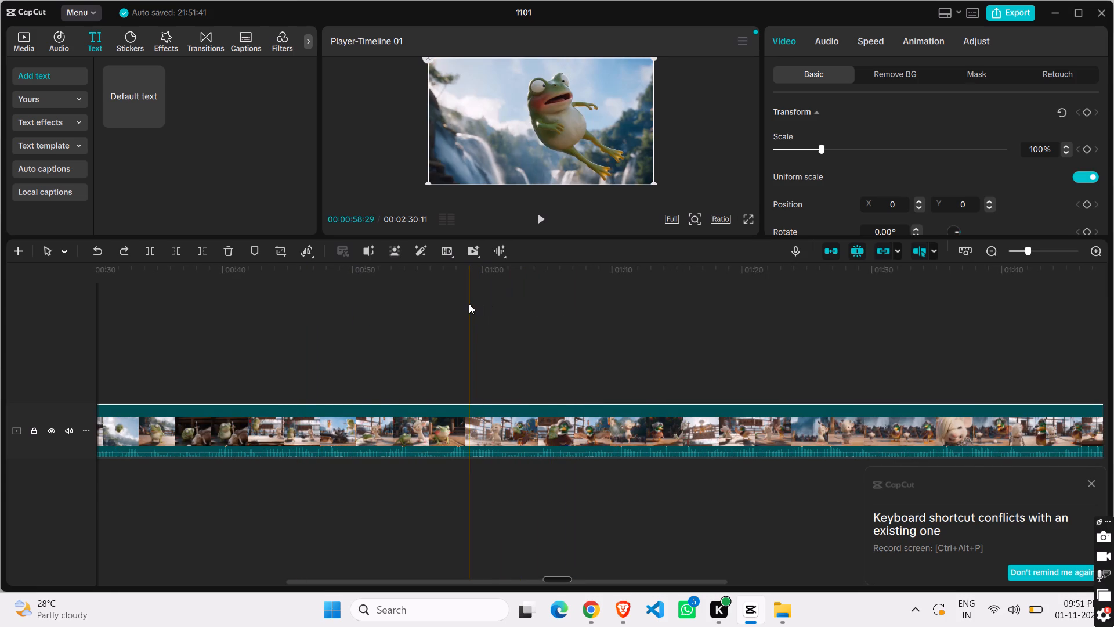
{"action": "left_click", "coordinate": [439, 415]}
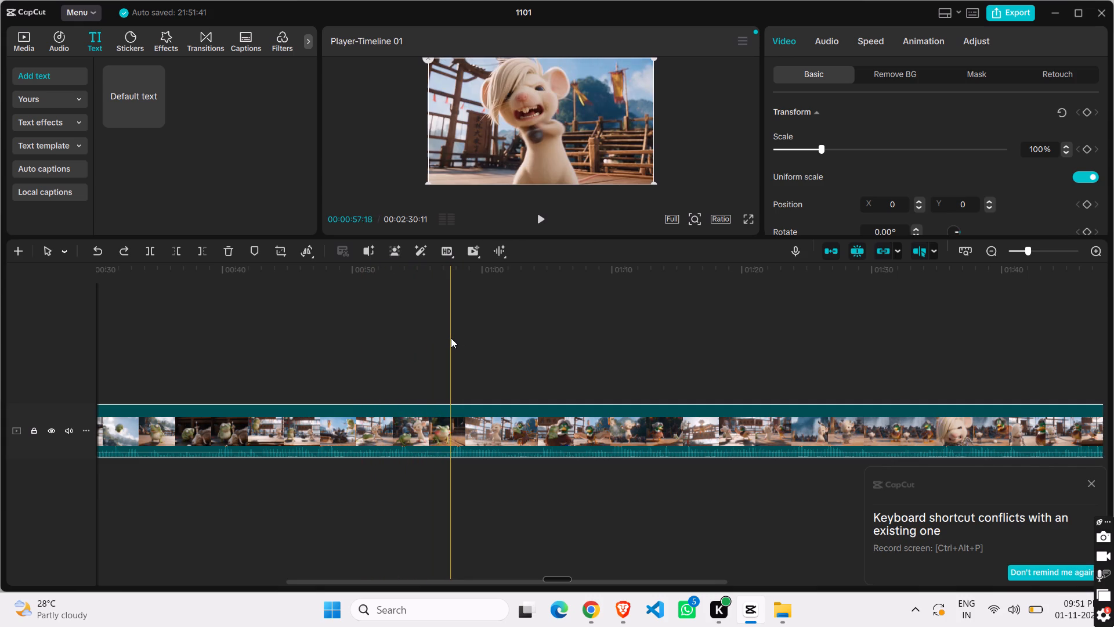
{"action": "left_click", "coordinate": [471, 337]}
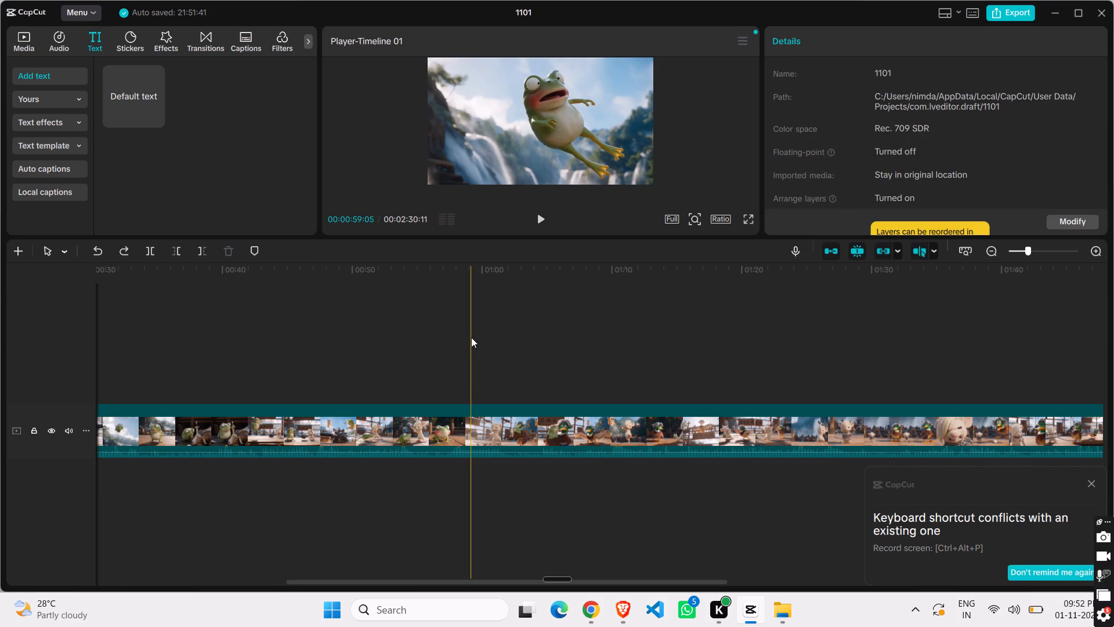
{"action": "left_click", "coordinate": [443, 423]}
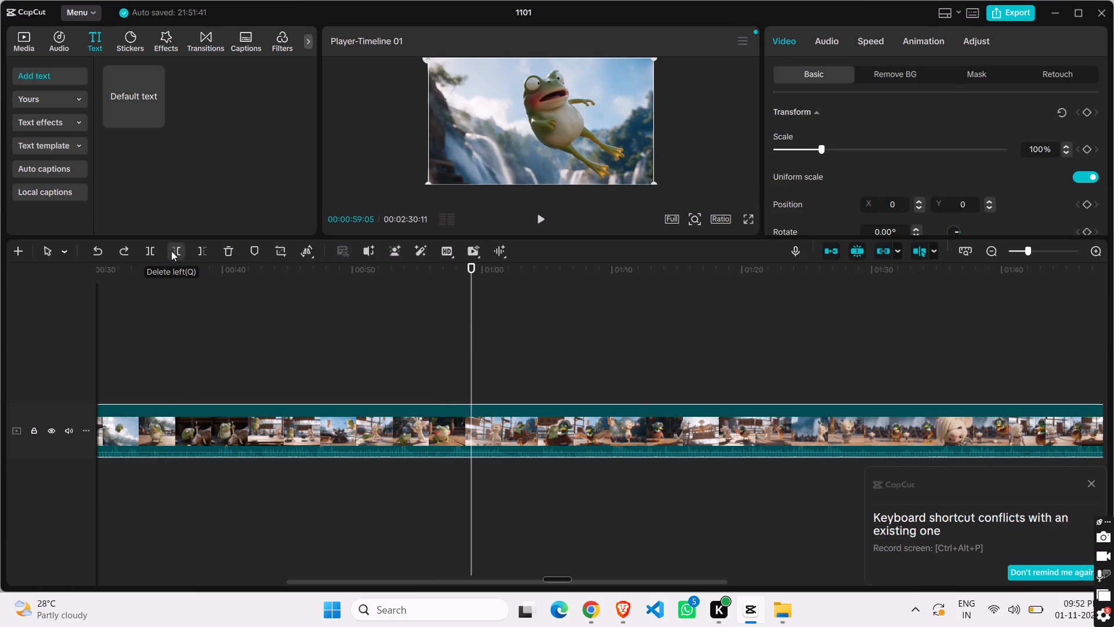
{"action": "left_click", "coordinate": [171, 251]}
Play the clip from its beginning and trim its start until it is about 00:01:27:29 long.
{"action": "scroll", "coordinate": [247, 293], "scroll_direction": "right", "scroll_amount": 4}
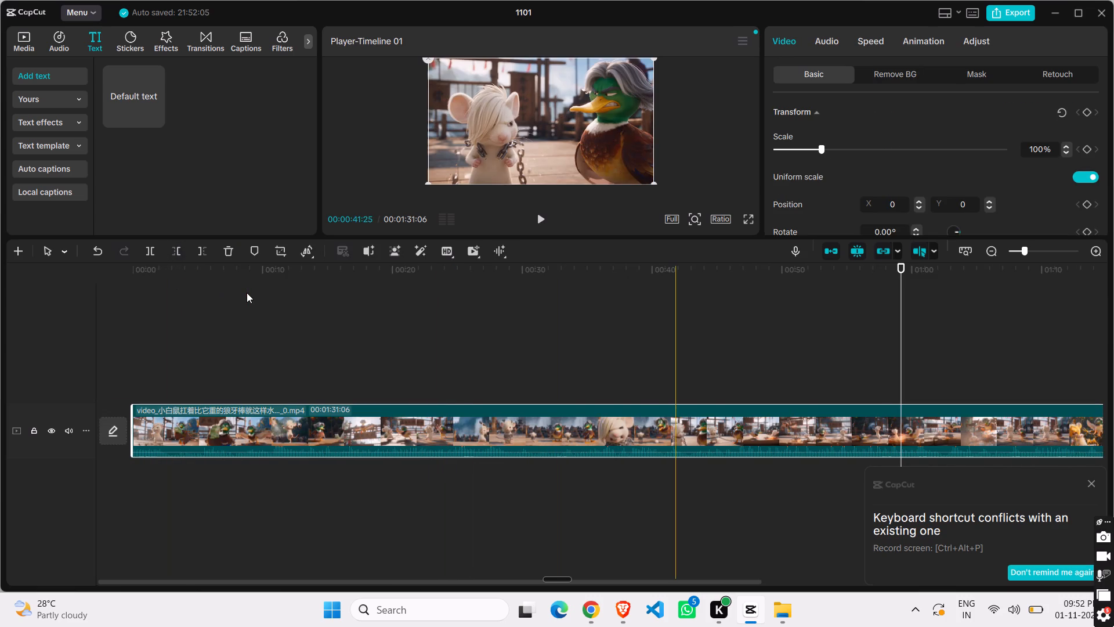
{"action": "left_click", "coordinate": [134, 266]}
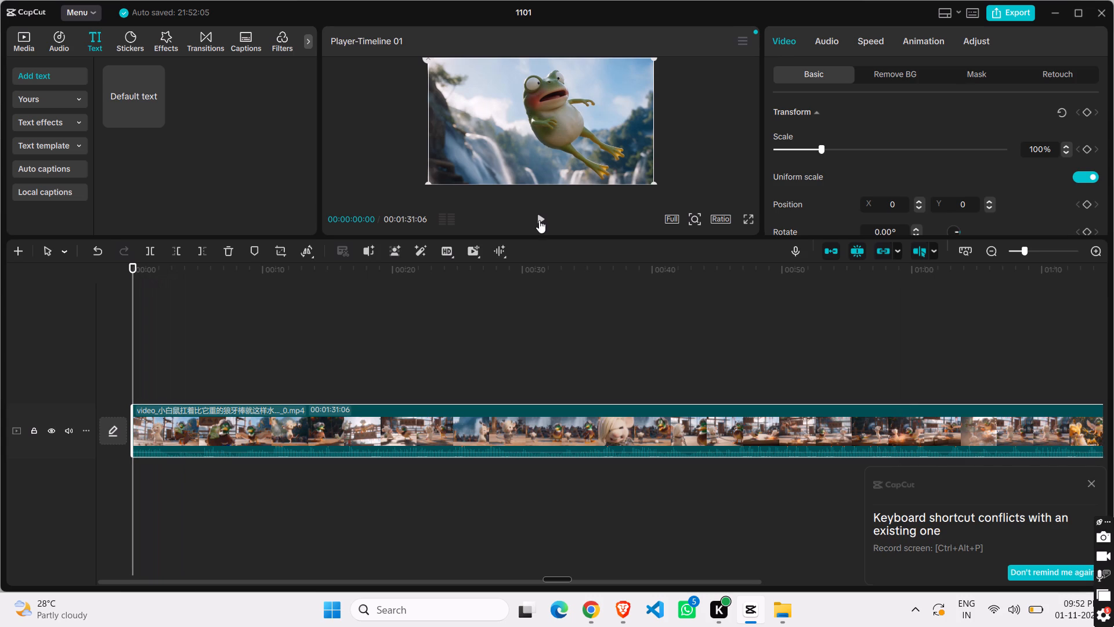
{"action": "left_click", "coordinate": [540, 218]}
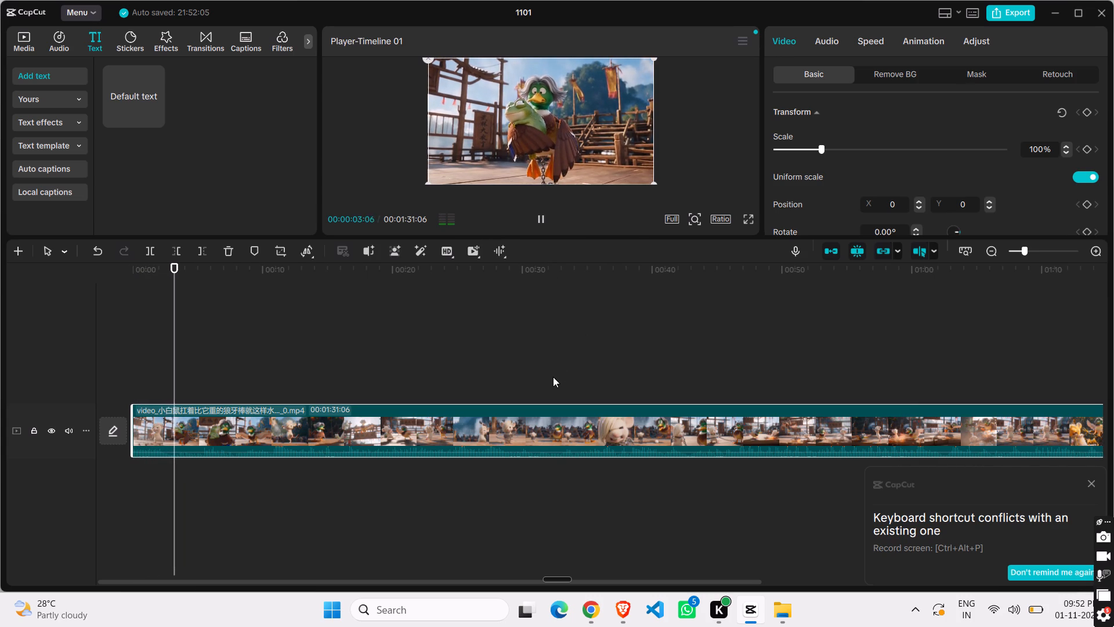
{"action": "left_click", "coordinate": [249, 444]}
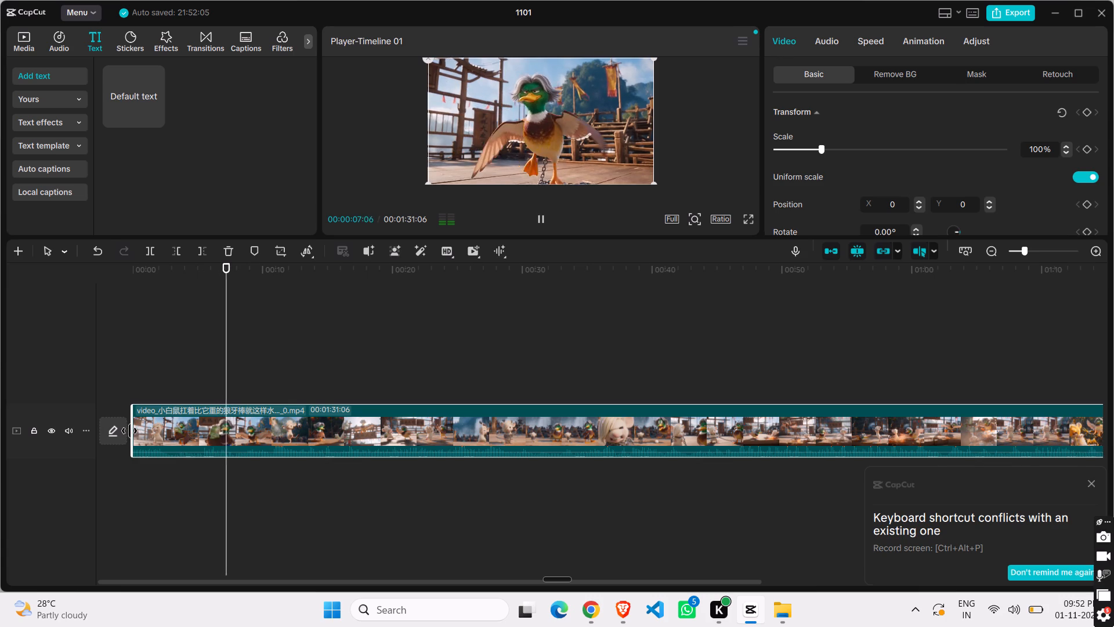
{"action": "left_click_drag", "start_coordinate": [129, 431], "coordinate": [138, 432]}
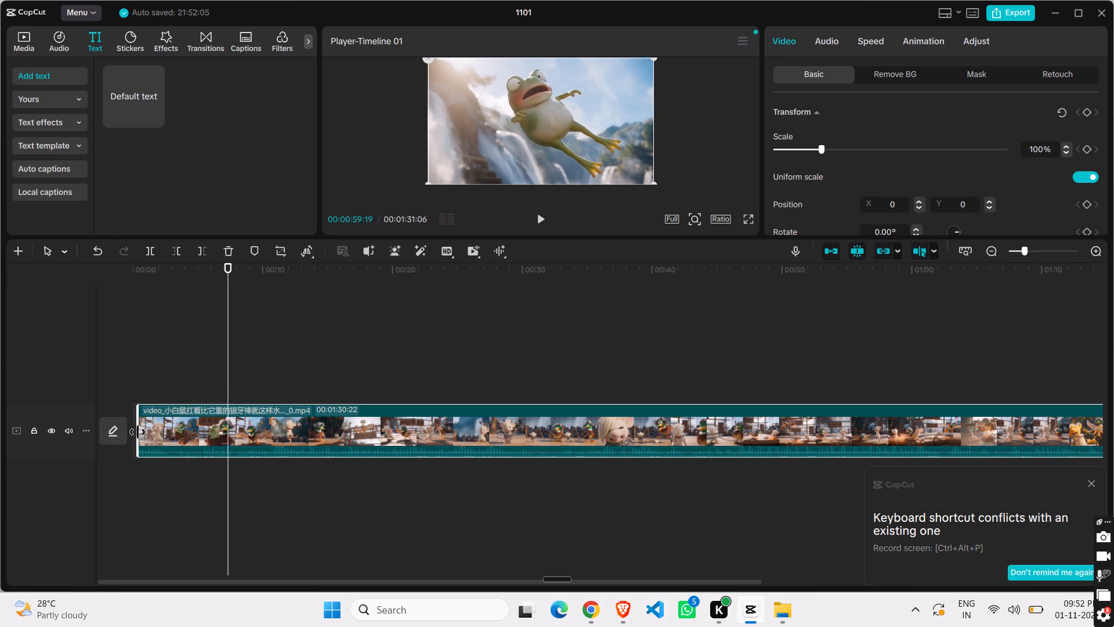
{"action": "left_click_drag", "start_coordinate": [138, 432], "coordinate": [173, 434]}
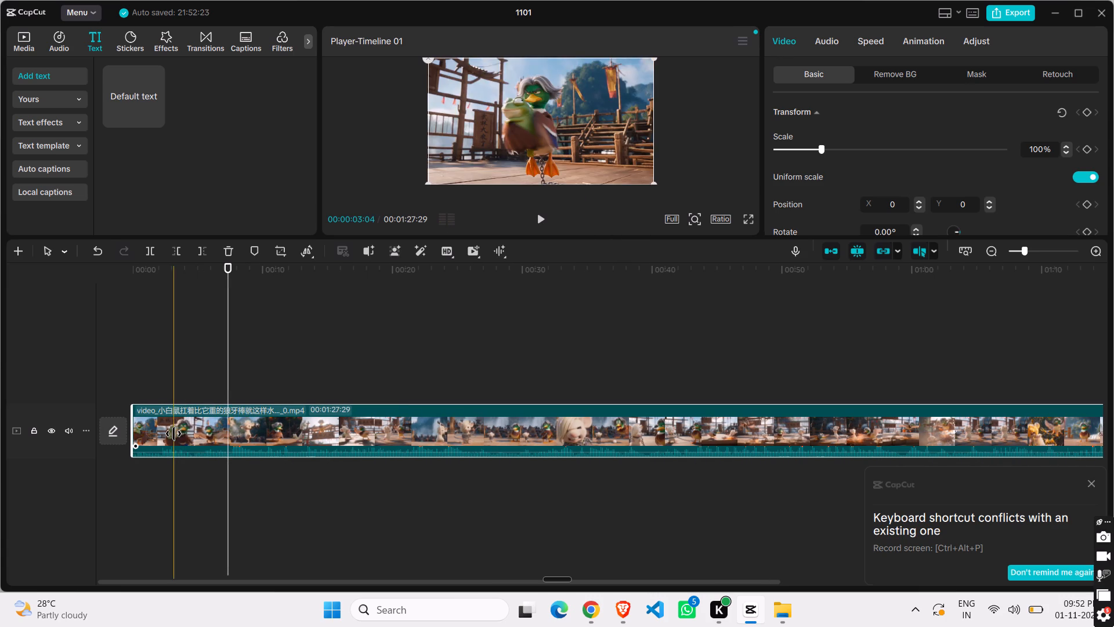
Find the ending point in the duck and mouse chain scene and delete everything in the clip after about 00:00:40:07.
{"action": "left_click", "coordinate": [541, 219]}
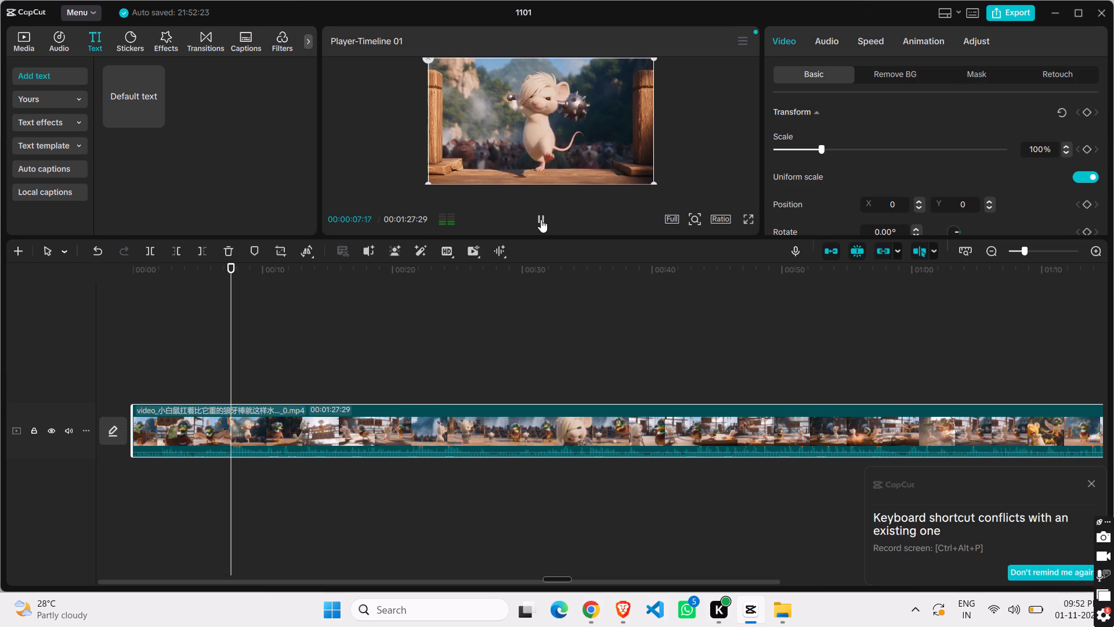
{"action": "left_click", "coordinate": [581, 310]}
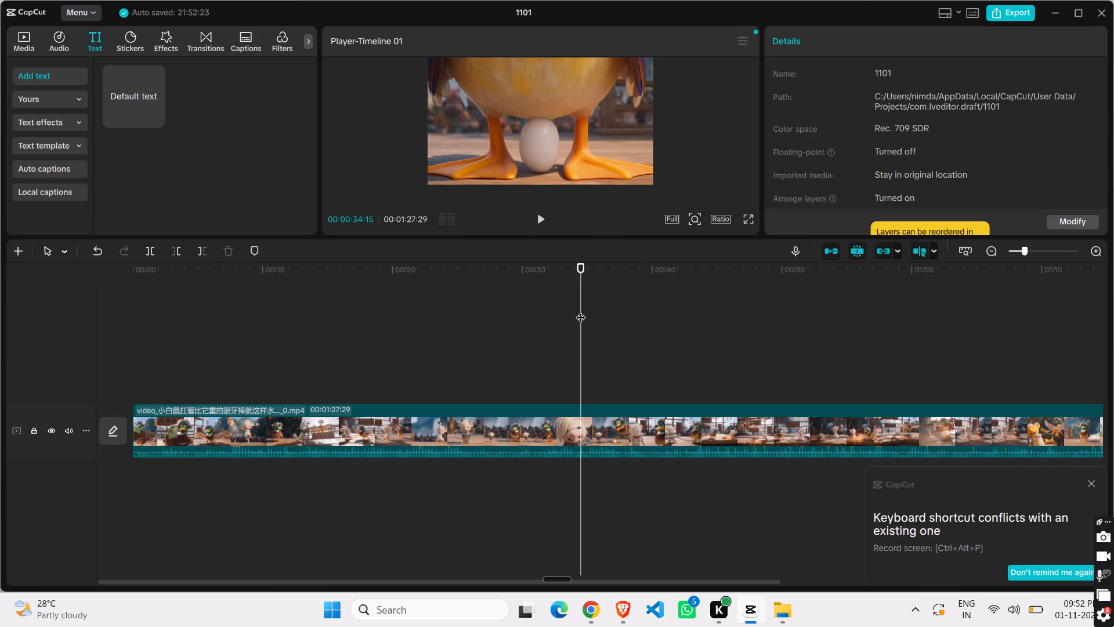
{"action": "left_click", "coordinate": [646, 314]}
{"action": "scroll", "coordinate": [646, 314], "scroll_direction": "left", "scroll_amount": 1}
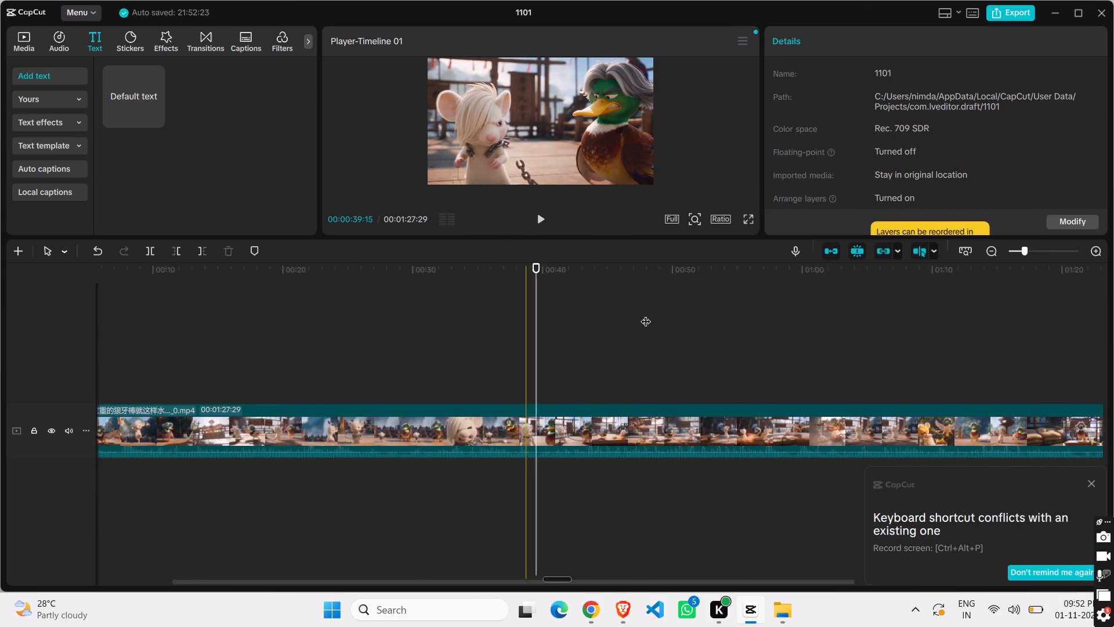
{"action": "scroll", "coordinate": [646, 314], "scroll_direction": "left", "scroll_amount": 1}
{"action": "scroll", "coordinate": [362, 291], "scroll_direction": "right", "scroll_amount": 1}
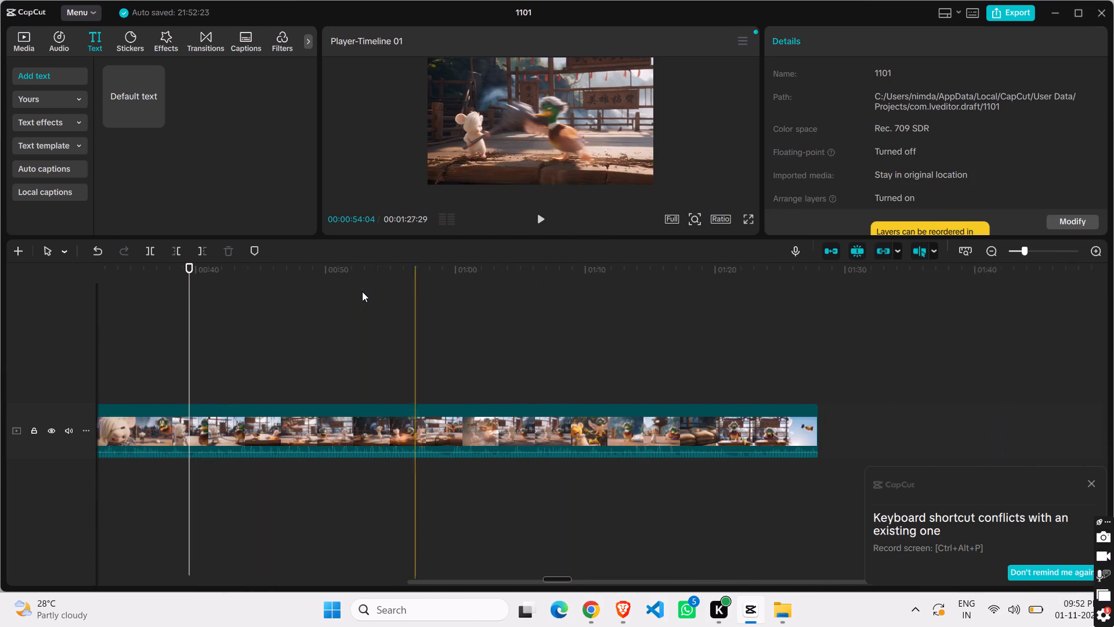
{"action": "scroll", "coordinate": [362, 291], "scroll_direction": "right", "scroll_amount": 1}
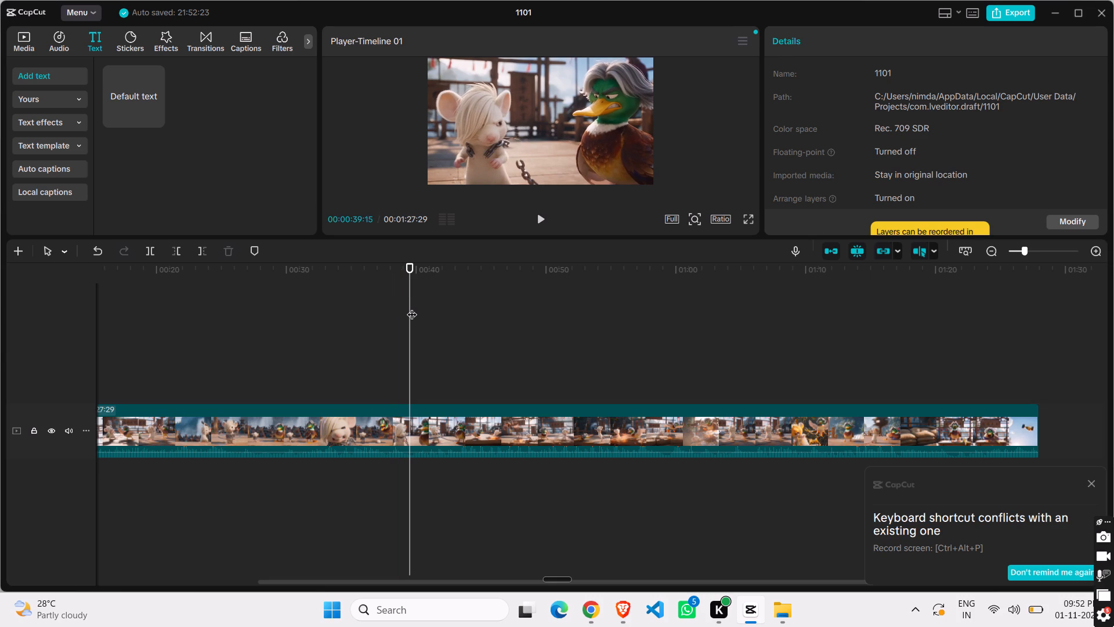
{"action": "left_click_drag", "start_coordinate": [410, 307], "coordinate": [417, 309]}
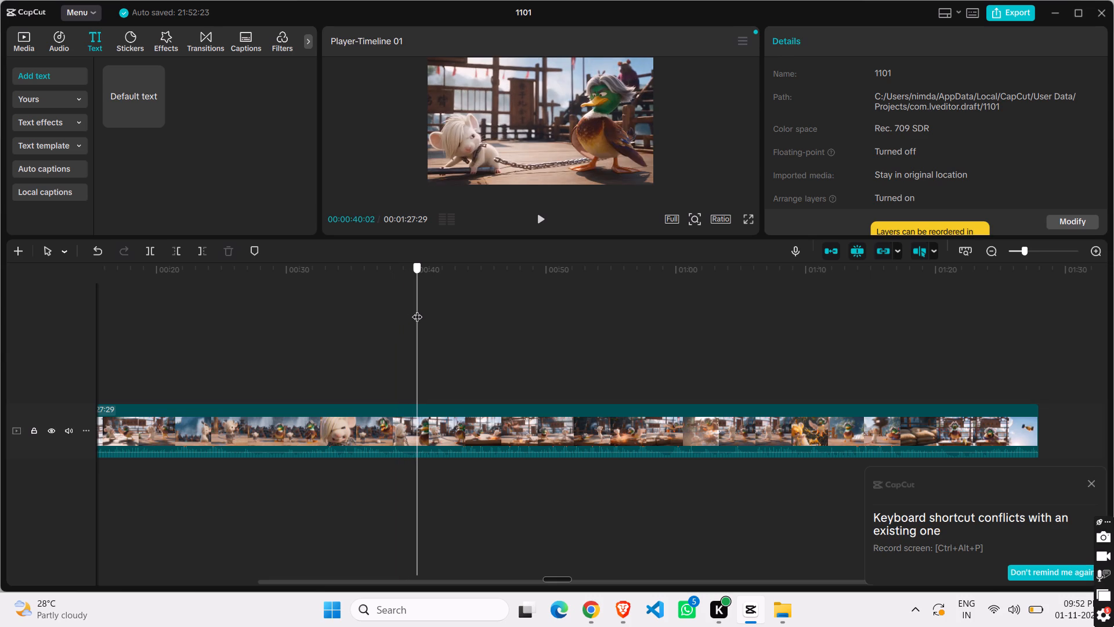
{"action": "left_click_drag", "start_coordinate": [417, 309], "coordinate": [433, 311]}
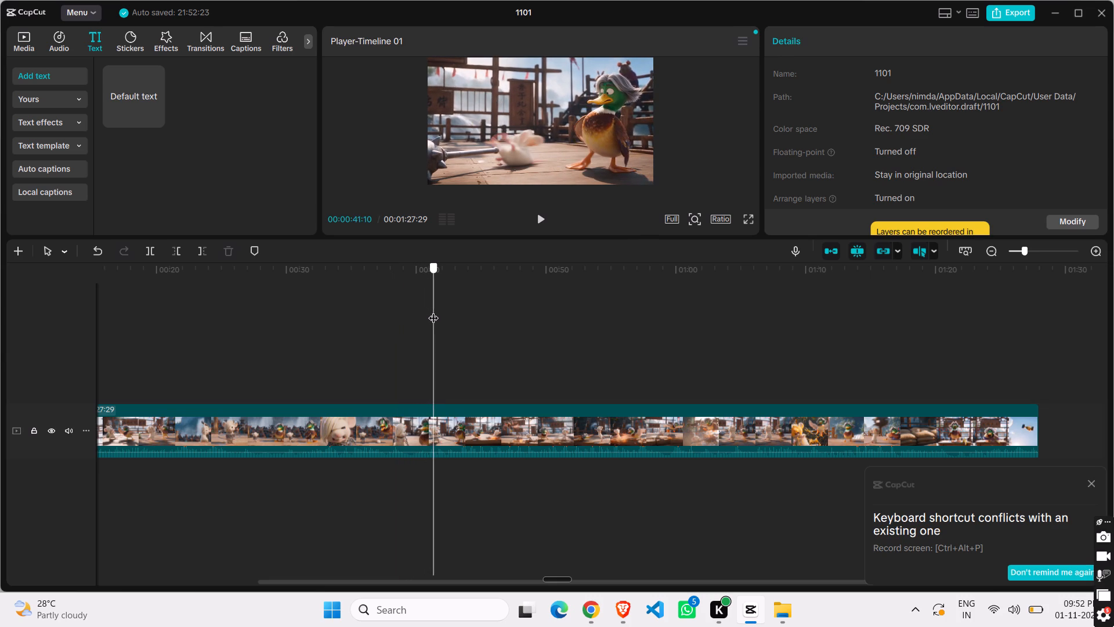
{"action": "left_click_drag", "start_coordinate": [433, 311], "coordinate": [419, 307]}
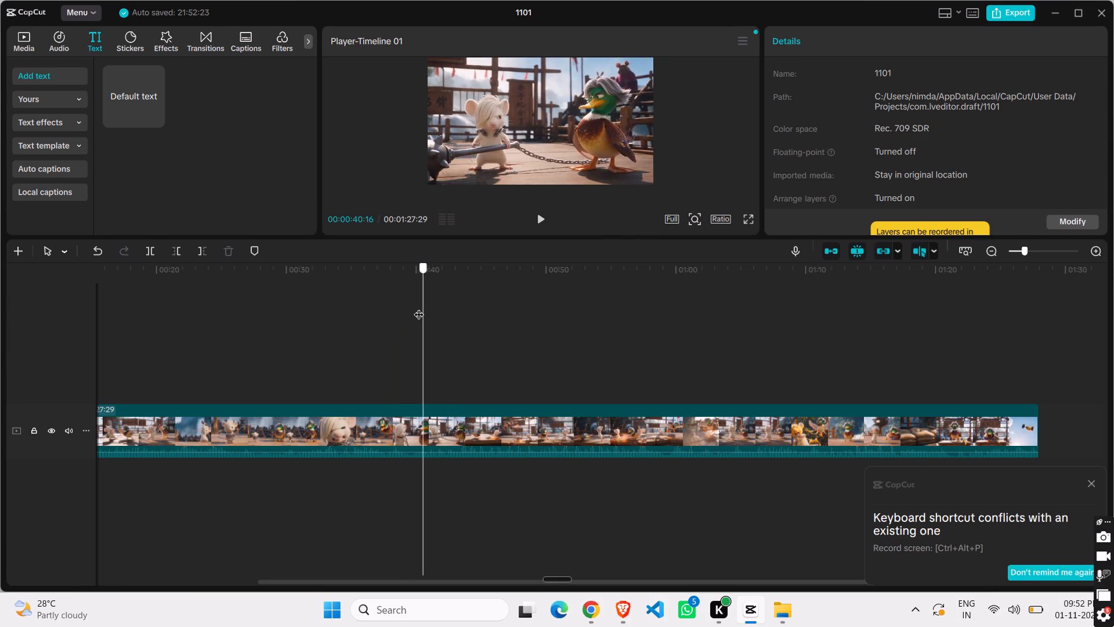
{"action": "left_click_drag", "start_coordinate": [419, 307], "coordinate": [388, 306]}
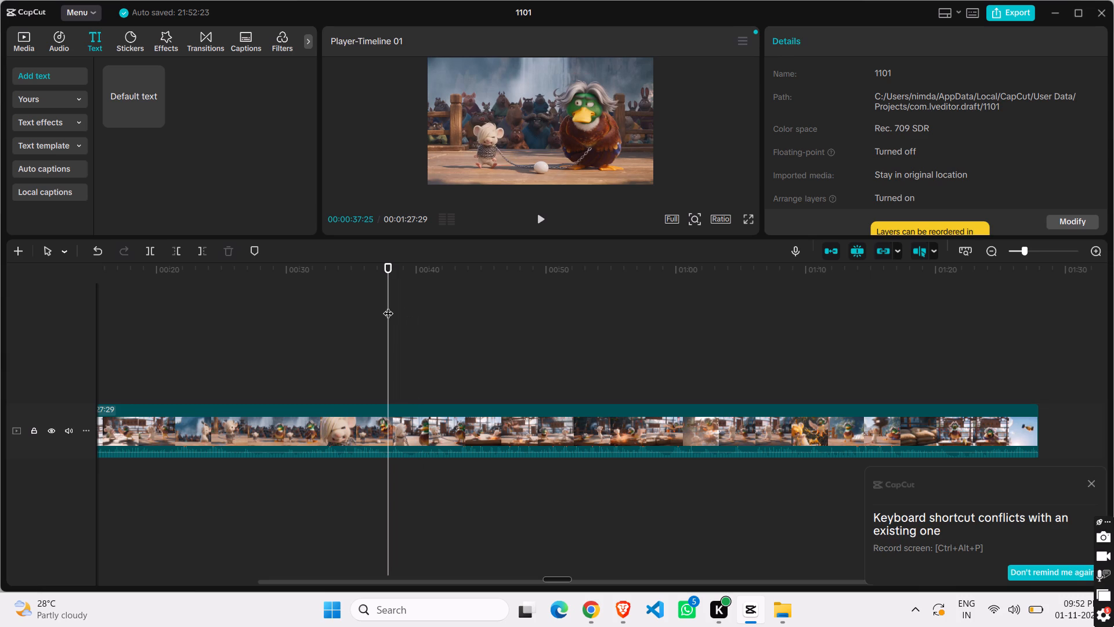
{"action": "left_click", "coordinate": [388, 306]}
{"action": "left_click", "coordinate": [313, 287]}
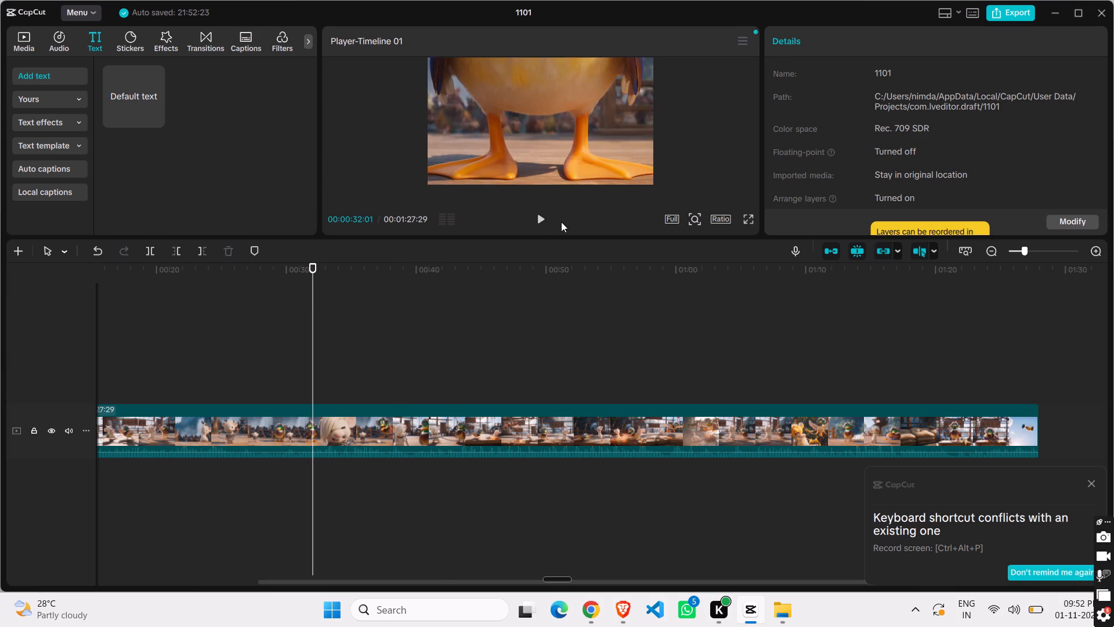
{"action": "left_click", "coordinate": [537, 215]}
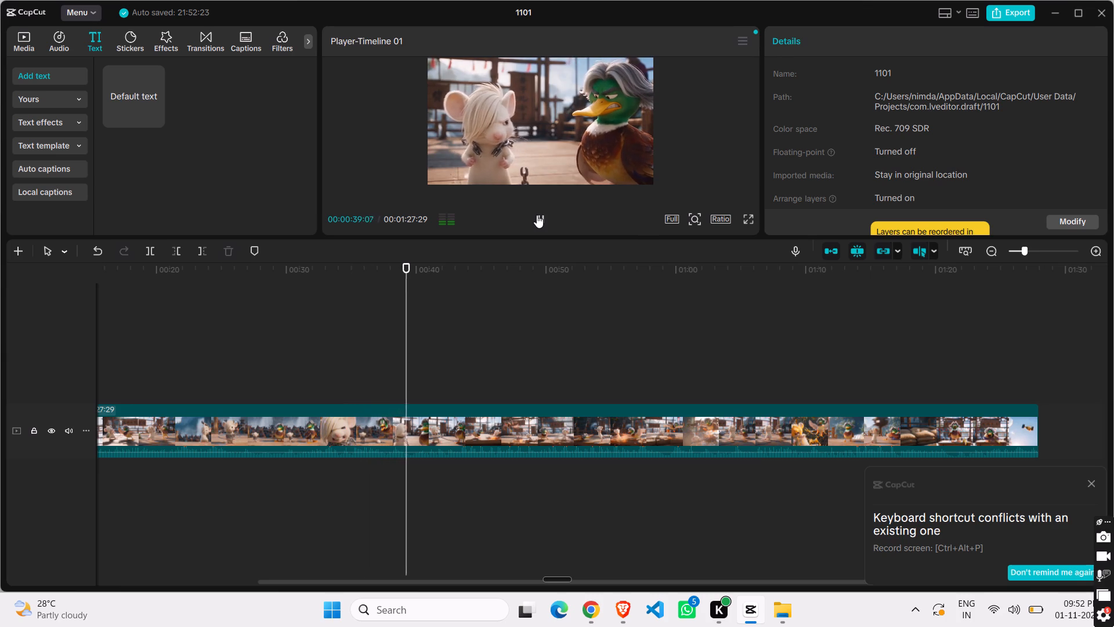
{"action": "left_click", "coordinate": [537, 215]}
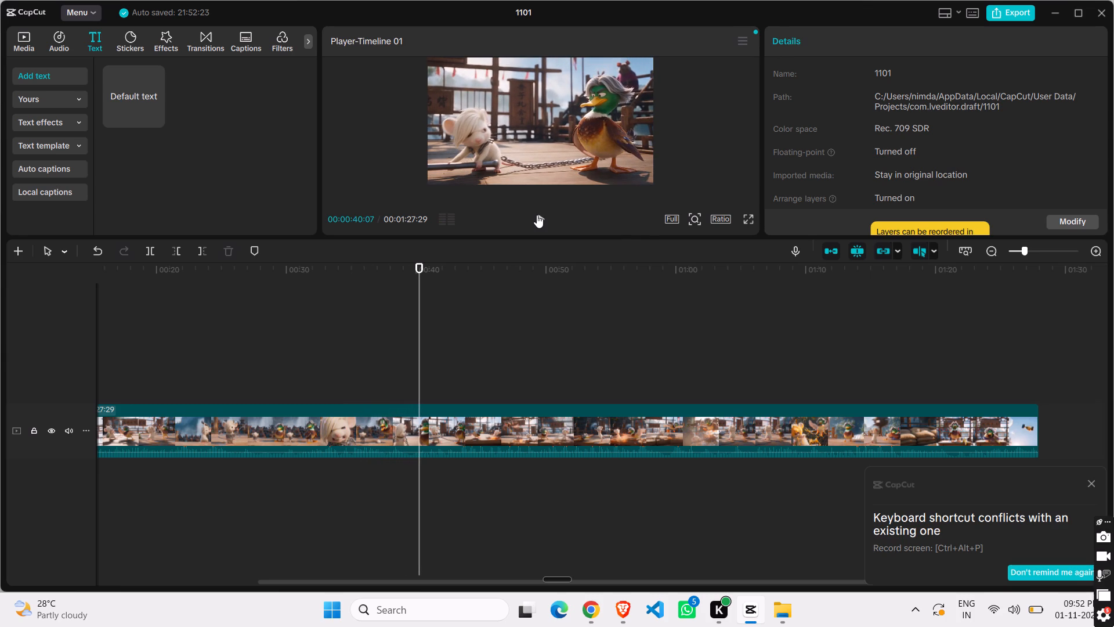
{"action": "left_click", "coordinate": [194, 249]}
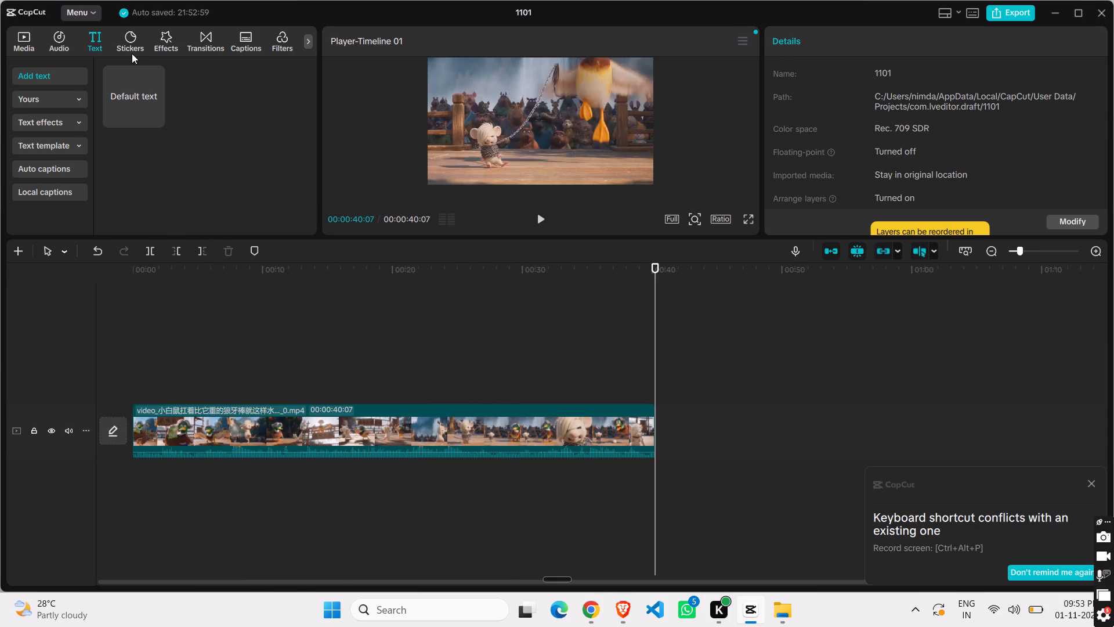
Add a default text layer, move it to the start of the timeline, and extend it to the clip's full length.
{"action": "left_click", "coordinate": [109, 80]}
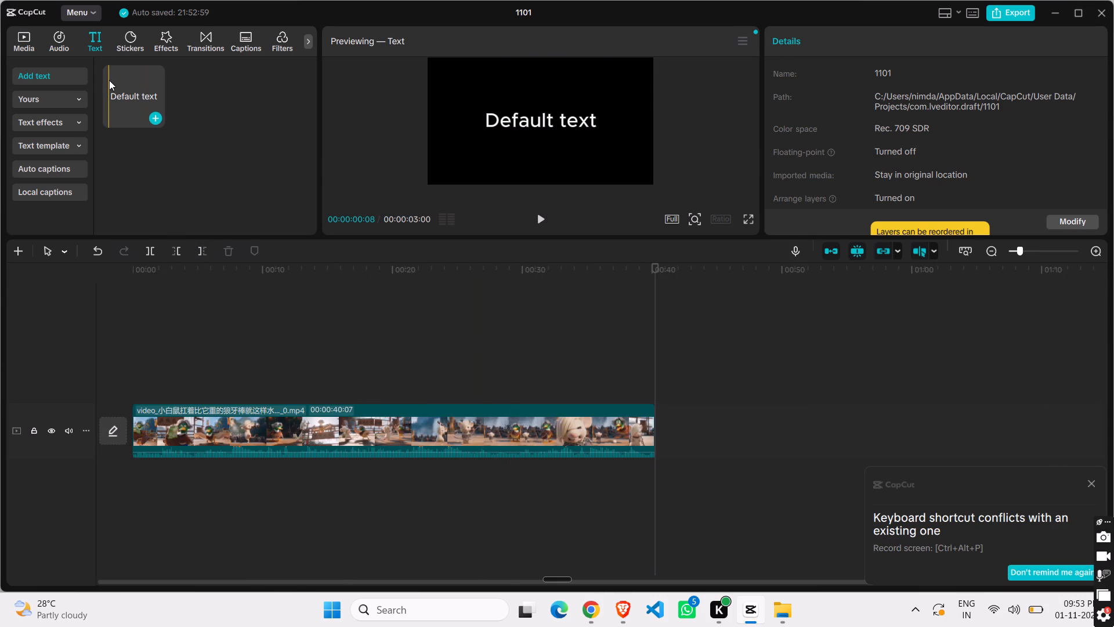
{"action": "left_click", "coordinate": [155, 116]}
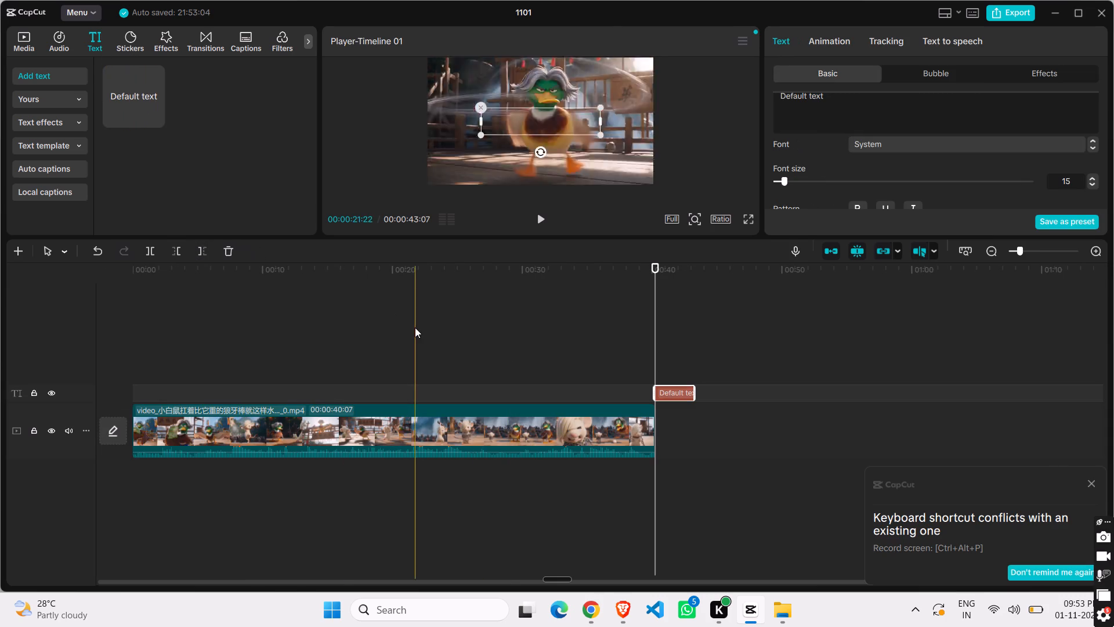
{"action": "left_click_drag", "start_coordinate": [668, 389], "coordinate": [500, 391]}
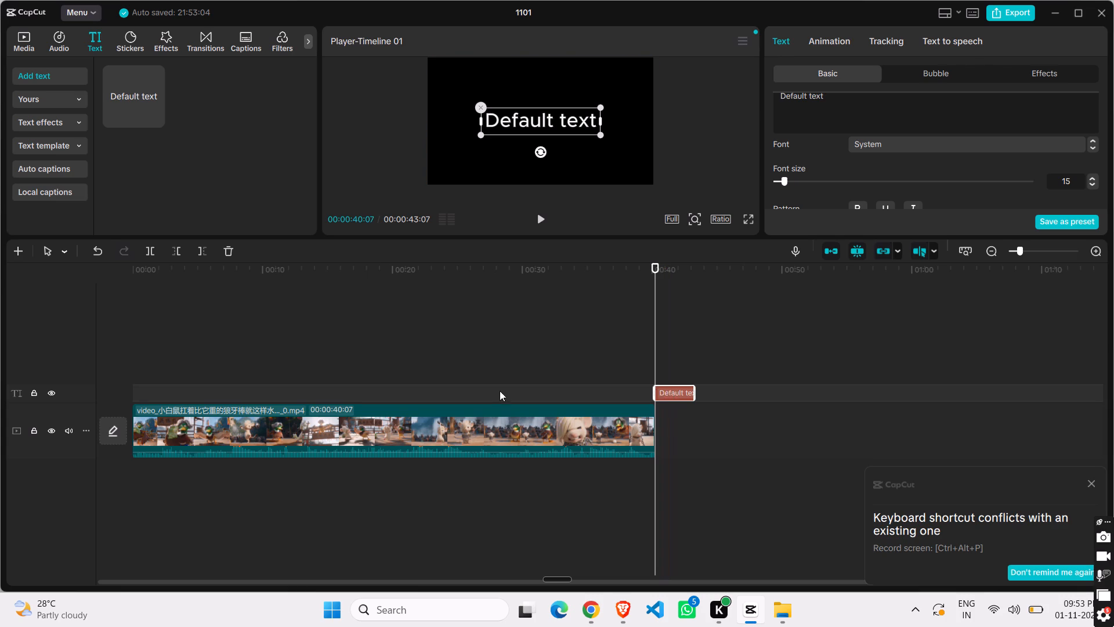
{"action": "left_click_drag", "start_coordinate": [500, 391], "coordinate": [146, 391]}
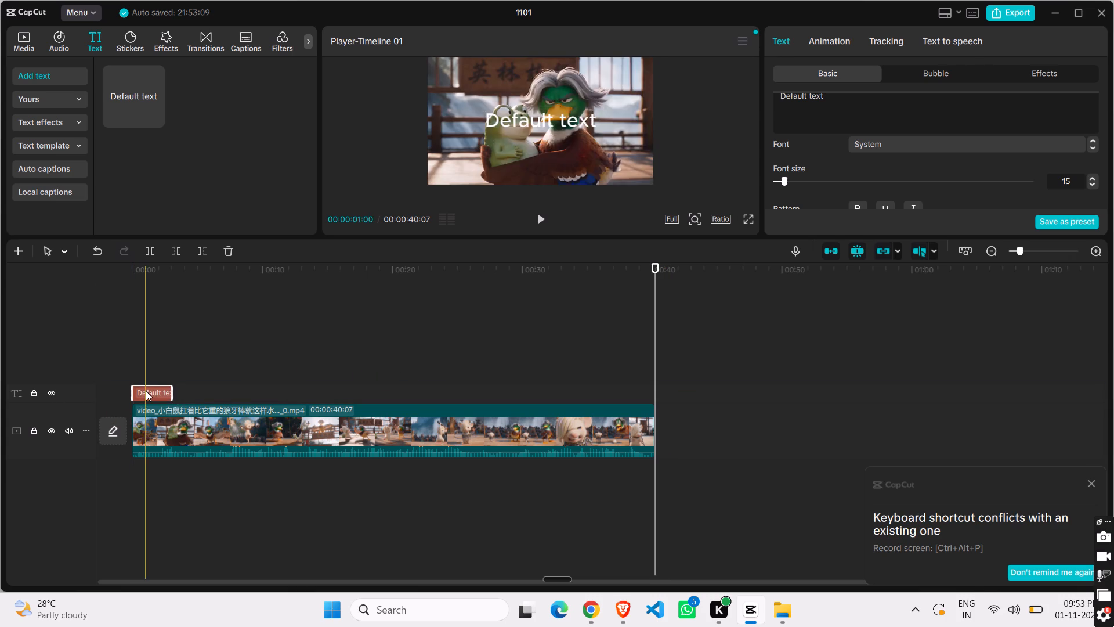
{"action": "left_click_drag", "start_coordinate": [169, 391], "coordinate": [641, 423]}
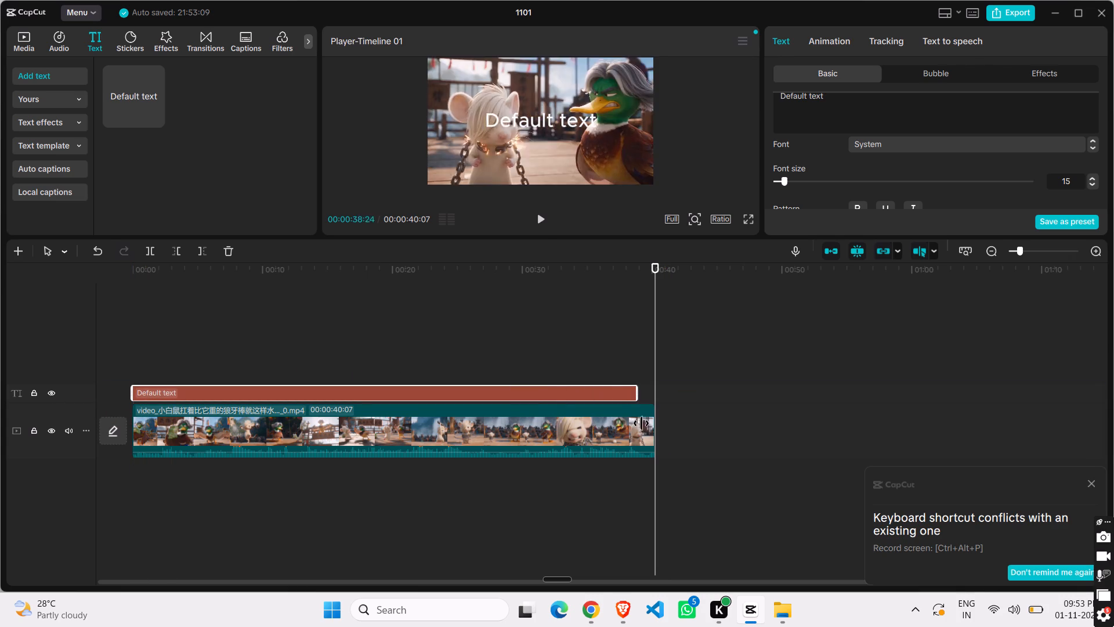
{"action": "left_click_drag", "start_coordinate": [641, 423], "coordinate": [650, 423]}
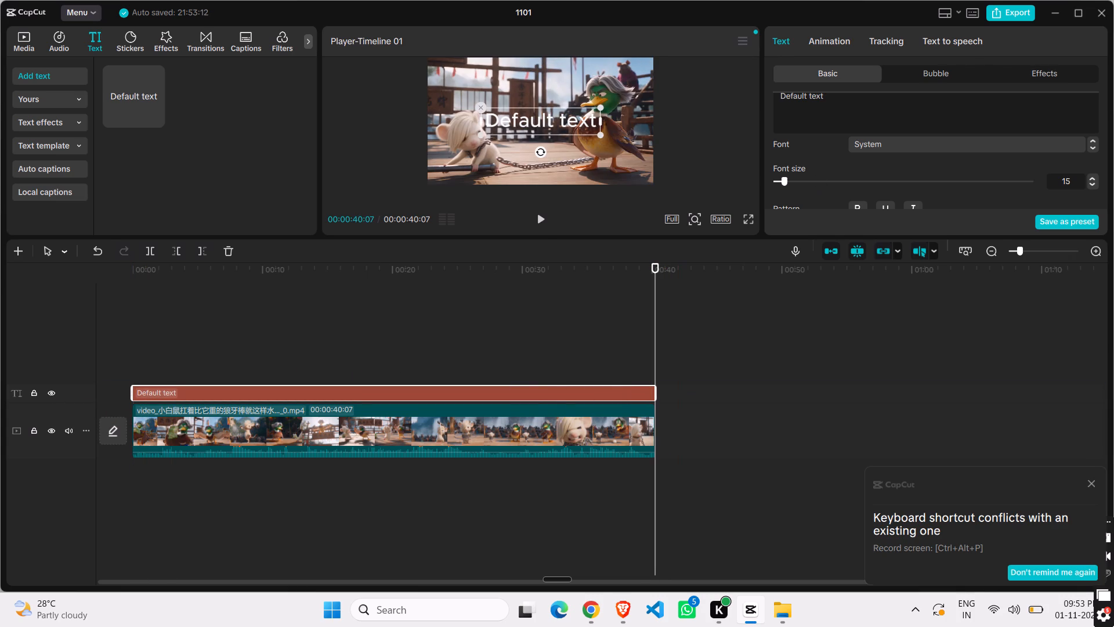
Replace the default text content with "Part-2".
{"action": "left_click", "coordinate": [830, 104]}
{"action": "key", "text": "BackSpace"}
{"action": "key", "text": "BackSpace"}
{"action": "key", "text": "BackSpace"}
{"action": "key", "text": "BackSpace"}
{"action": "key", "text": "BackSpace"}
{"action": "key", "text": "BackSpace"}
{"action": "key", "text": "BackSpace"}
{"action": "key", "text": "BackSpace"}
{"action": "key", "text": "BackSpace"}
{"action": "key", "text": "BackSpace"}
{"action": "key", "text": "BackSpace"}
{"action": "key", "text": "BackSpace"}
{"action": "key", "text": "BackSpace"}
{"action": "key", "text": "BackSpace"}
{"action": "key", "text": "BackSpace"}
{"action": "key", "text": "BackSpace"}
{"action": "key", "text": "BackSpace"}
{"action": "key", "text": "BackSpace"}
{"action": "key", "text": "BackSpace"}
{"action": "key", "text": "BackSpace"}
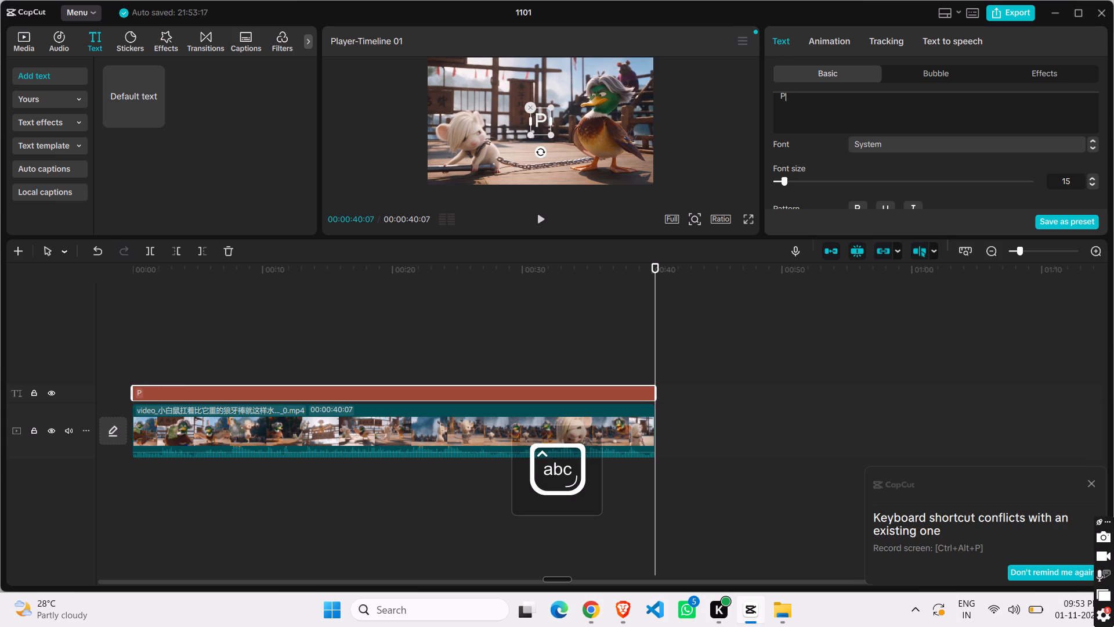
{"action": "type", "text": "art"}
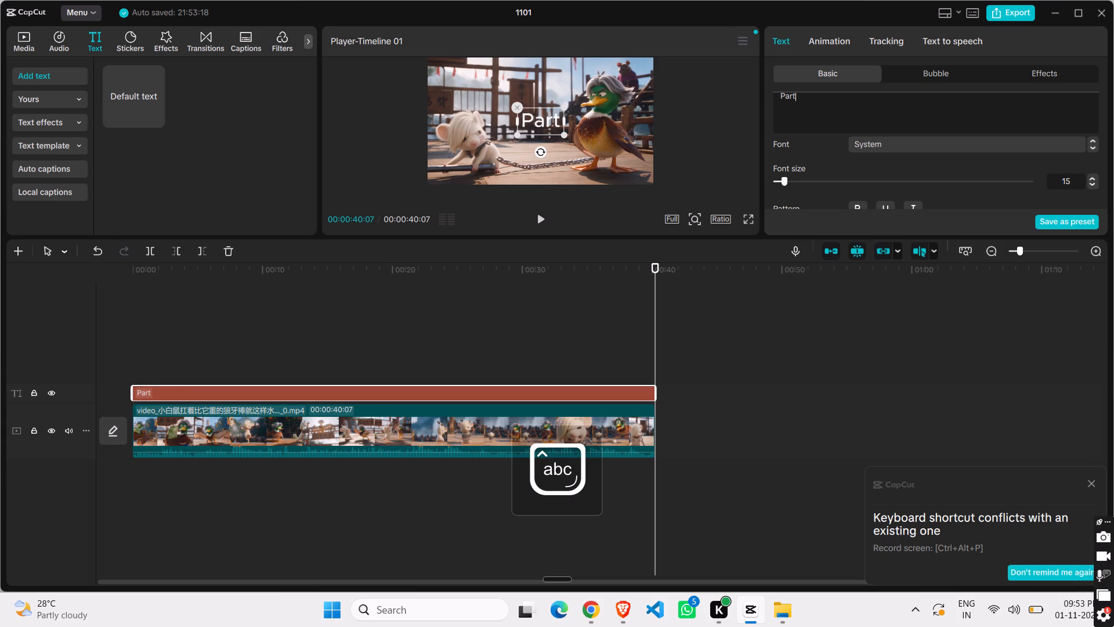
{"action": "type", "text": "-2"}
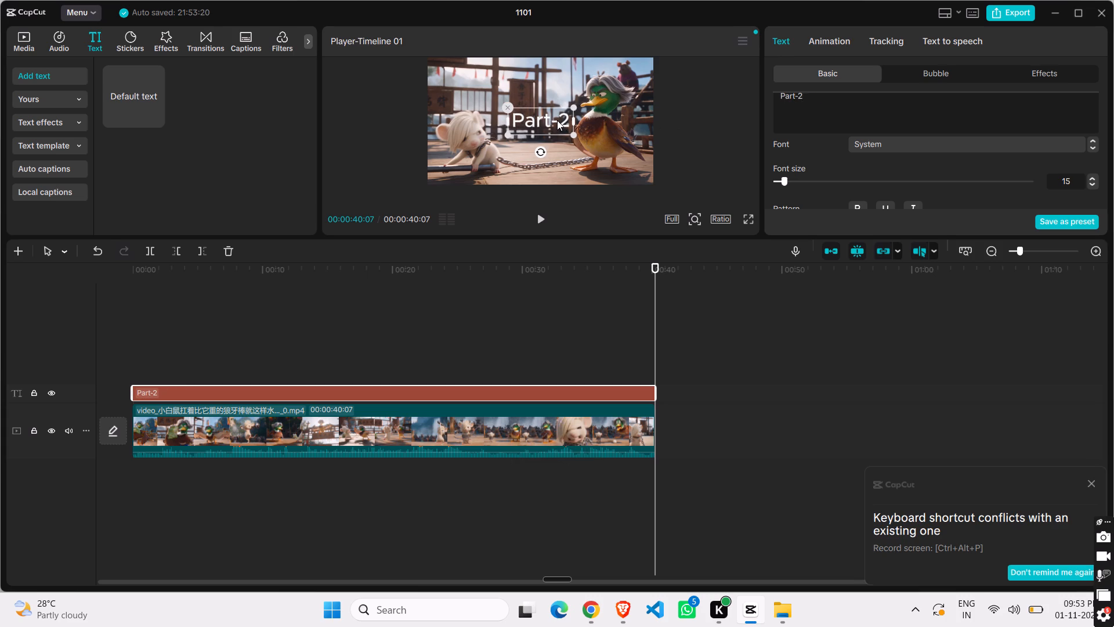
Move the Part-2 text to the upper edge of the video frame, slightly left of centre.
{"action": "left_click_drag", "start_coordinate": [557, 120], "coordinate": [545, 71]}
{"action": "left_click_drag", "start_coordinate": [563, 82], "coordinate": [545, 74]}
{"action": "left_click_drag", "start_coordinate": [526, 71], "coordinate": [526, 61]}
{"action": "left_click", "coordinate": [526, 67]}
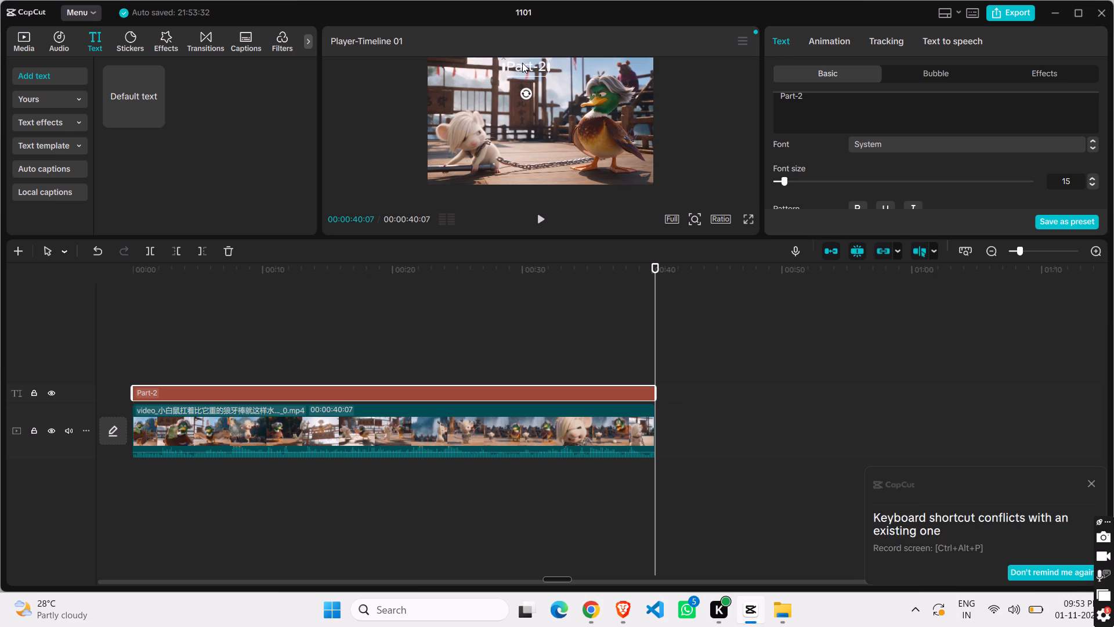
Apply the orange preset style with white outline to the Part-2 text.
{"action": "scroll", "coordinate": [847, 128], "scroll_direction": "down", "scroll_amount": 1}
{"action": "scroll", "coordinate": [852, 182], "scroll_direction": "down", "scroll_amount": 1}
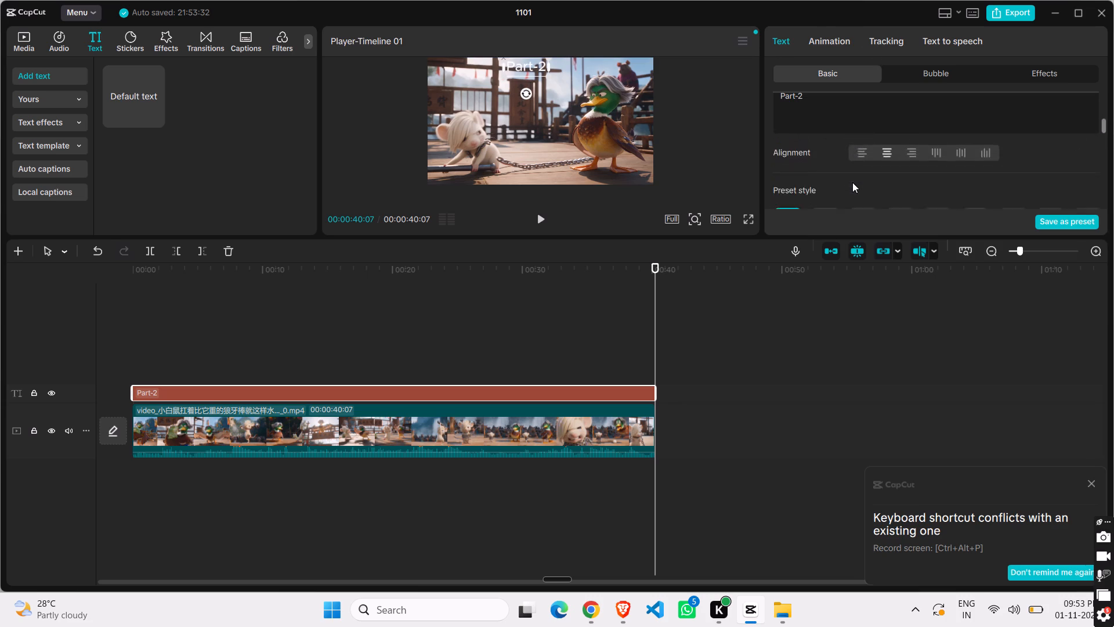
{"action": "scroll", "coordinate": [852, 182], "scroll_direction": "down", "scroll_amount": 1}
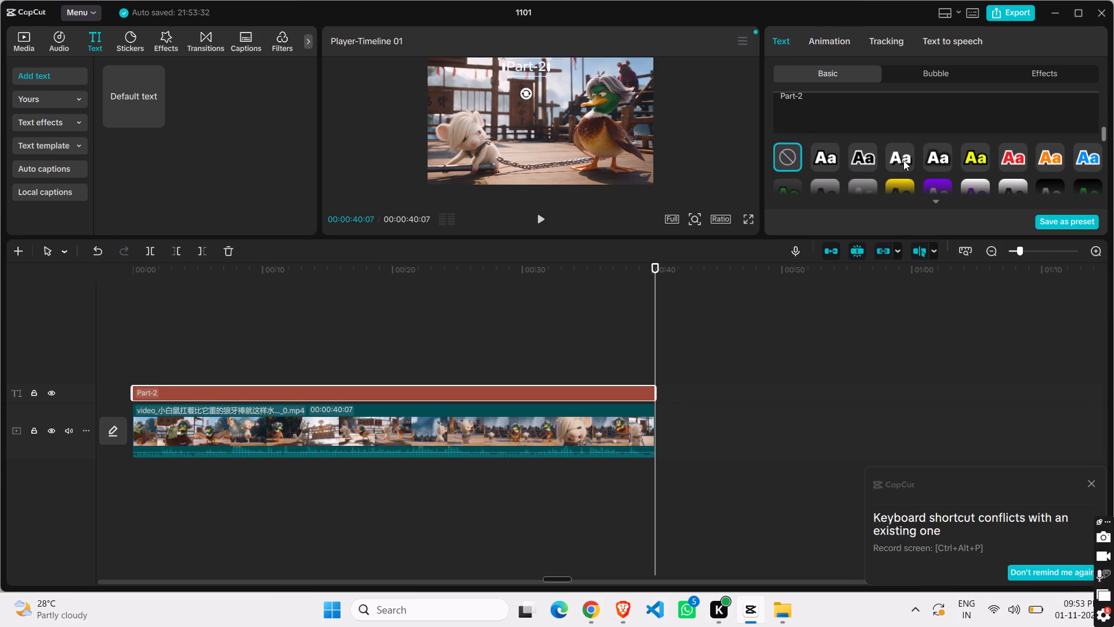
{"action": "left_click", "coordinate": [1052, 154]}
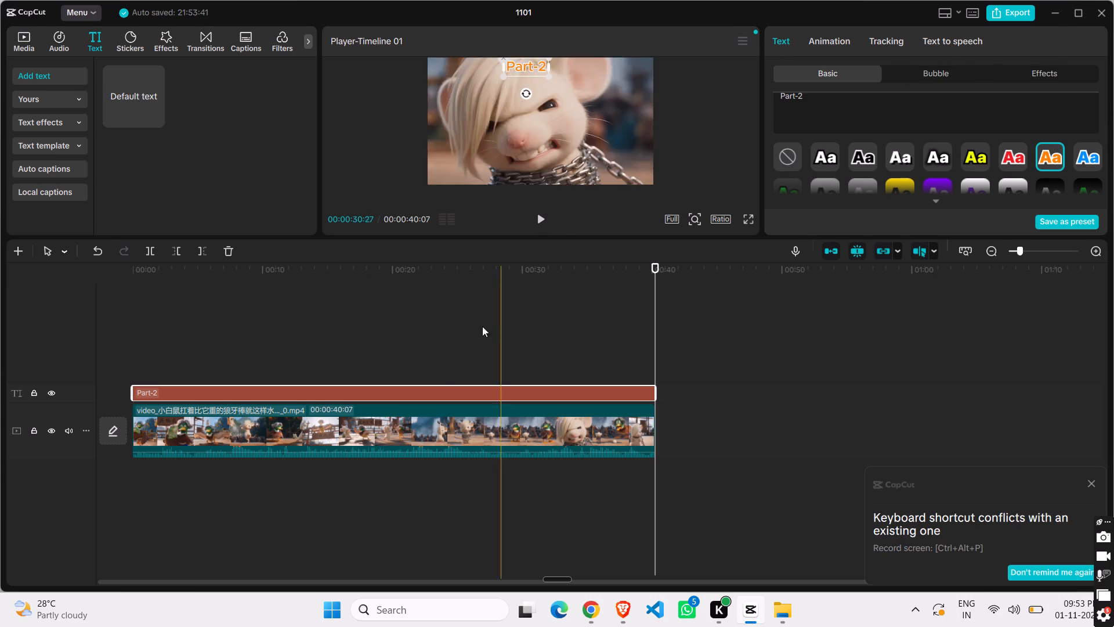
Export the Part-2 video as mp4 with 1080P resolution, recommended bit rate, HEVC codec and 30fps.
{"action": "left_click", "coordinate": [1006, 6]}
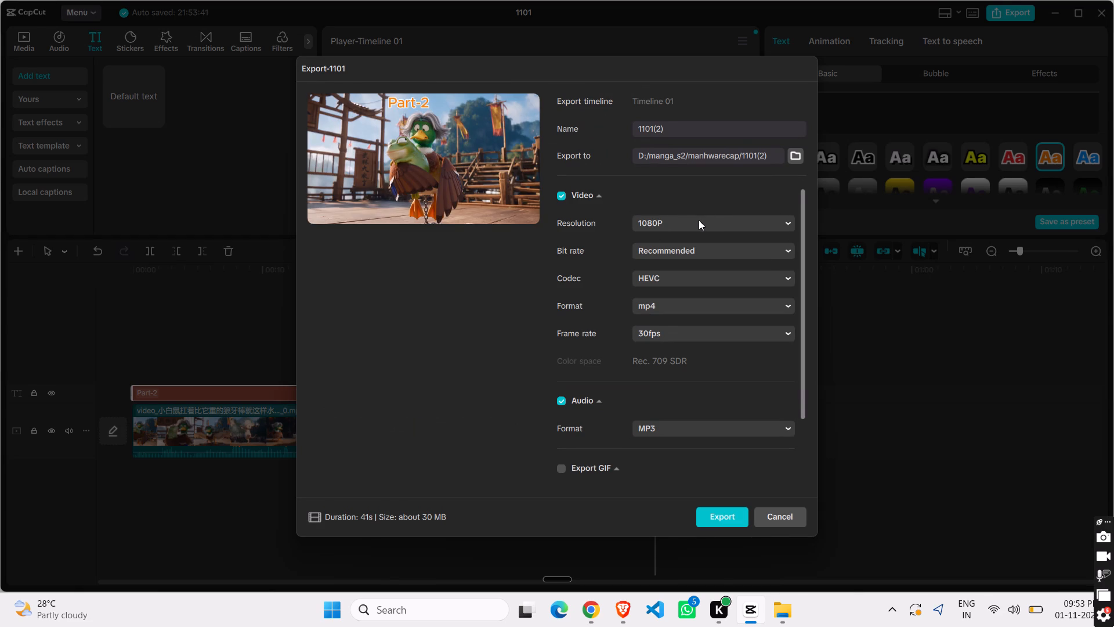
{"action": "left_click", "coordinate": [726, 516]}
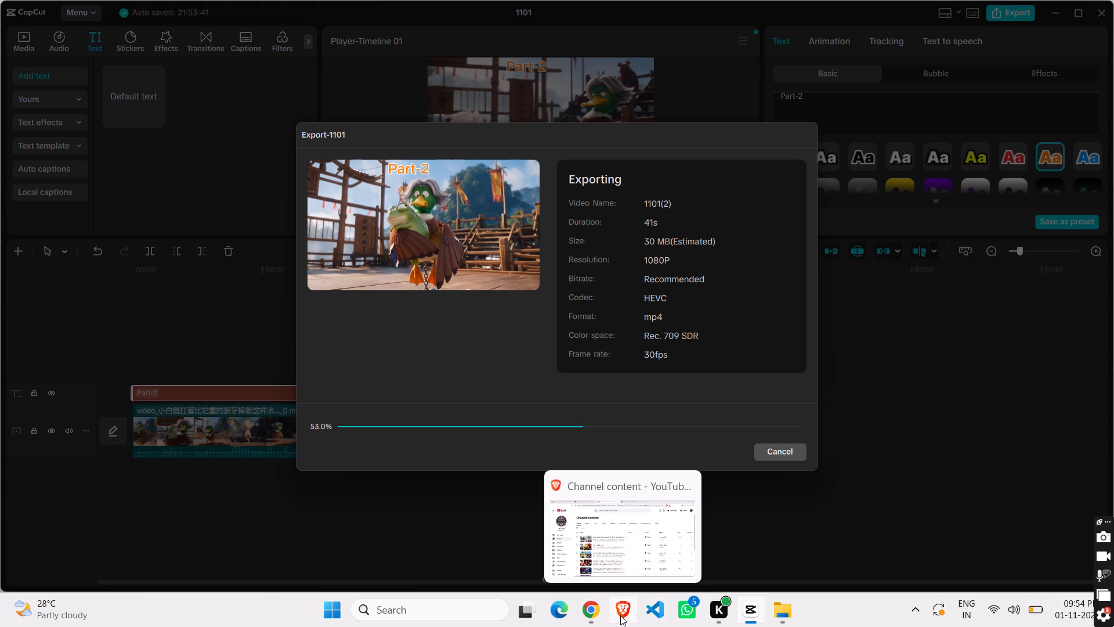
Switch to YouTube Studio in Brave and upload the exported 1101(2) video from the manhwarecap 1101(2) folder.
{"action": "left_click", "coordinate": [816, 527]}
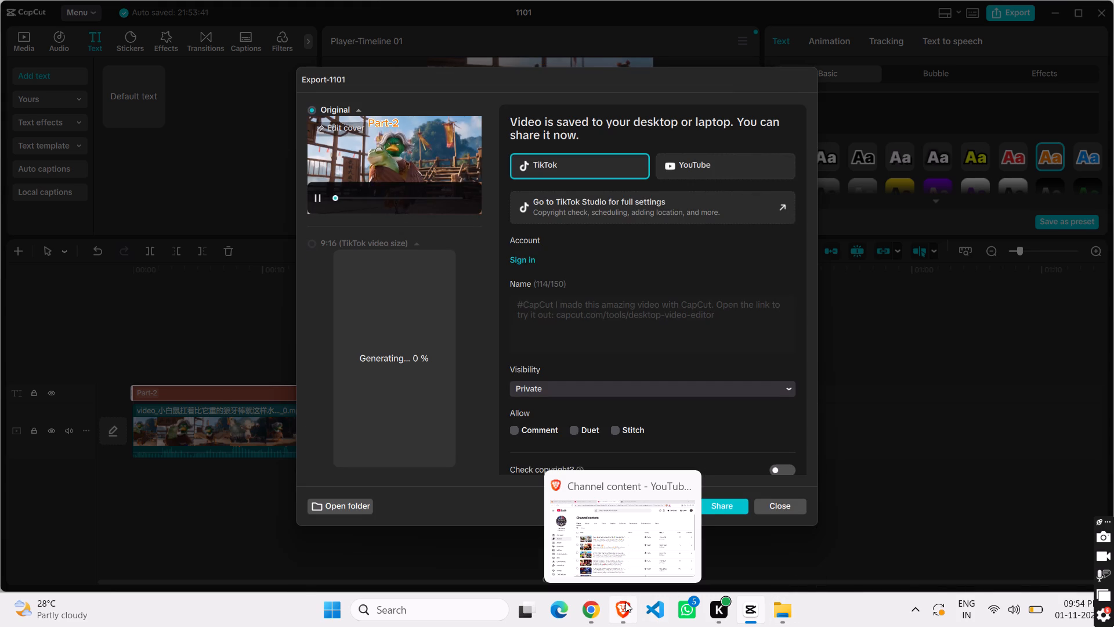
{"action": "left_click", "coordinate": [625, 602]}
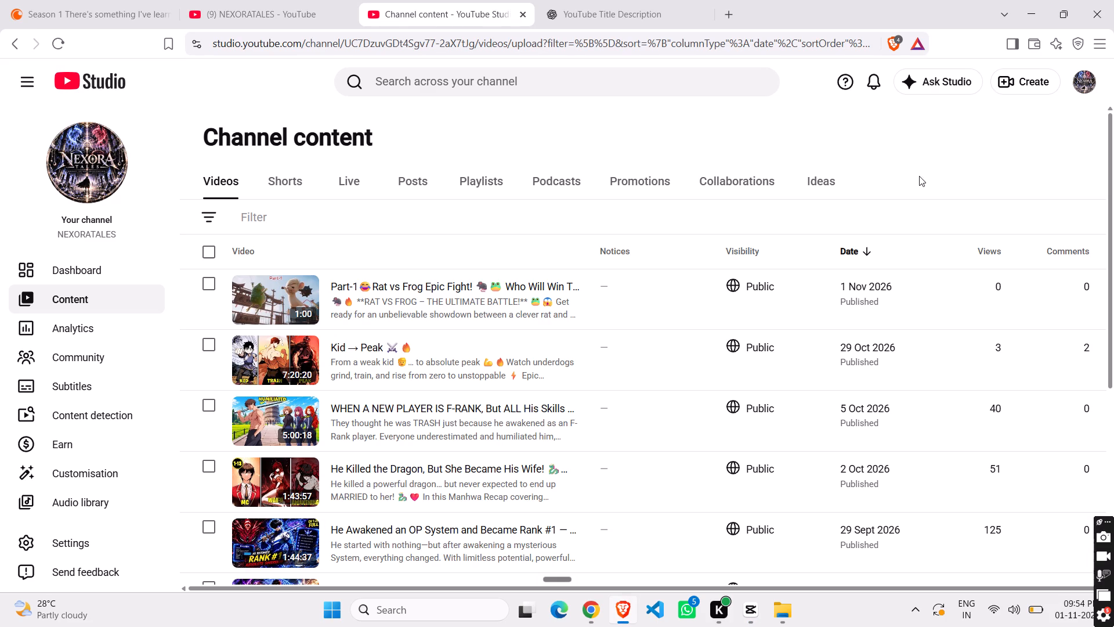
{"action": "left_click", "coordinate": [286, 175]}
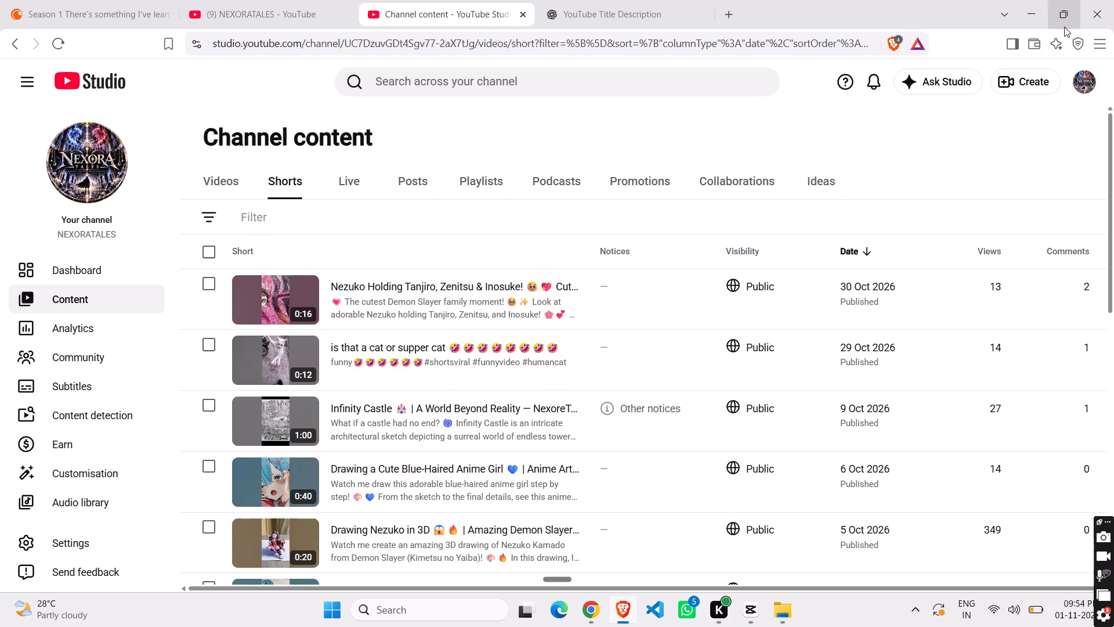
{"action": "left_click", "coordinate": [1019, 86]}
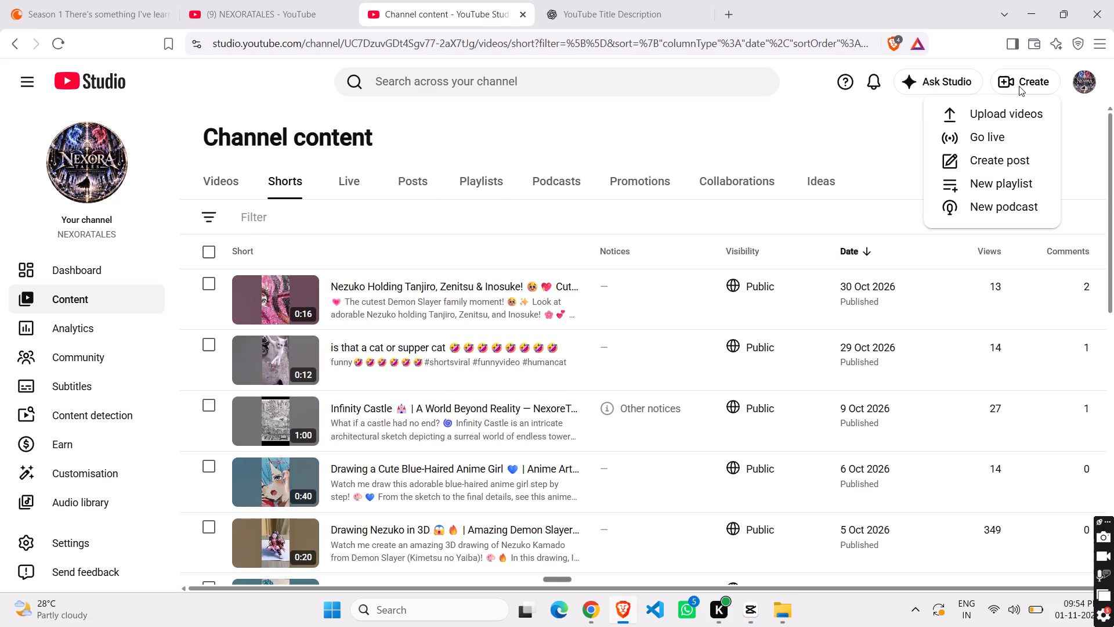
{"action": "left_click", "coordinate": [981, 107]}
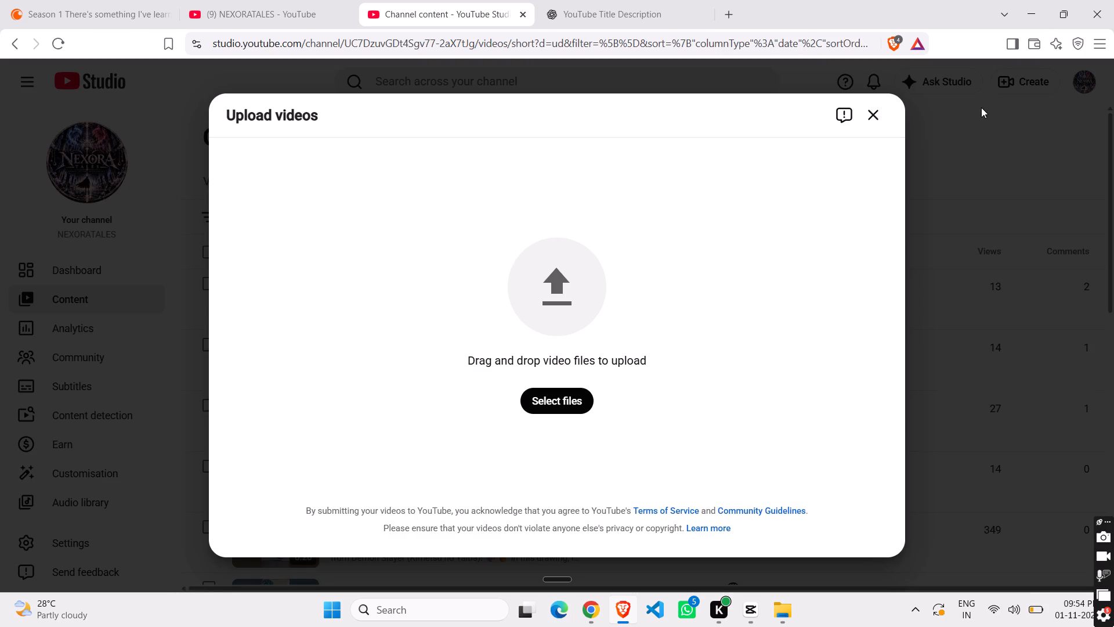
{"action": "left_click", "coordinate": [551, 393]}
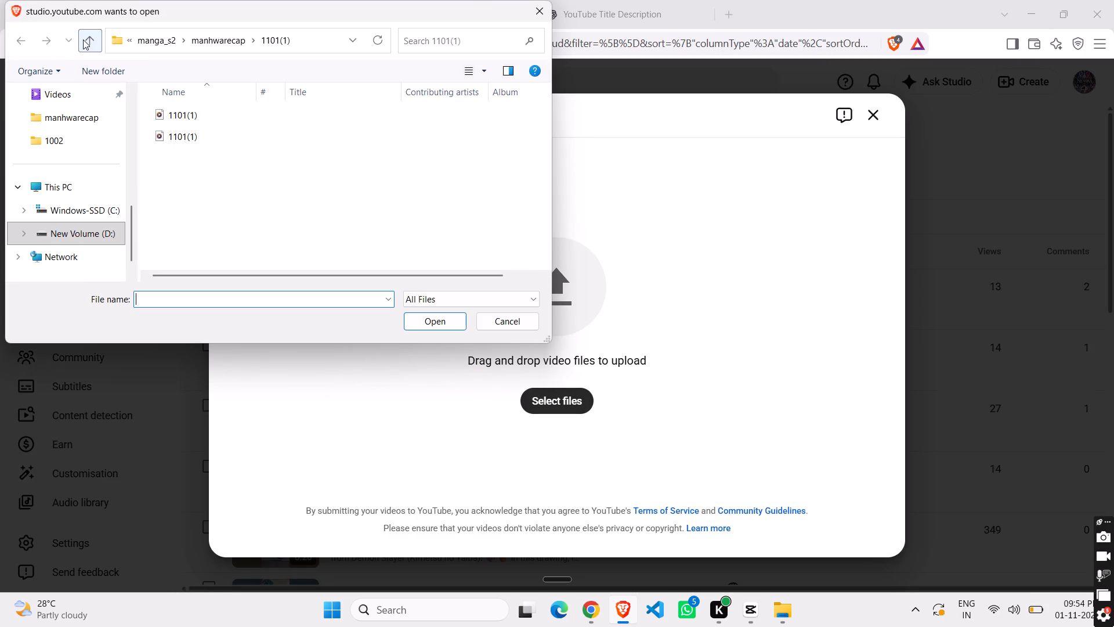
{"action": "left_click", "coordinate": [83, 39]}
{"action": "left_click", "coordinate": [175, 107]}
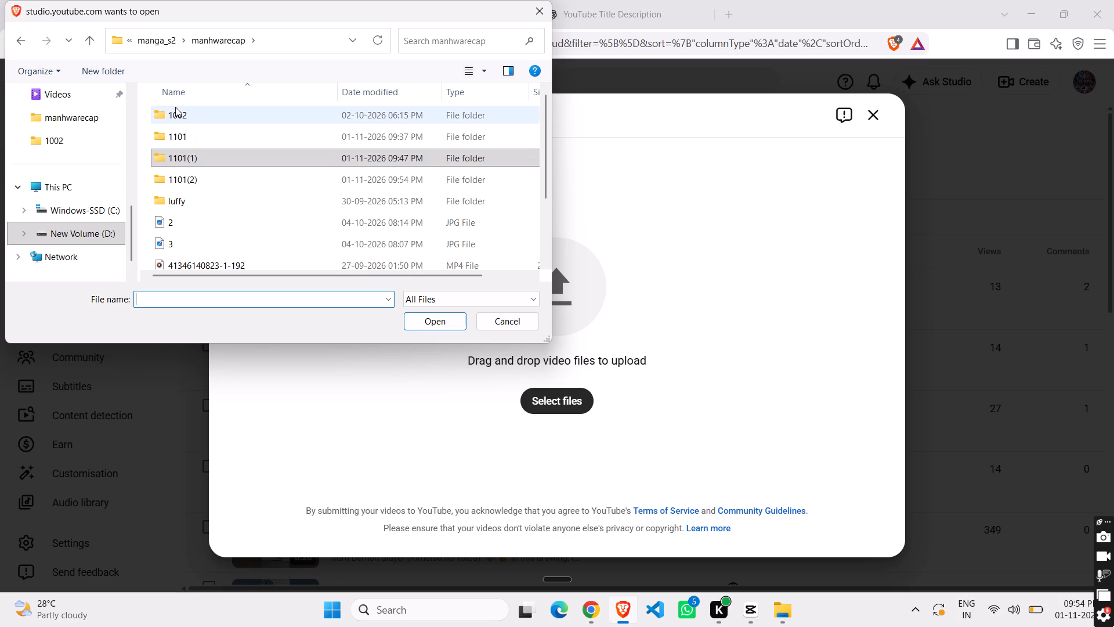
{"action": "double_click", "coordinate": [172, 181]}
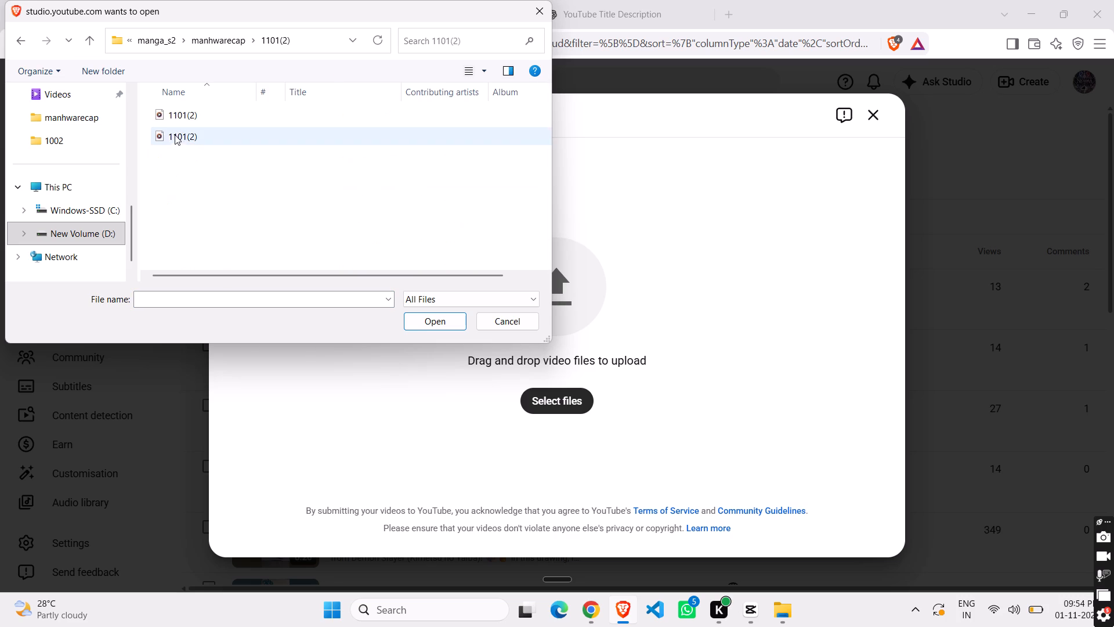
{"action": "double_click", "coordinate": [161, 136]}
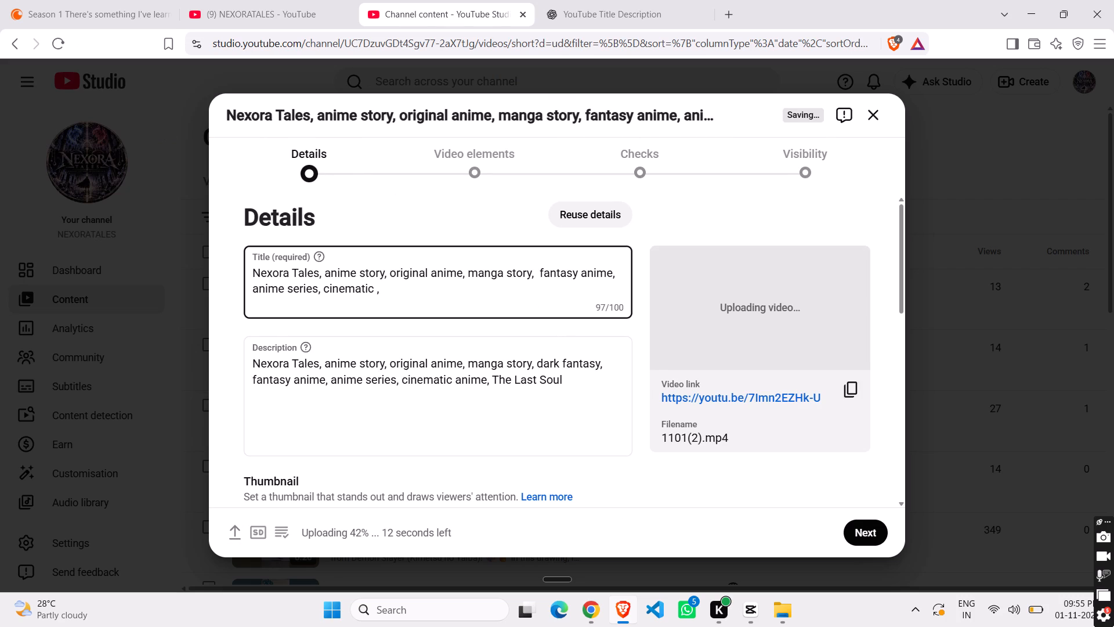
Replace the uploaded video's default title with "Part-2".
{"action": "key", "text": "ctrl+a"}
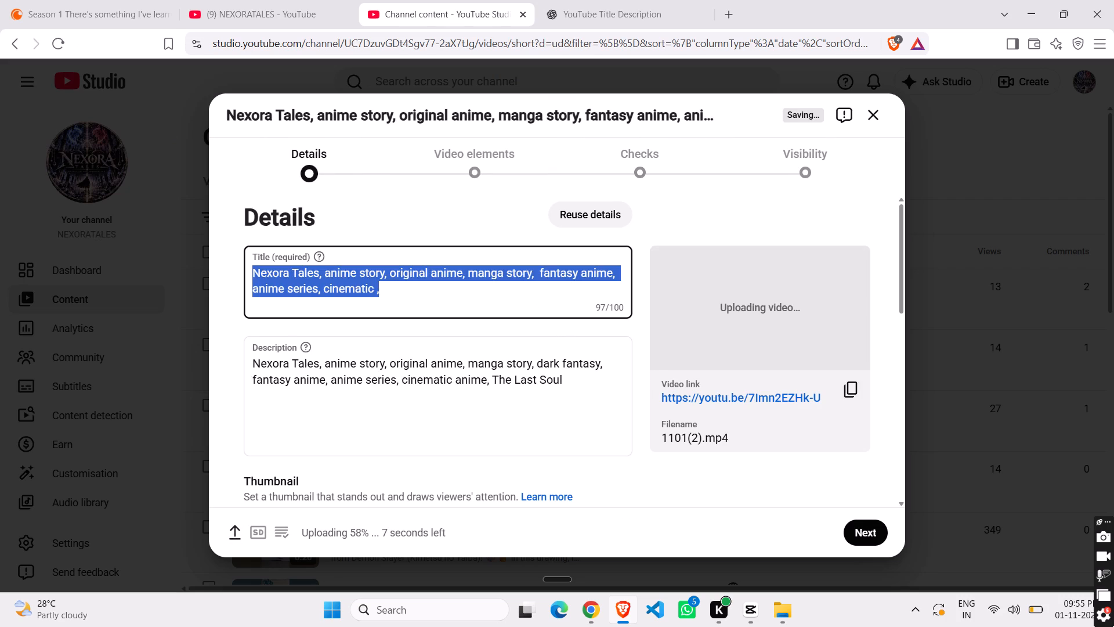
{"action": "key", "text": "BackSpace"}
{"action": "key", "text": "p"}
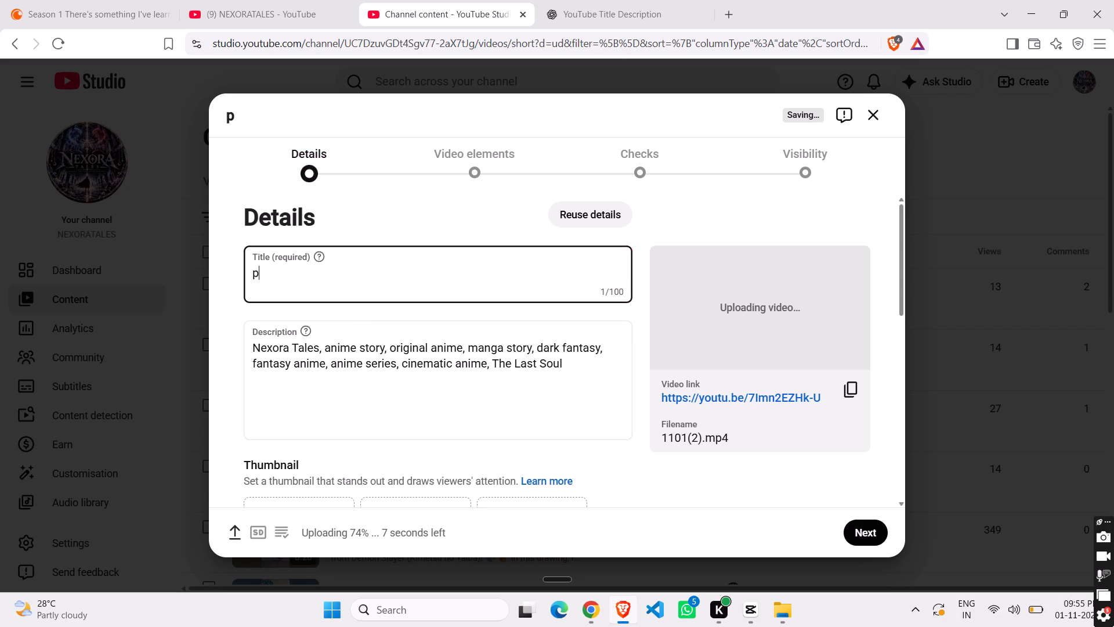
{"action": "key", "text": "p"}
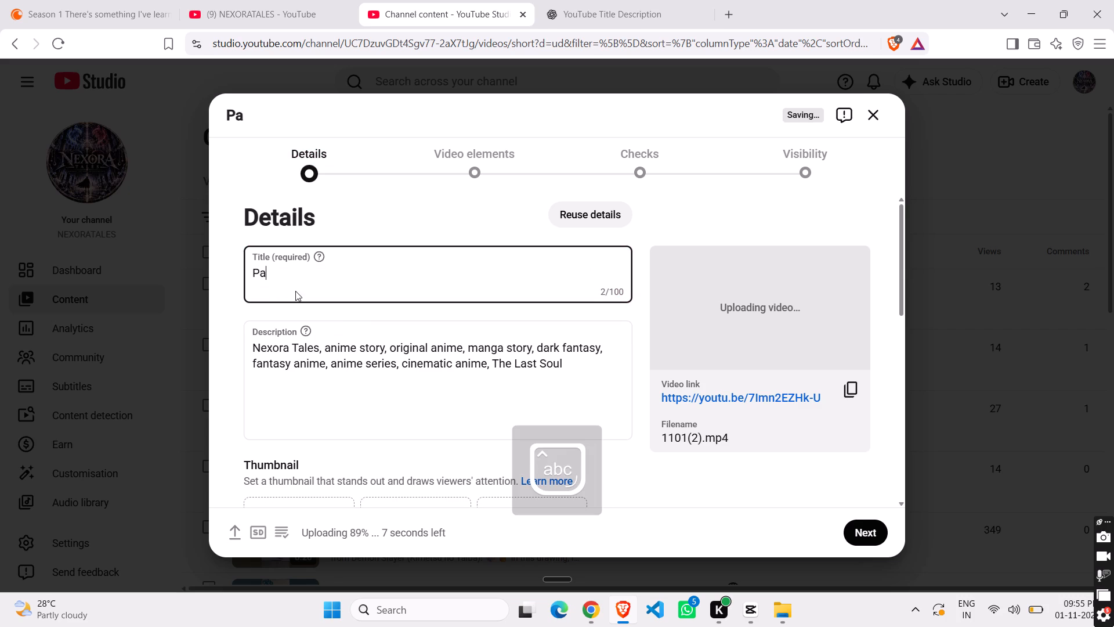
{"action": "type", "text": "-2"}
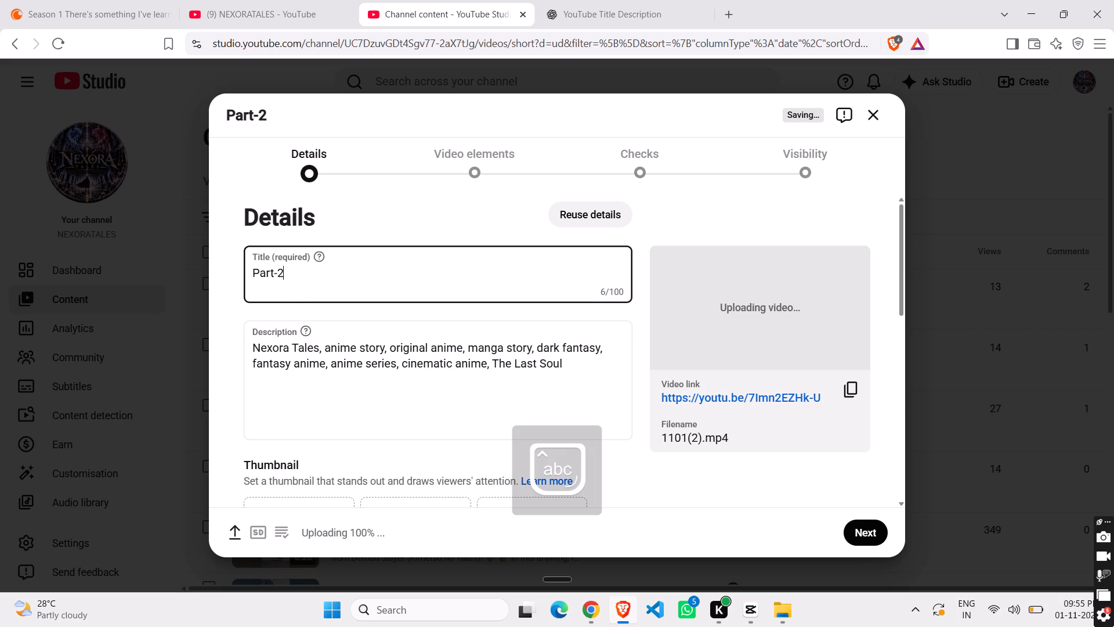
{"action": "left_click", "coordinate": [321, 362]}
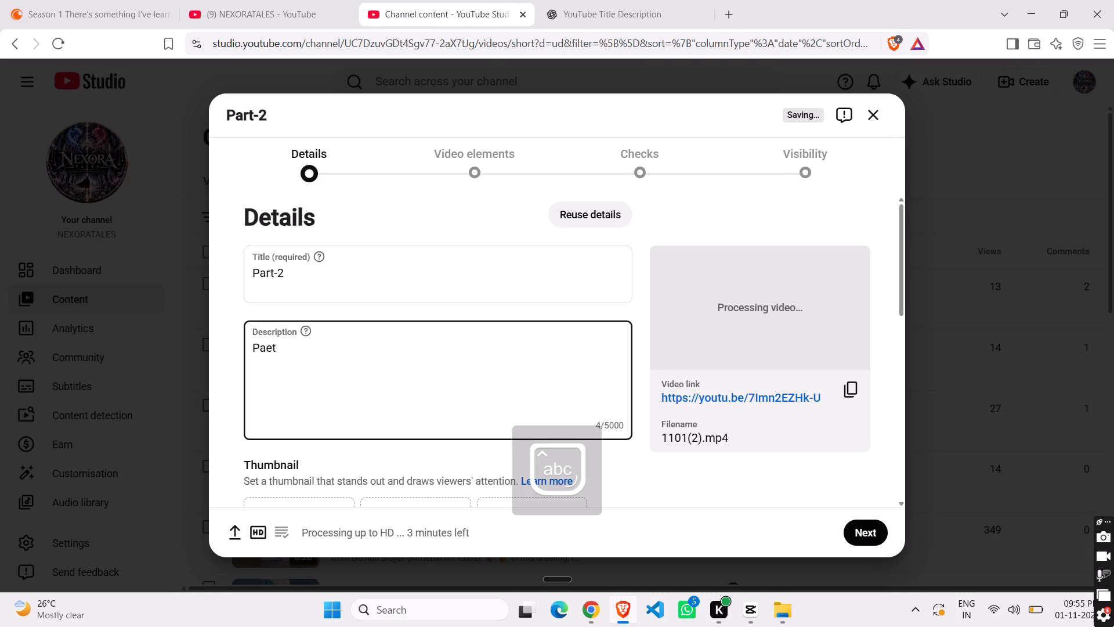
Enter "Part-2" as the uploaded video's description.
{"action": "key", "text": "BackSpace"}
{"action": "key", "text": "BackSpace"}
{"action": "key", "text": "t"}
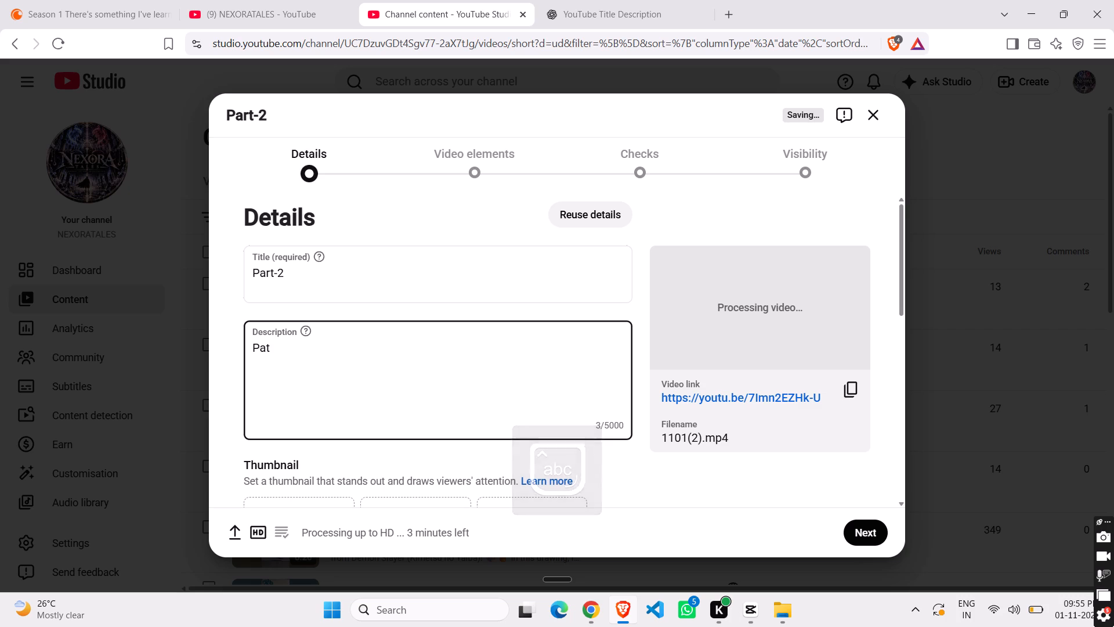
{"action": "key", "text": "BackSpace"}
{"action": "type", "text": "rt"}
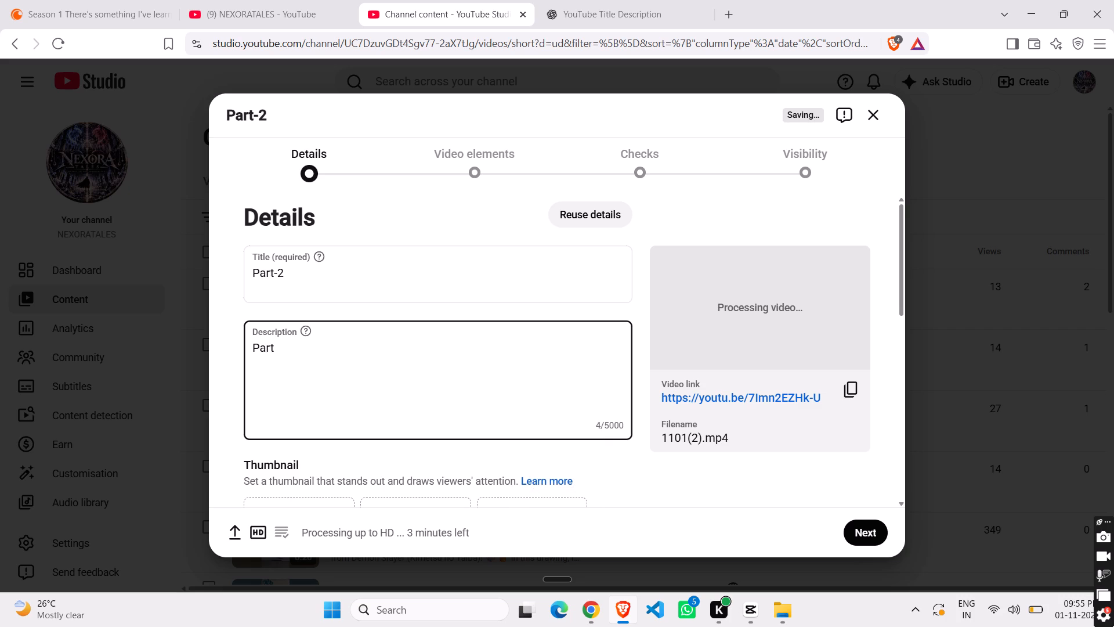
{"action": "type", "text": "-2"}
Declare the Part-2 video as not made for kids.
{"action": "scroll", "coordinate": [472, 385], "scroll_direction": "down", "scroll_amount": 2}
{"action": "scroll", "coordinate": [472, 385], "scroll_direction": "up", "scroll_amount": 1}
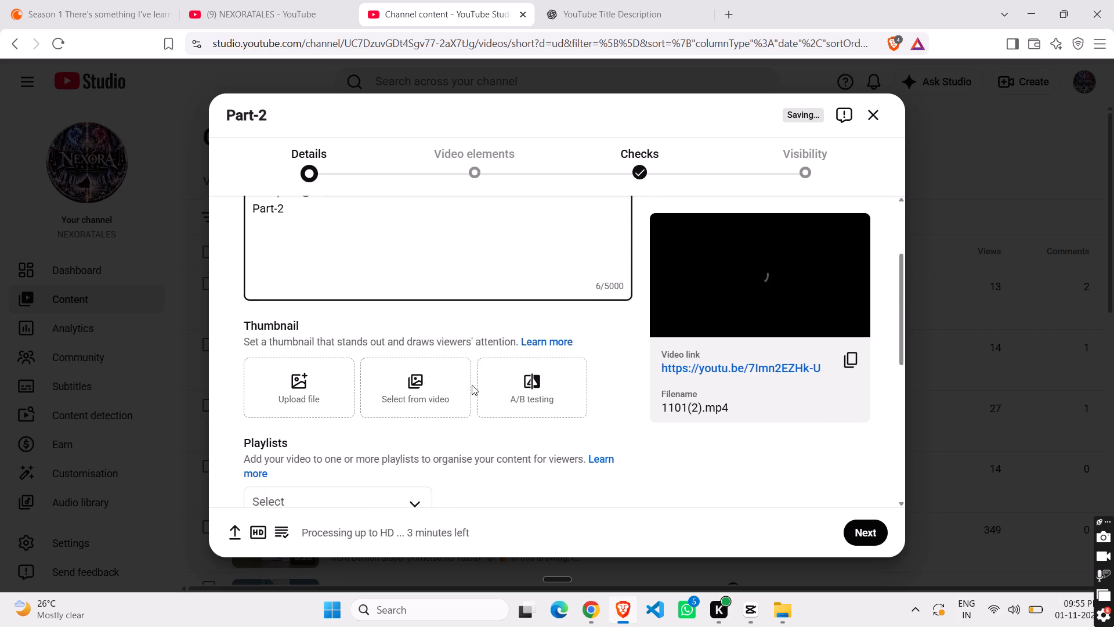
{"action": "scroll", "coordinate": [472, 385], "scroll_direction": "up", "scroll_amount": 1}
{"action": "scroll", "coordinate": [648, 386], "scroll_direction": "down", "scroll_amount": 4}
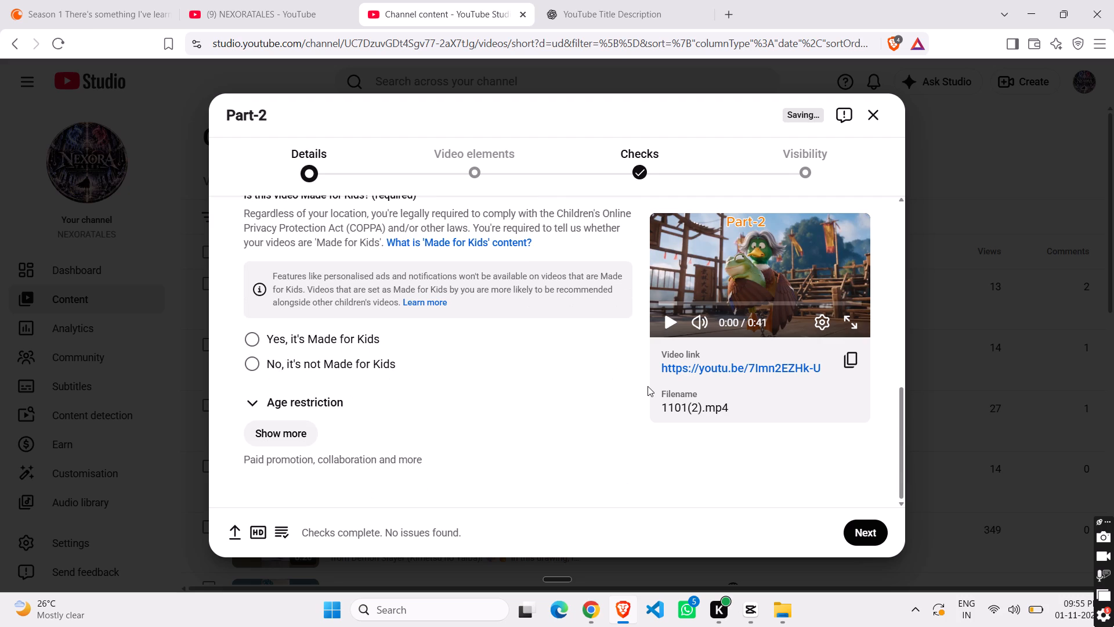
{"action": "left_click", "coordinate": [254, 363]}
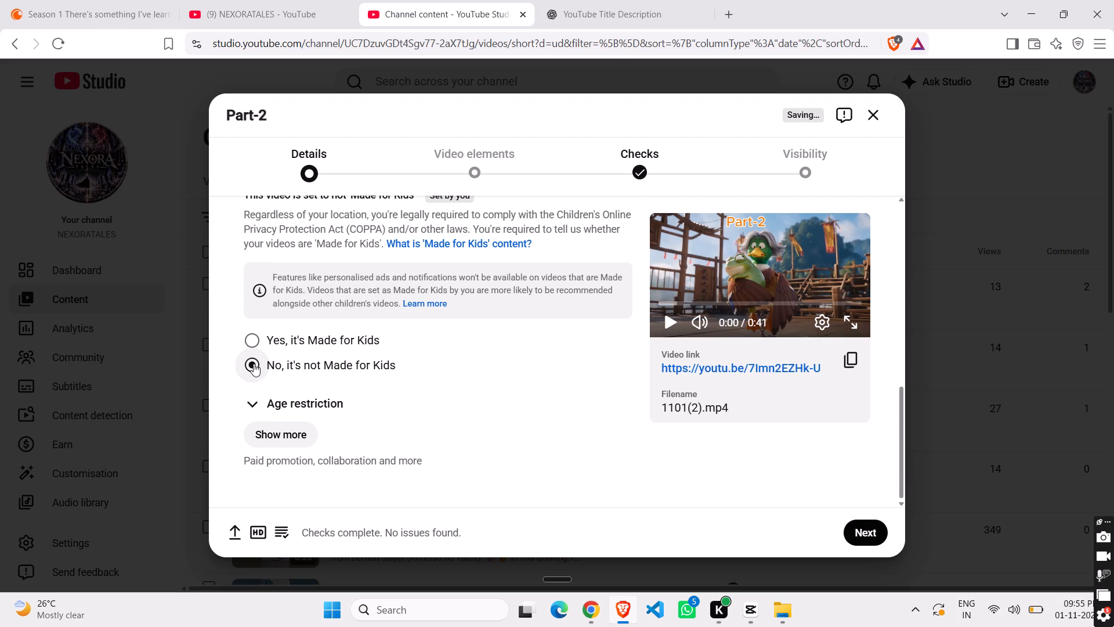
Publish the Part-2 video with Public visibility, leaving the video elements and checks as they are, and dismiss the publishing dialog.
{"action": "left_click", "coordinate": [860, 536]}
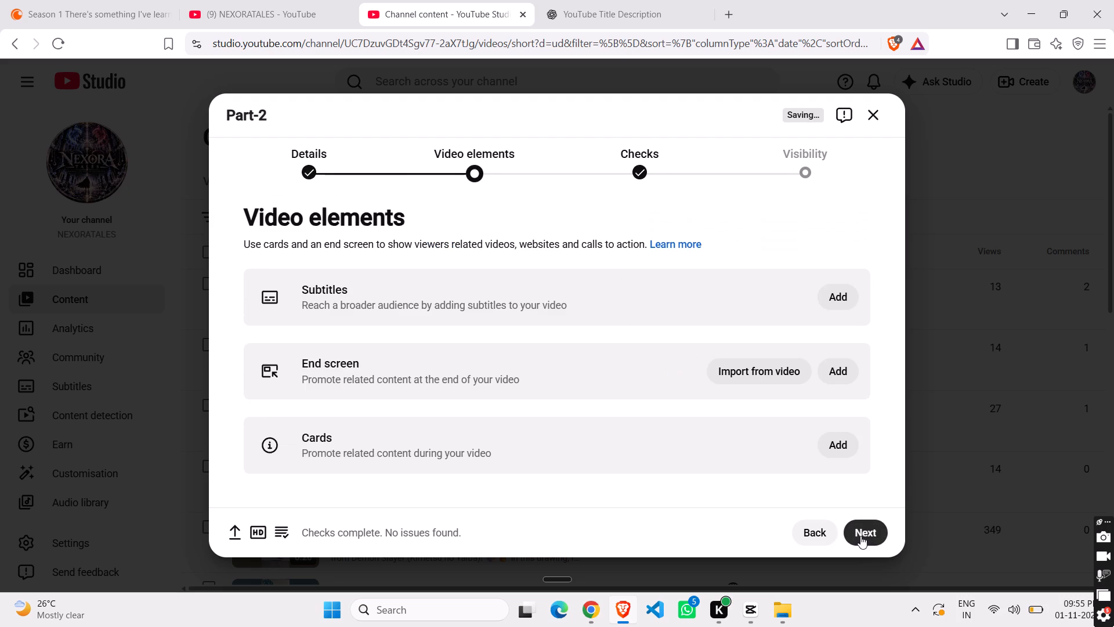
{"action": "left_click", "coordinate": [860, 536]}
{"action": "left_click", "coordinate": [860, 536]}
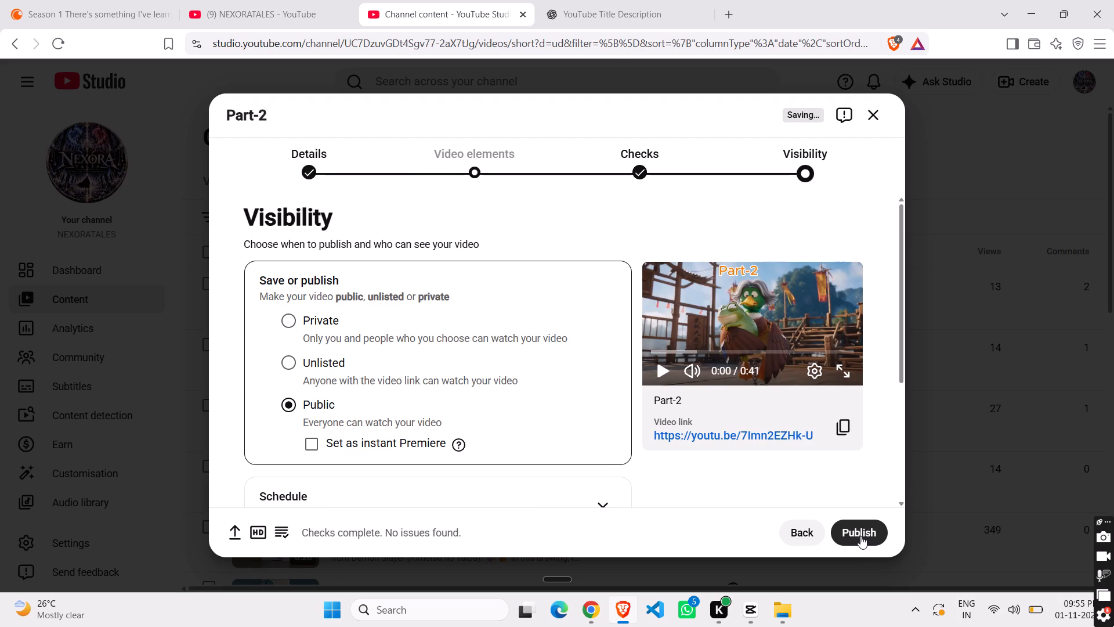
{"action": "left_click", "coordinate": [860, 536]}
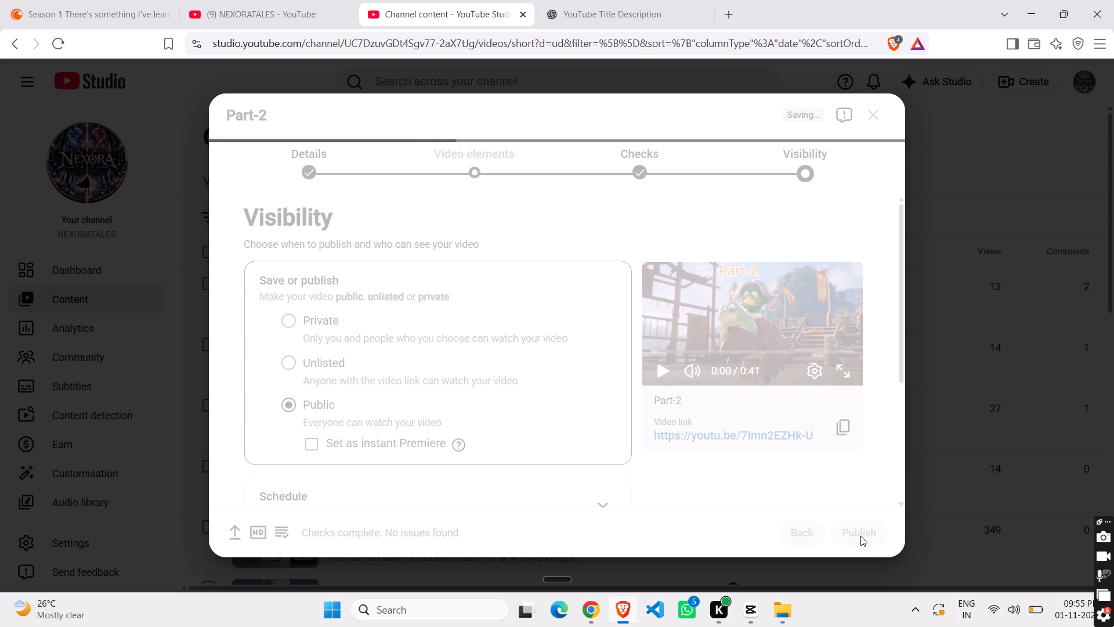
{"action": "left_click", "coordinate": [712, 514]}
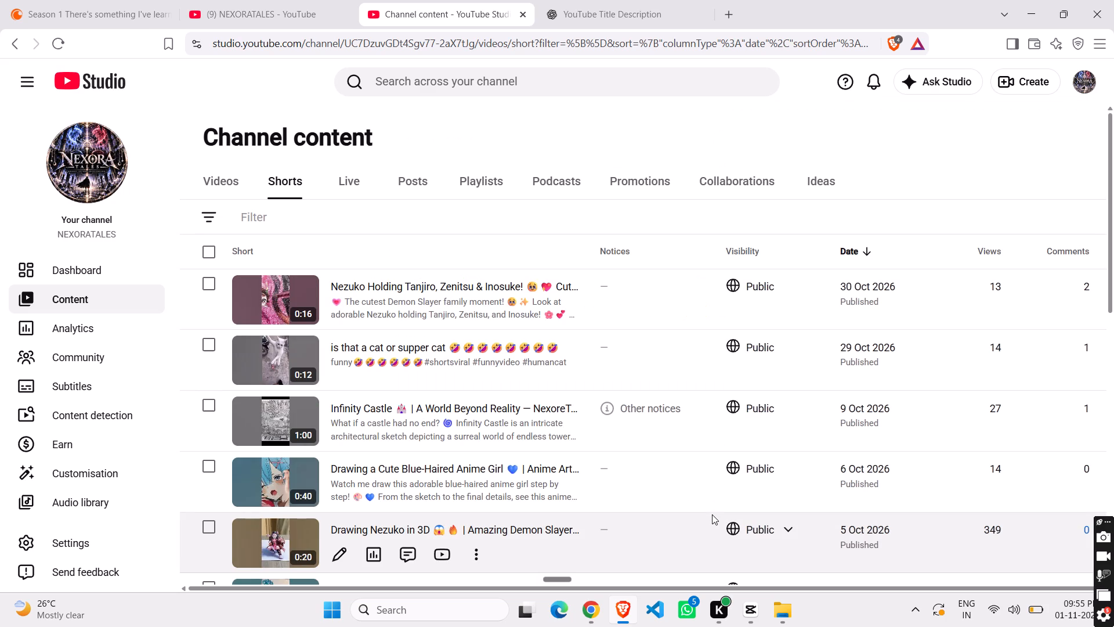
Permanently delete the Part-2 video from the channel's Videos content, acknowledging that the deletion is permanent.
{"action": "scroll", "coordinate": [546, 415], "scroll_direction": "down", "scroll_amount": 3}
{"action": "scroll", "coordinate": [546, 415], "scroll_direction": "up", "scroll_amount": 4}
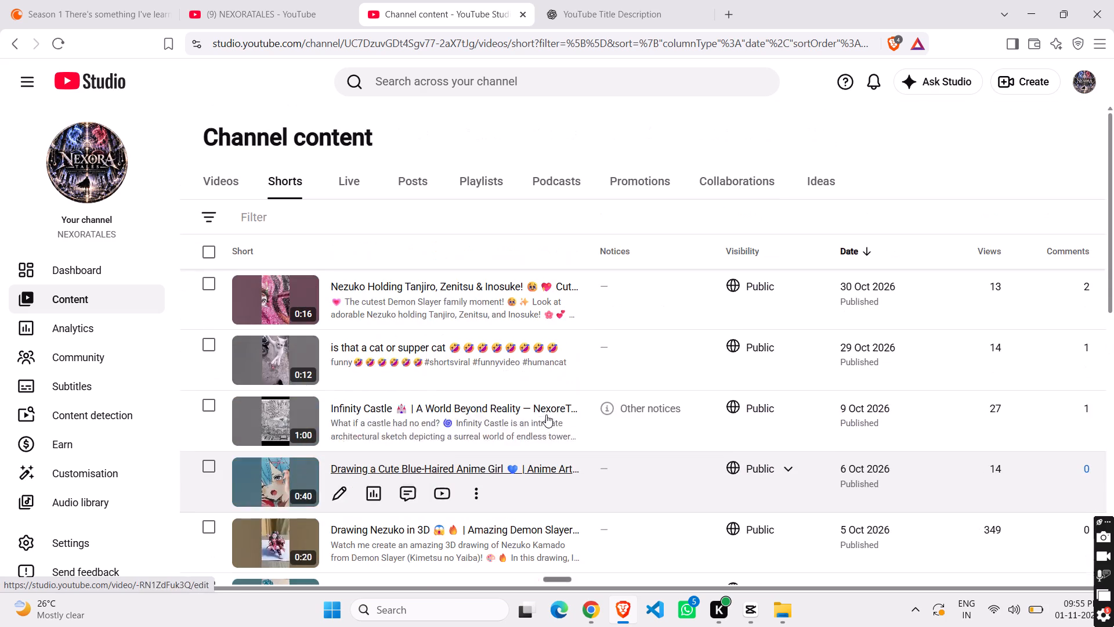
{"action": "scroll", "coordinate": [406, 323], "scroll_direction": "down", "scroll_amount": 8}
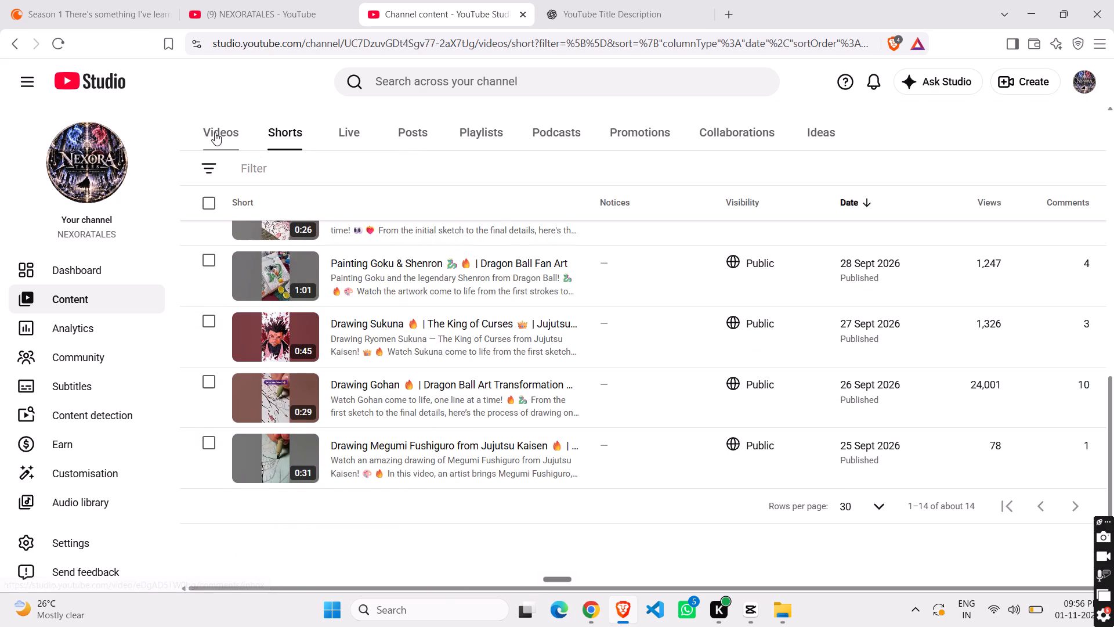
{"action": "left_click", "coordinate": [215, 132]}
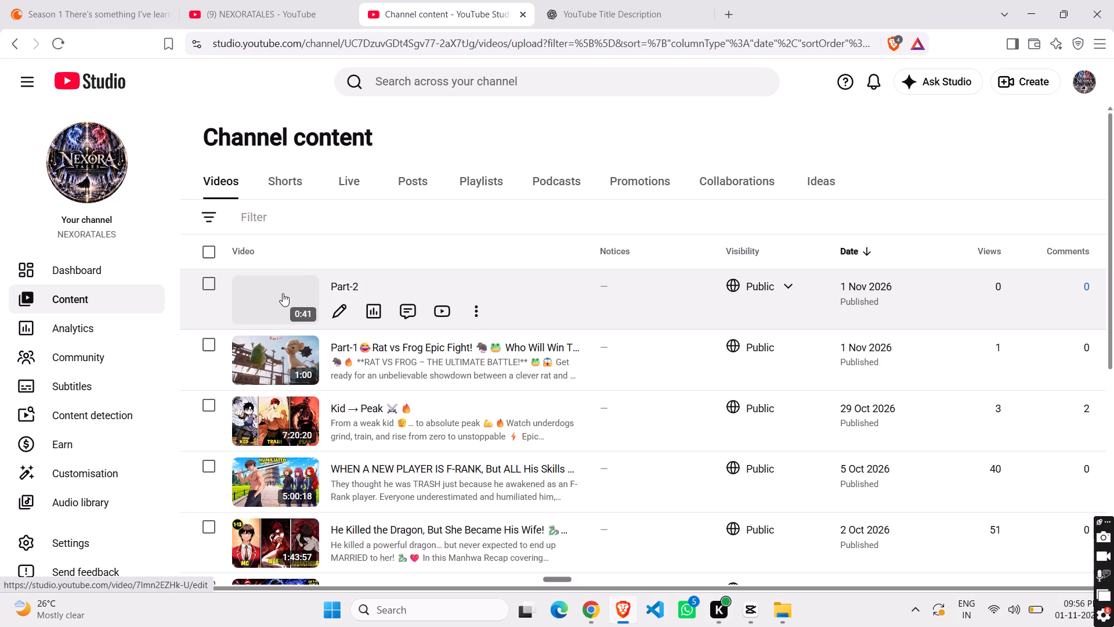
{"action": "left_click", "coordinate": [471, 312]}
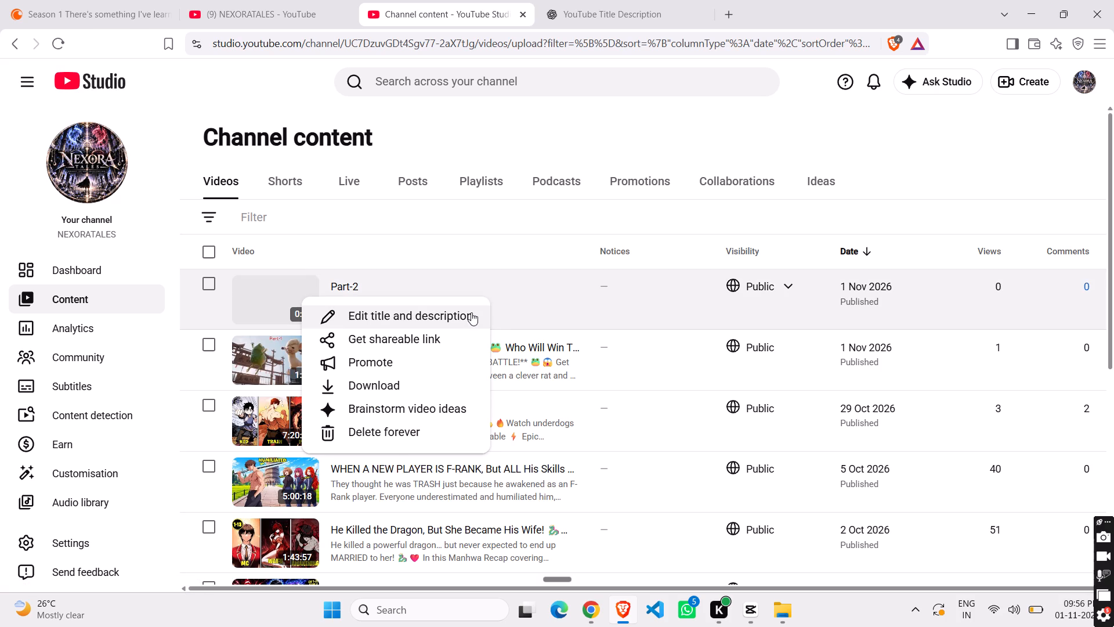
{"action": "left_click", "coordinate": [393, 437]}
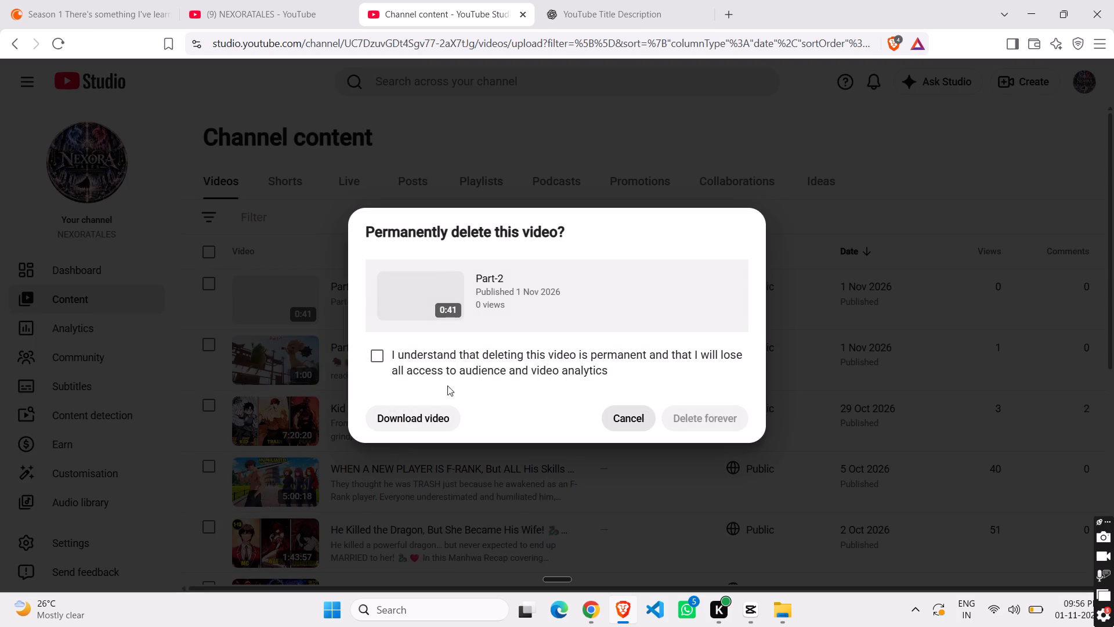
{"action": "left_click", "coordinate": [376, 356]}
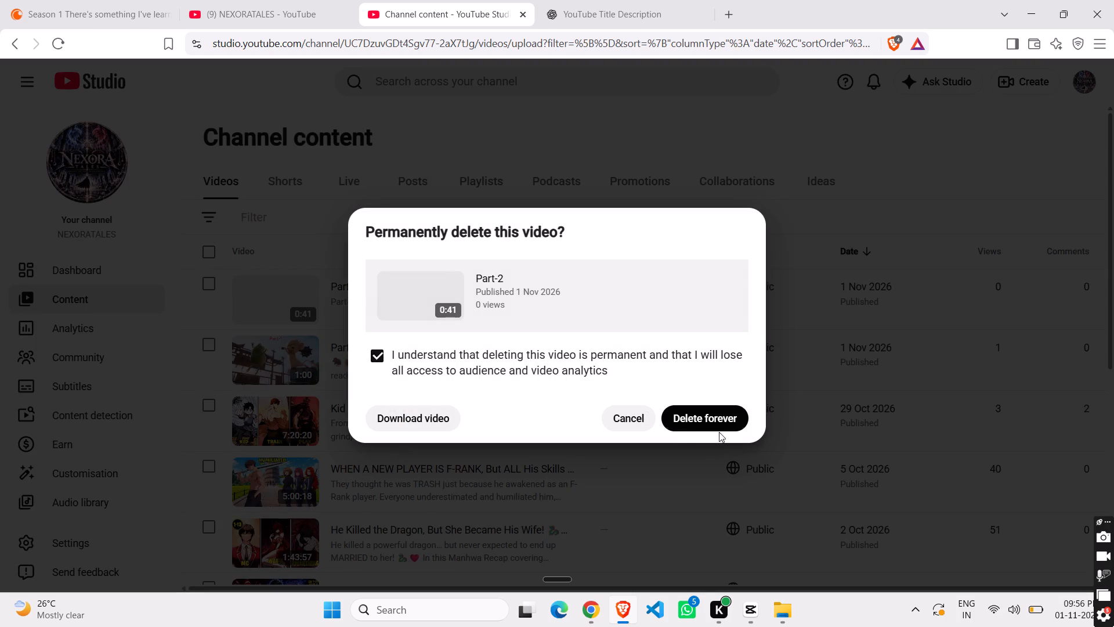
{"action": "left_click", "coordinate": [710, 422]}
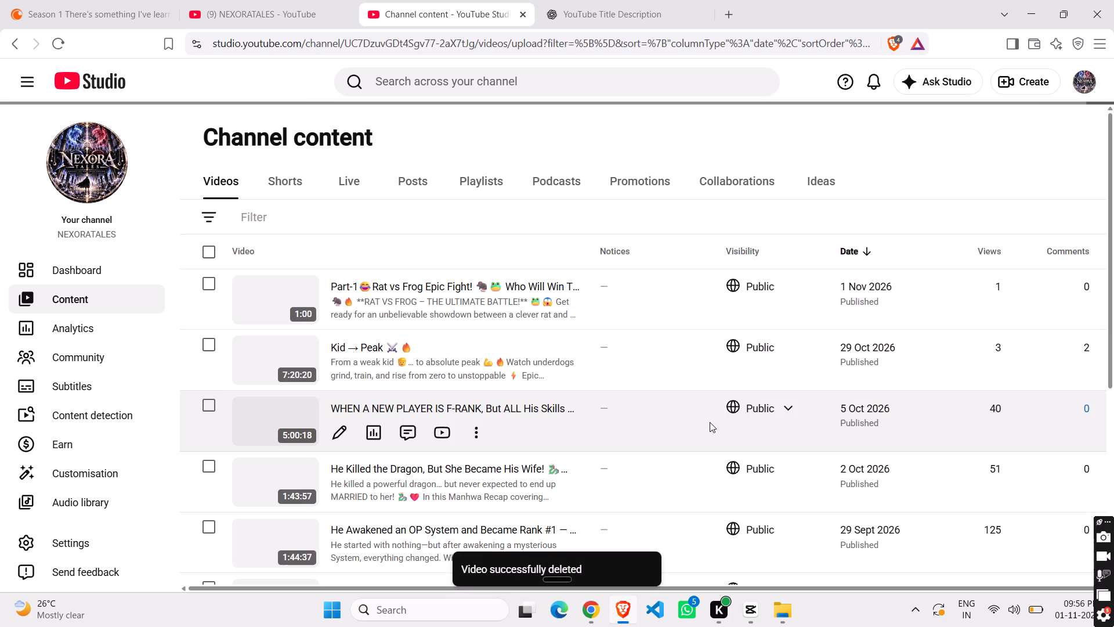
Look through the channel's Shorts content list to check which uploads are filed there.
{"action": "left_click", "coordinate": [294, 183]}
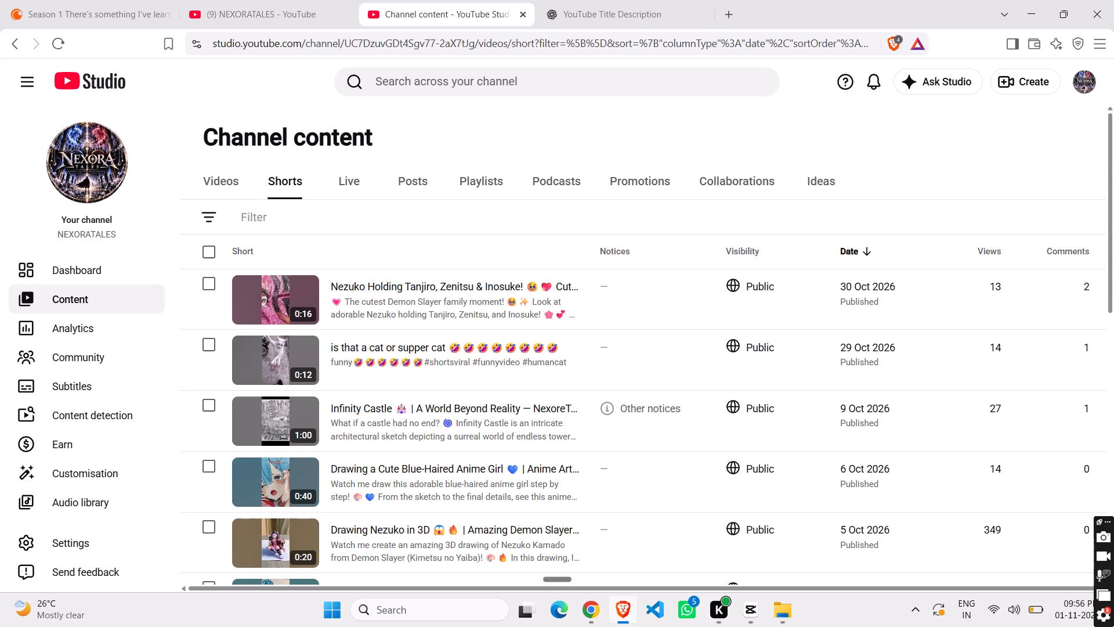
{"action": "scroll", "coordinate": [494, 392], "scroll_direction": "down", "scroll_amount": 3}
{"action": "scroll", "coordinate": [494, 392], "scroll_direction": "right", "scroll_amount": 1}
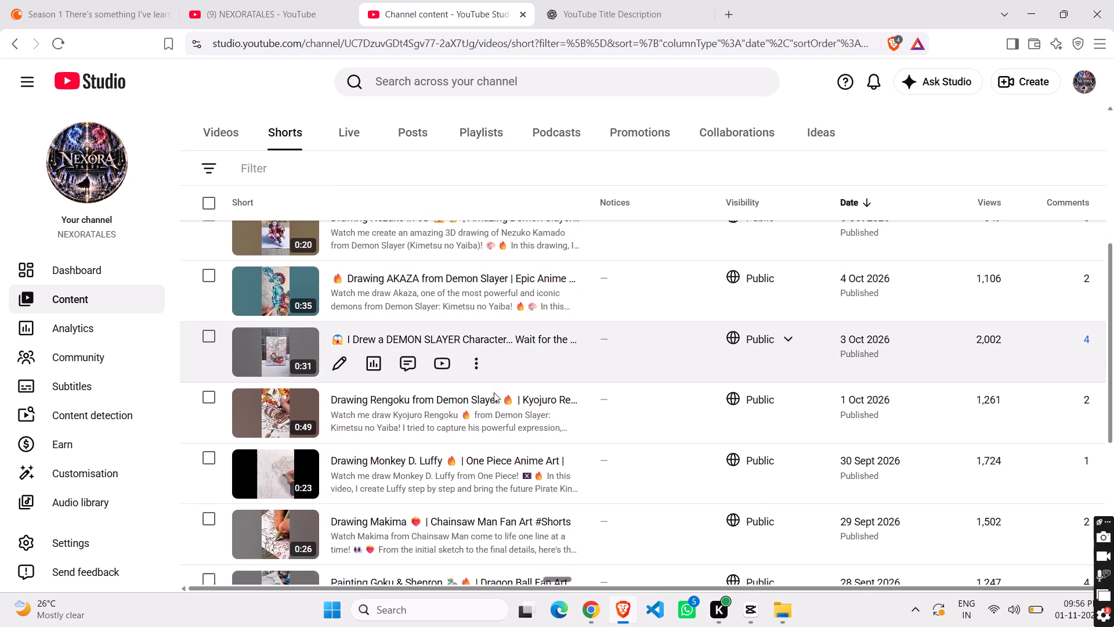
{"action": "scroll", "coordinate": [494, 392], "scroll_direction": "right", "scroll_amount": 1}
{"action": "scroll", "coordinate": [494, 392], "scroll_direction": "down", "scroll_amount": 1}
{"action": "scroll", "coordinate": [494, 392], "scroll_direction": "right", "scroll_amount": 3}
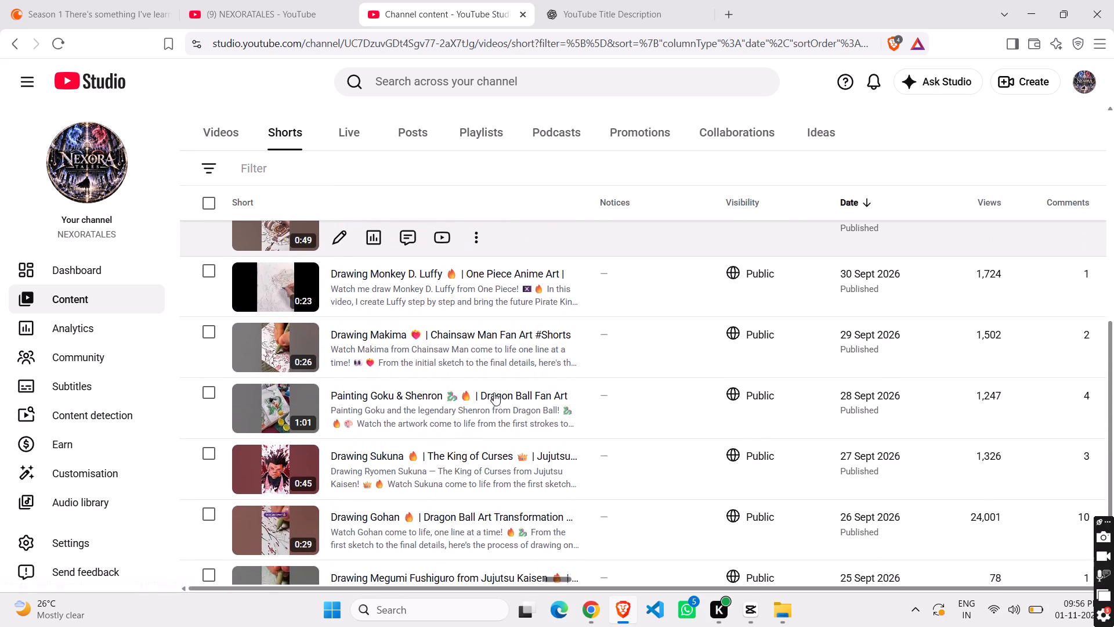
{"action": "scroll", "coordinate": [494, 392], "scroll_direction": "right", "scroll_amount": 5}
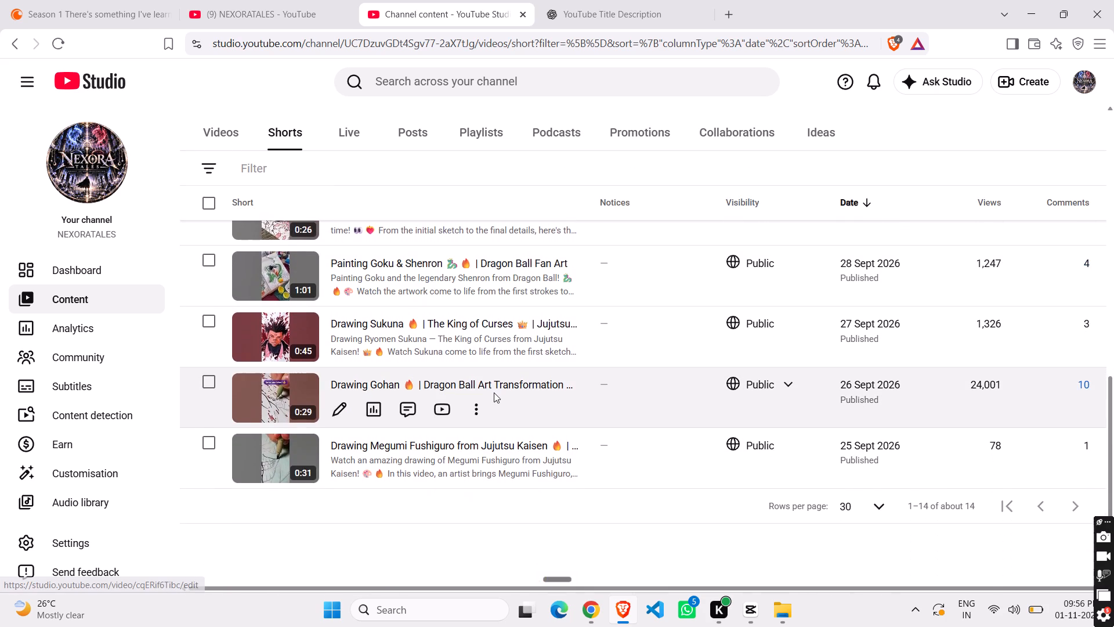
{"action": "scroll", "coordinate": [494, 392], "scroll_direction": "right", "scroll_amount": 1}
{"action": "scroll", "coordinate": [494, 392], "scroll_direction": "up", "scroll_amount": 7}
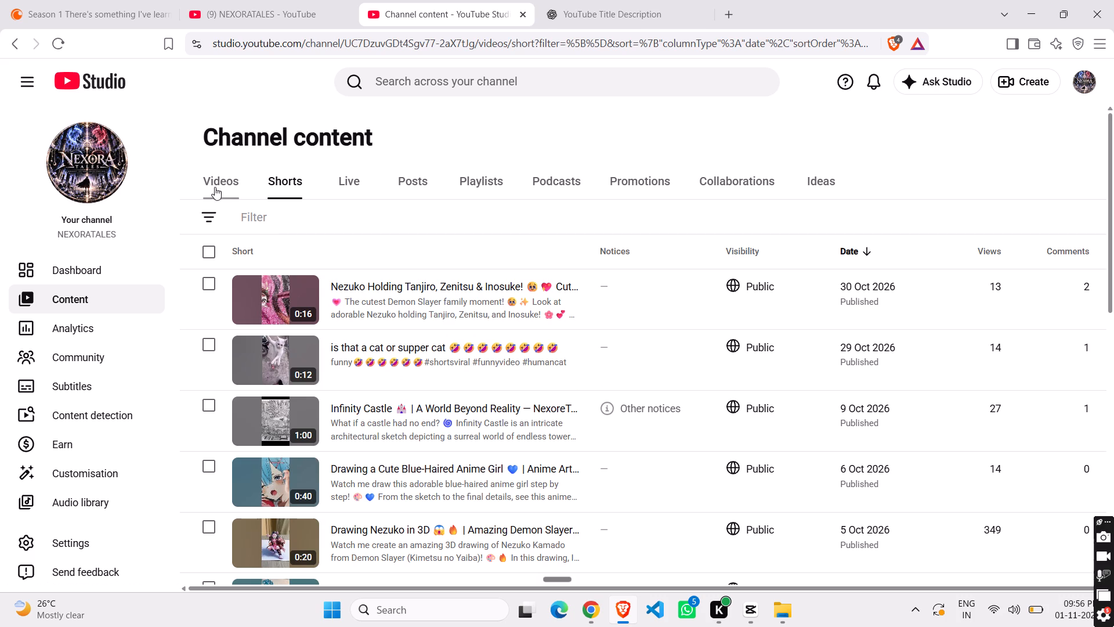
Open the options of the Part-1 rat vs frog video in the channel's Videos content.
{"action": "left_click", "coordinate": [209, 181]}
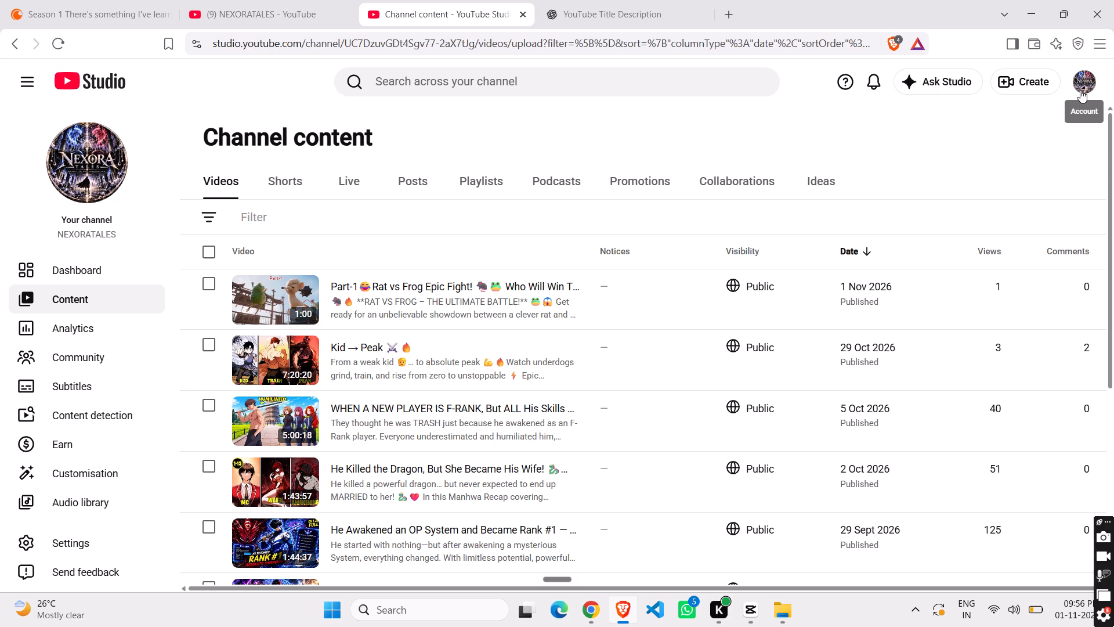
{"action": "left_click", "coordinate": [472, 314]}
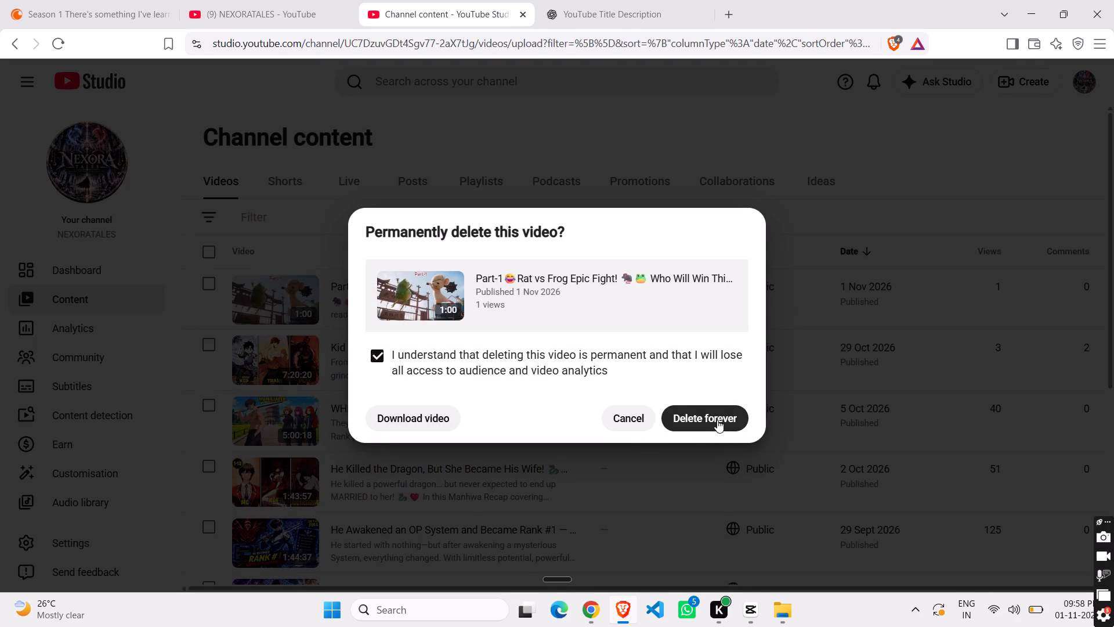
{"action": "left_click", "coordinate": [717, 420]}
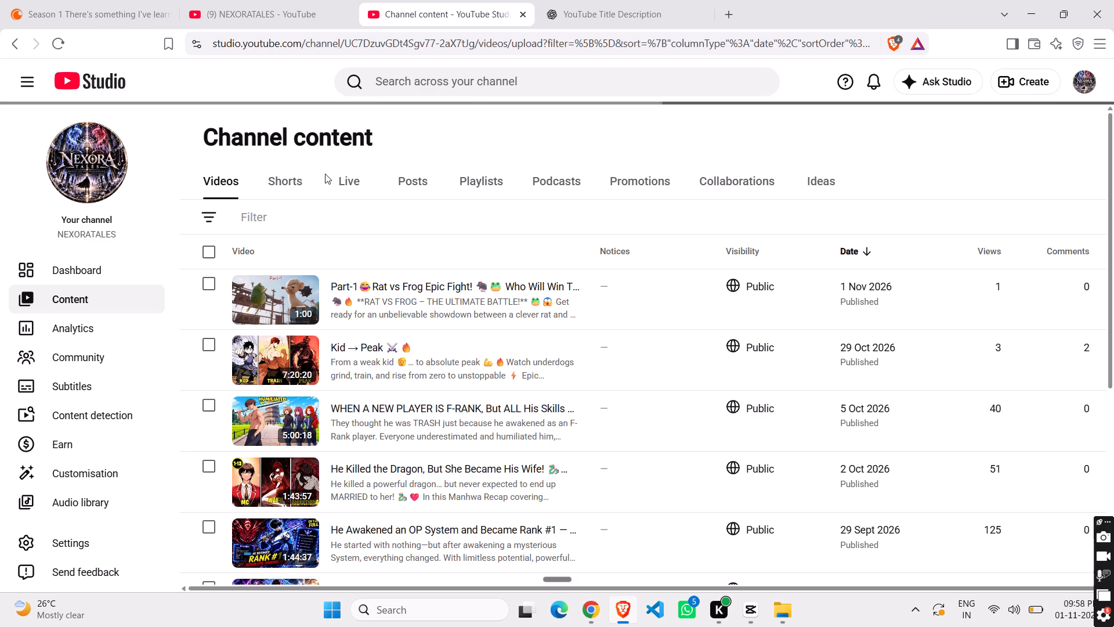
{"action": "left_click", "coordinate": [290, 189]}
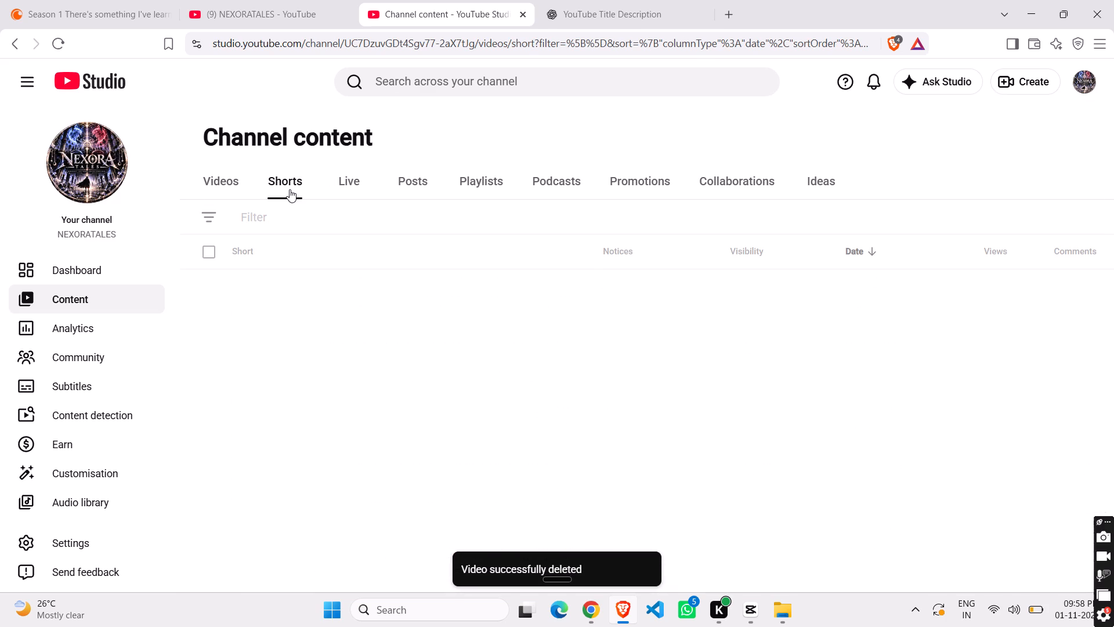
Switch to CapCut, review the export settings of project 1101, including the bit rate options, and cancel the export.
{"action": "left_click", "coordinate": [751, 603]}
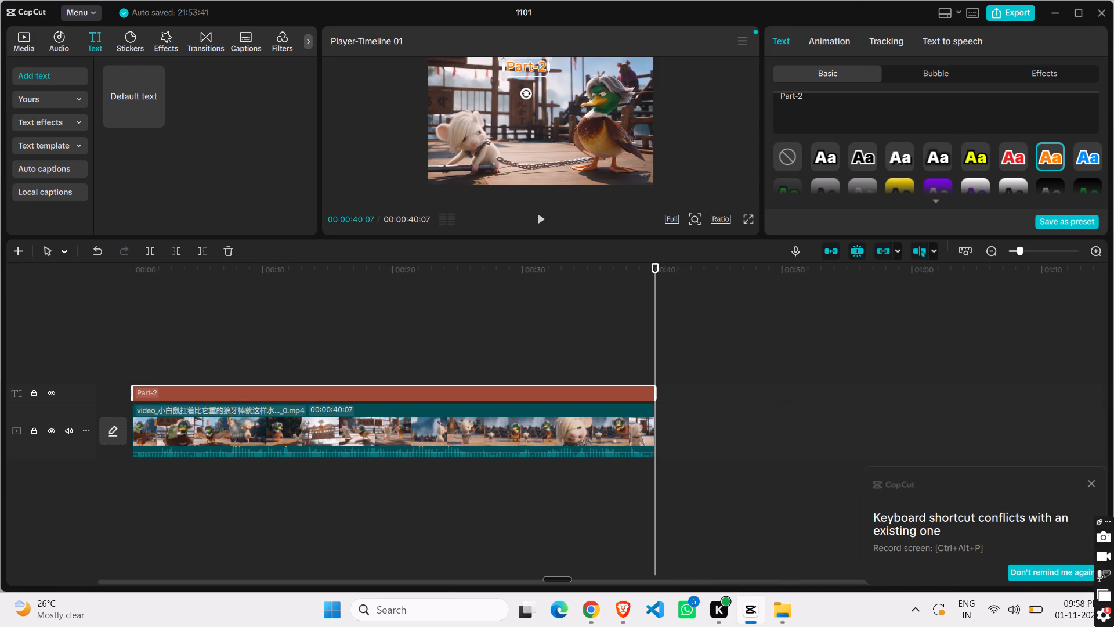
{"action": "left_click", "coordinate": [1009, 17]}
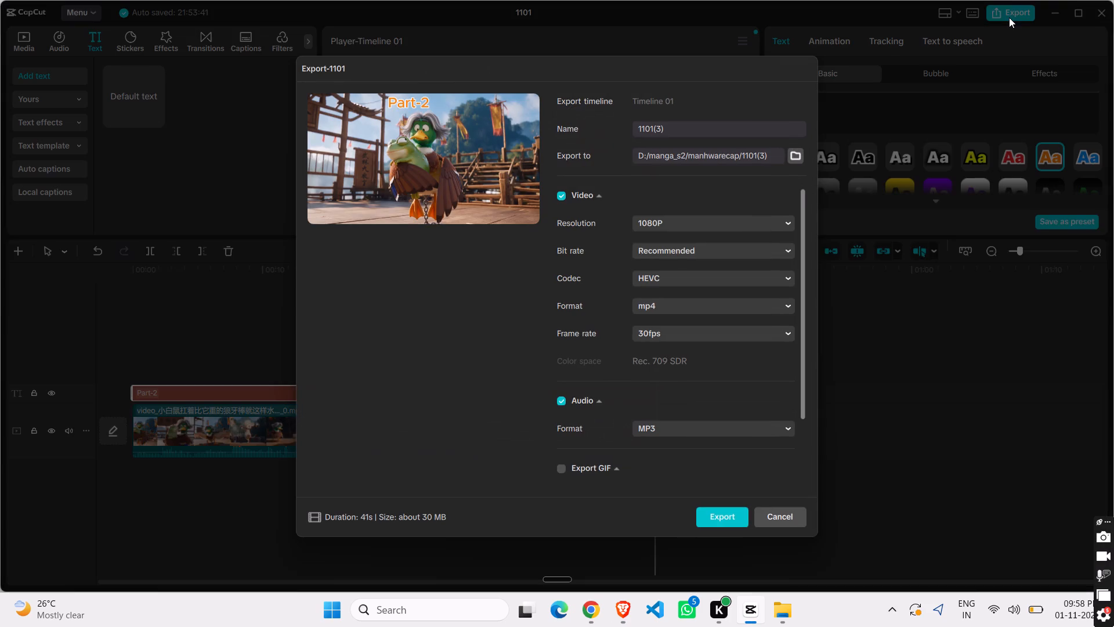
{"action": "scroll", "coordinate": [711, 266], "scroll_direction": "down", "scroll_amount": 7}
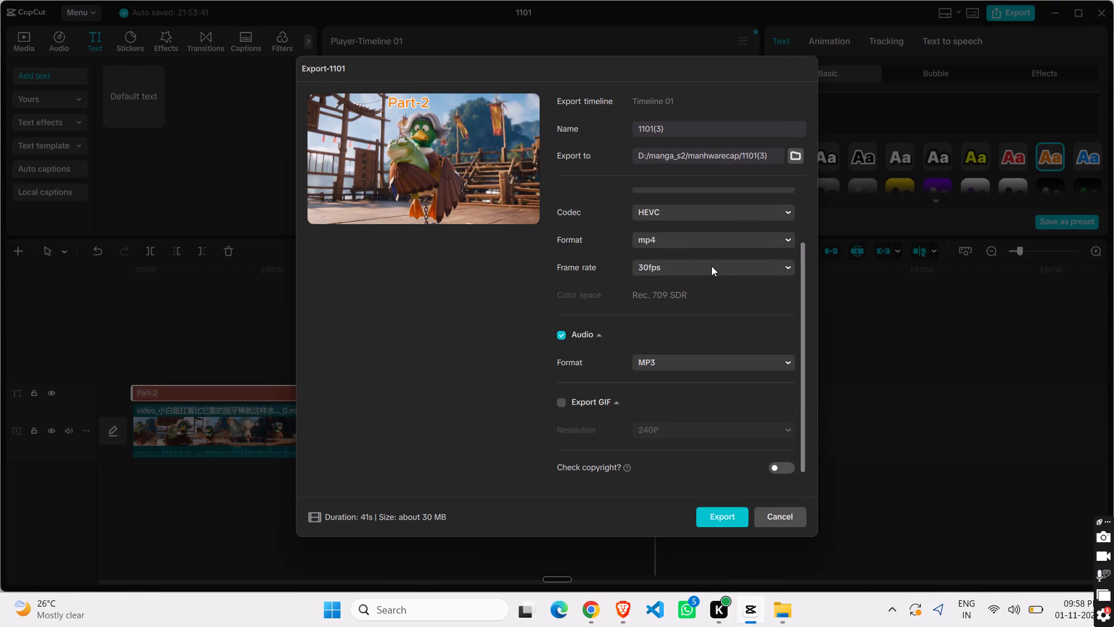
{"action": "scroll", "coordinate": [711, 266], "scroll_direction": "down", "scroll_amount": 1}
{"action": "scroll", "coordinate": [711, 266], "scroll_direction": "up", "scroll_amount": 4}
{"action": "scroll", "coordinate": [711, 266], "scroll_direction": "down", "scroll_amount": 8}
{"action": "scroll", "coordinate": [711, 266], "scroll_direction": "up", "scroll_amount": 3}
{"action": "scroll", "coordinate": [711, 266], "scroll_direction": "down", "scroll_amount": 17}
{"action": "scroll", "coordinate": [711, 266], "scroll_direction": "up", "scroll_amount": 4}
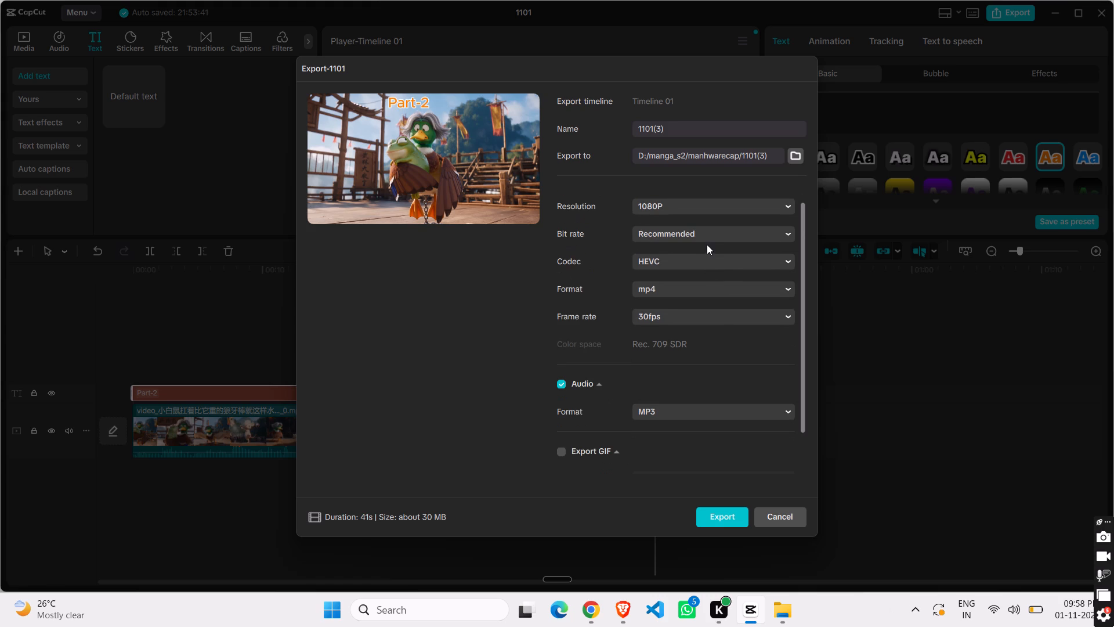
{"action": "left_click", "coordinate": [701, 233]}
{"action": "left_click", "coordinate": [701, 233]}
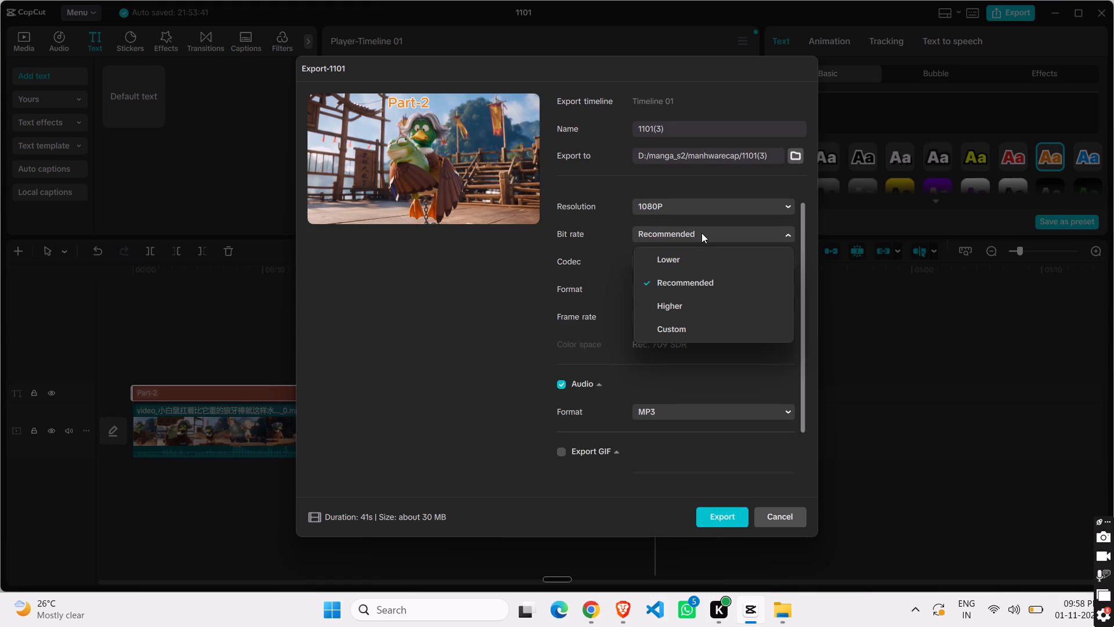
{"action": "left_click", "coordinate": [679, 263]}
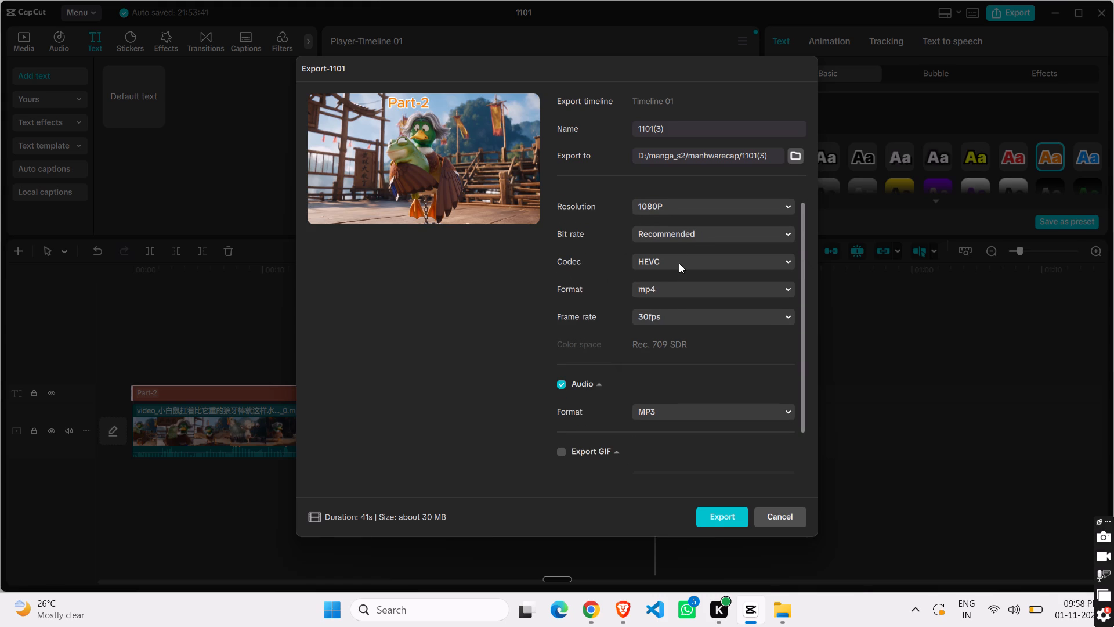
{"action": "left_click", "coordinate": [679, 263]}
{"action": "scroll", "coordinate": [667, 315], "scroll_direction": "down", "scroll_amount": 4}
{"action": "scroll", "coordinate": [667, 315], "scroll_direction": "up", "scroll_amount": 9}
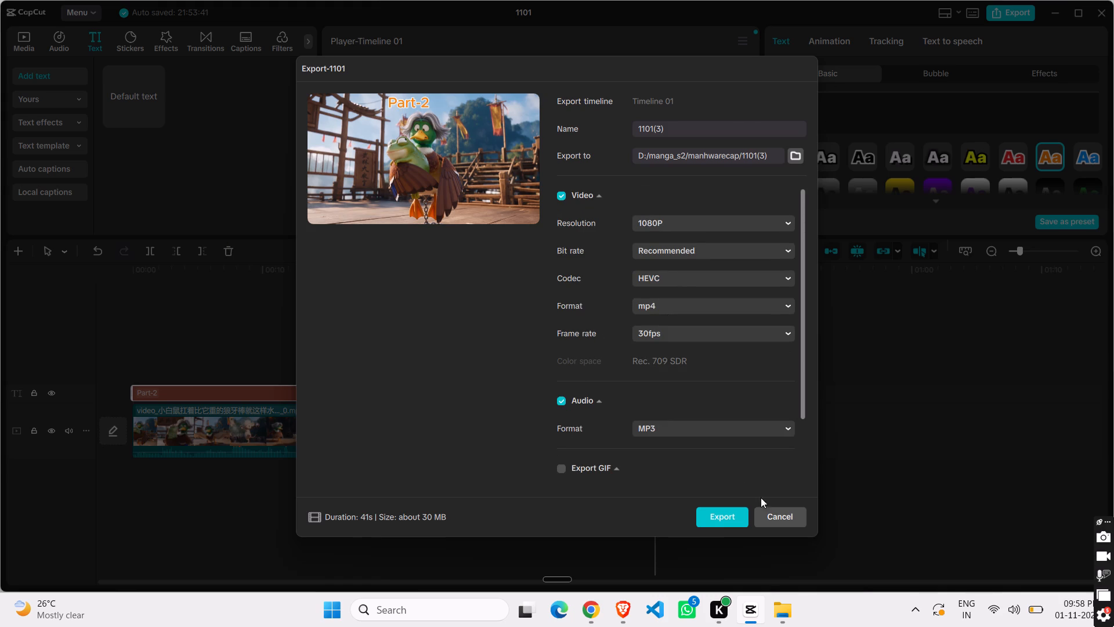
{"action": "left_click", "coordinate": [774, 509]}
Select the video clip on the timeline and examine its basic video properties, from Transform down to Canvas.
{"action": "left_click", "coordinate": [513, 451]}
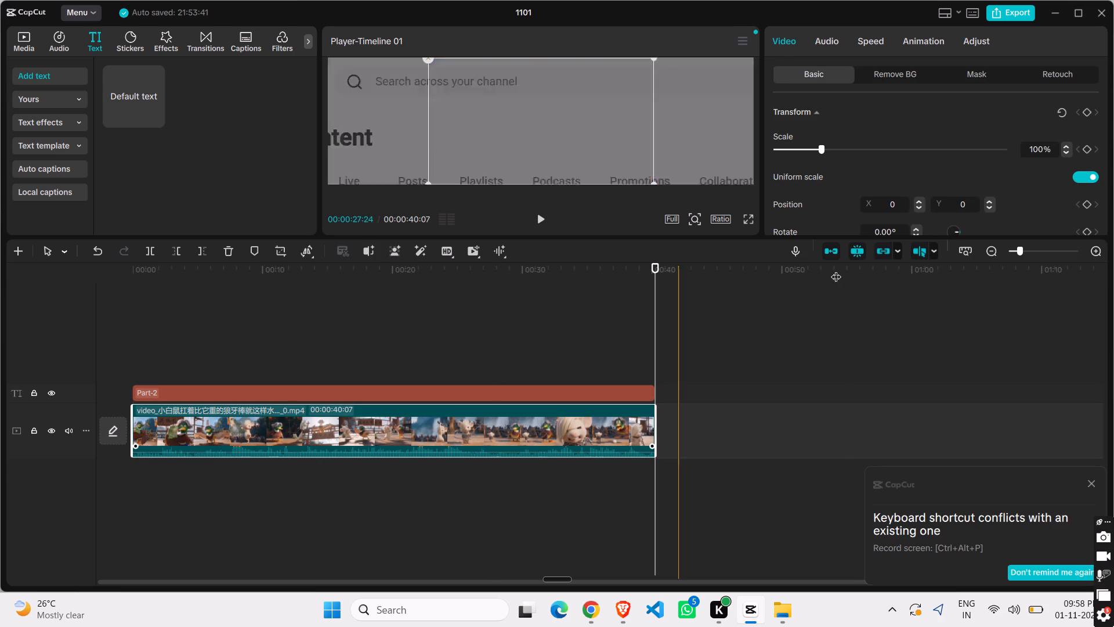
{"action": "scroll", "coordinate": [941, 153], "scroll_direction": "down", "scroll_amount": 1}
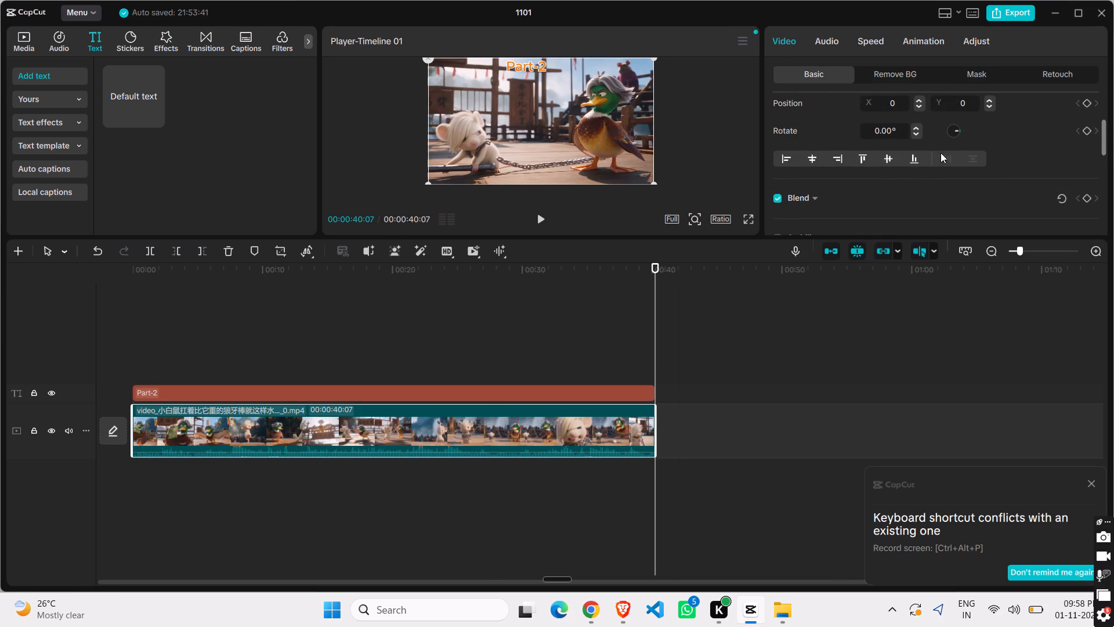
{"action": "scroll", "coordinate": [941, 153], "scroll_direction": "down", "scroll_amount": 1}
{"action": "scroll", "coordinate": [941, 153], "scroll_direction": "right", "scroll_amount": 2}
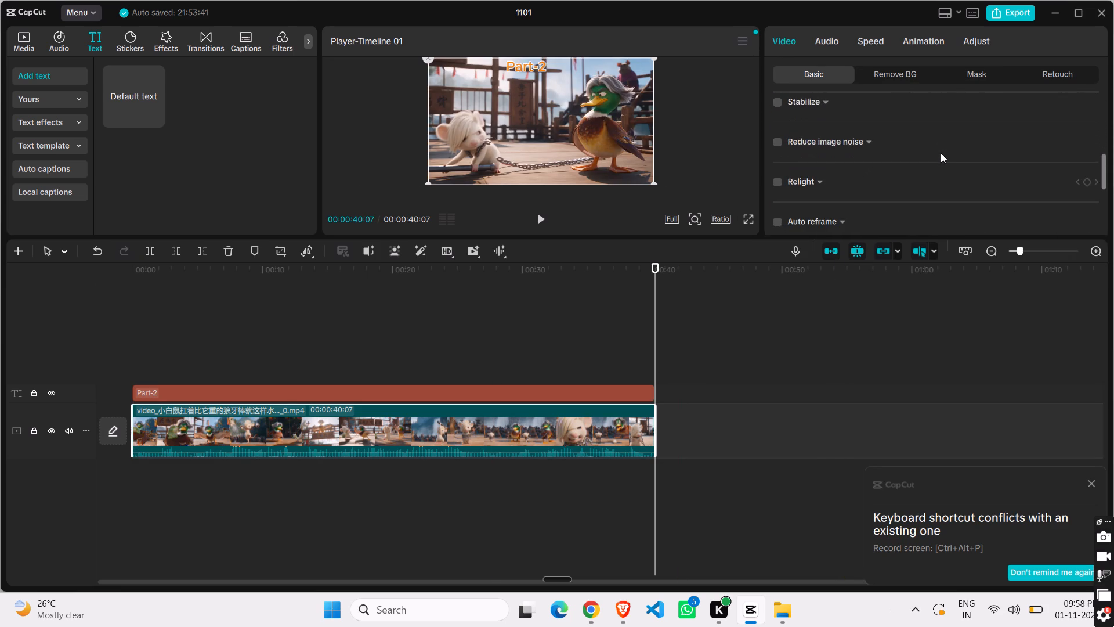
{"action": "scroll", "coordinate": [941, 153], "scroll_direction": "right", "scroll_amount": 4}
{"action": "scroll", "coordinate": [941, 153], "scroll_direction": "up", "scroll_amount": 3}
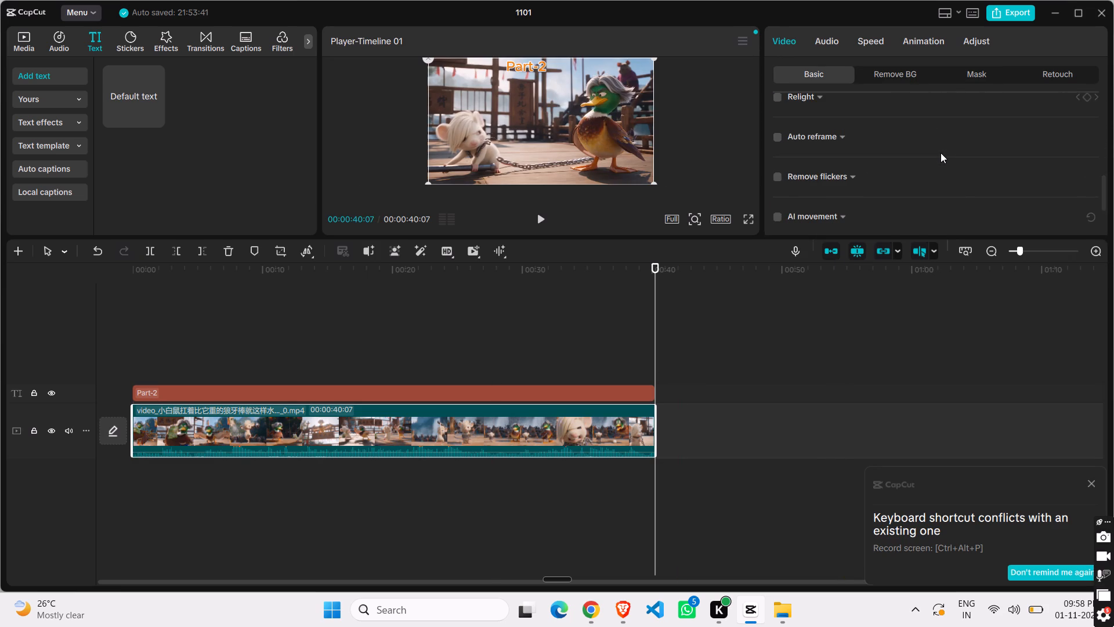
{"action": "scroll", "coordinate": [941, 153], "scroll_direction": "down", "scroll_amount": 1}
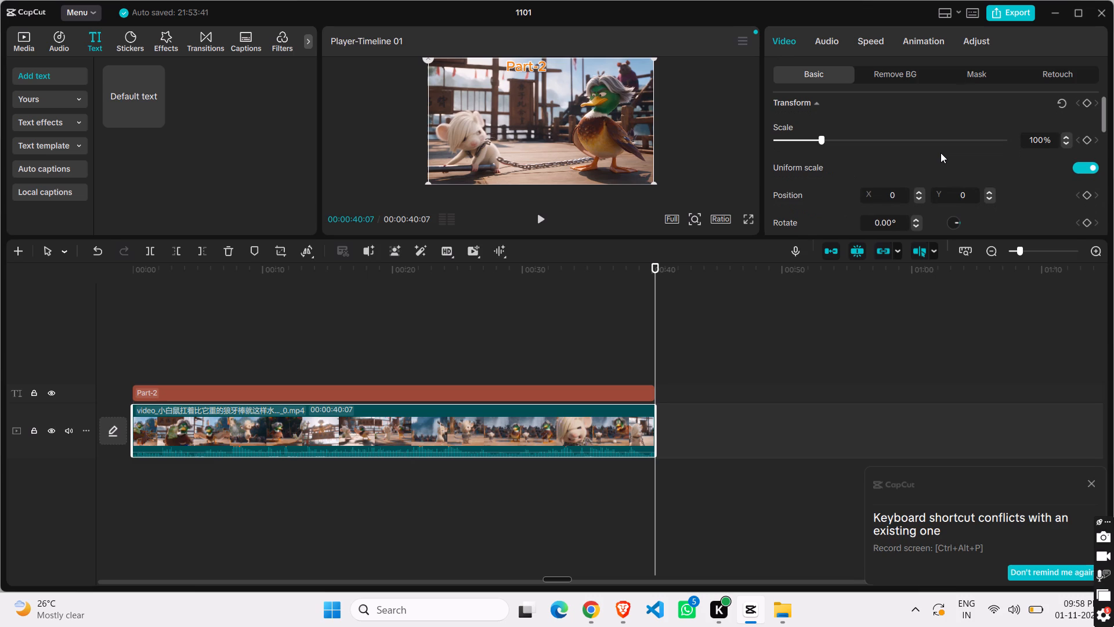
{"action": "scroll", "coordinate": [941, 153], "scroll_direction": "down", "scroll_amount": 1}
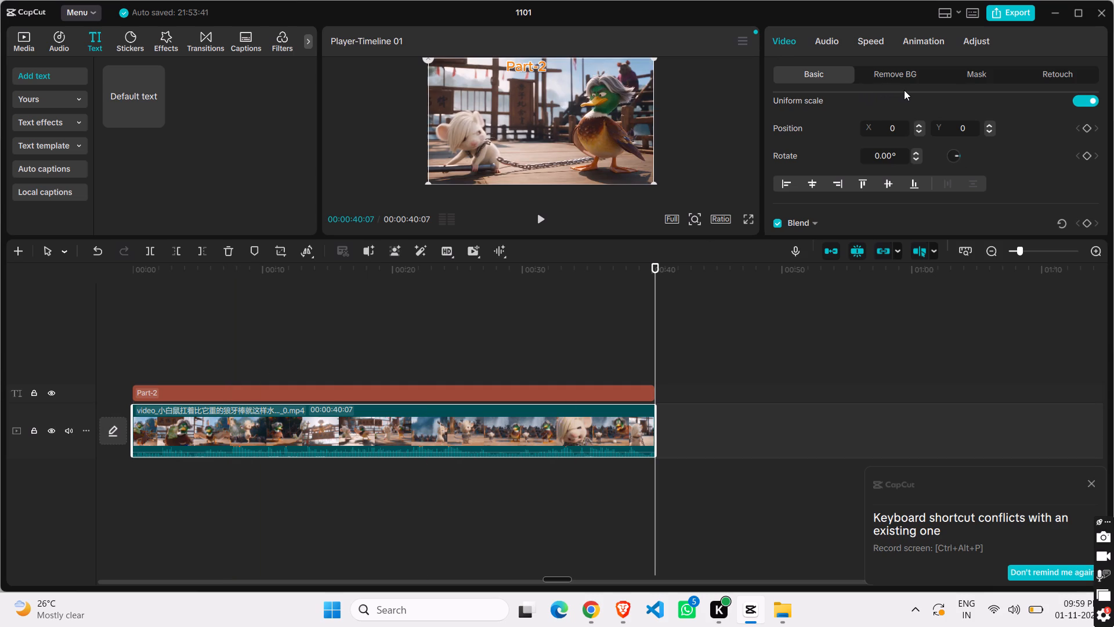
{"action": "scroll", "coordinate": [1003, 190], "scroll_direction": "right", "scroll_amount": 3}
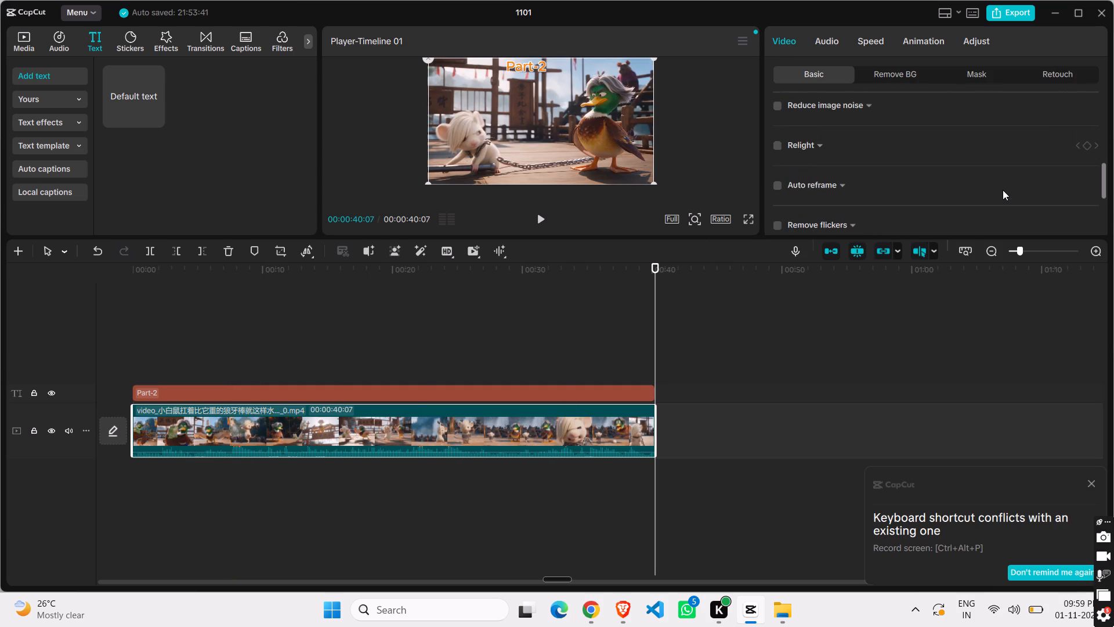
{"action": "scroll", "coordinate": [1003, 190], "scroll_direction": "down", "scroll_amount": 1}
{"action": "scroll", "coordinate": [1003, 190], "scroll_direction": "right", "scroll_amount": 1}
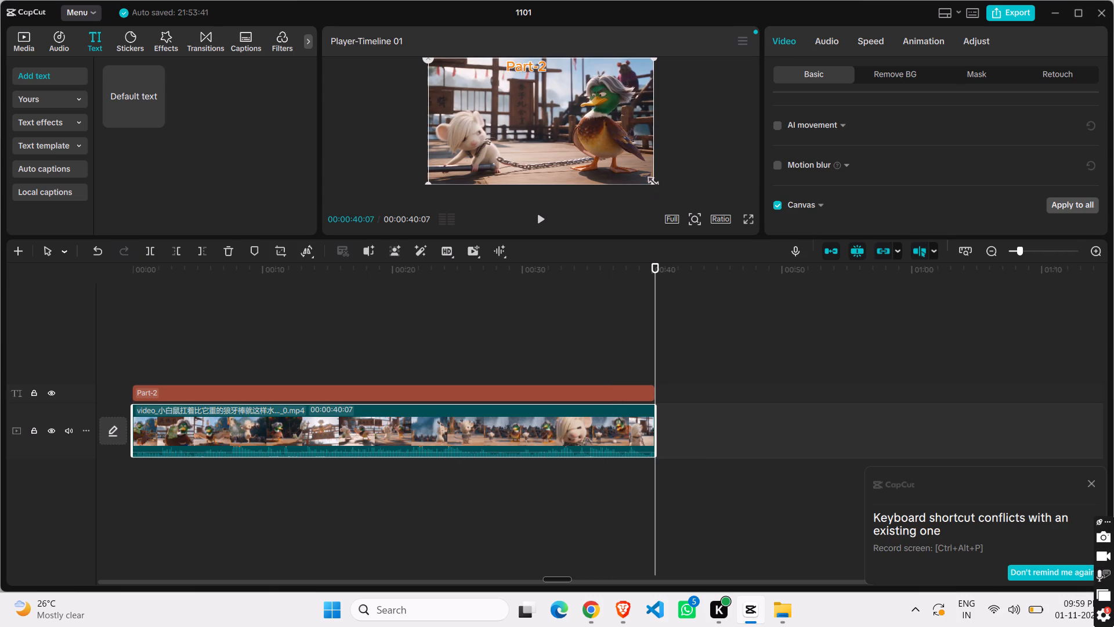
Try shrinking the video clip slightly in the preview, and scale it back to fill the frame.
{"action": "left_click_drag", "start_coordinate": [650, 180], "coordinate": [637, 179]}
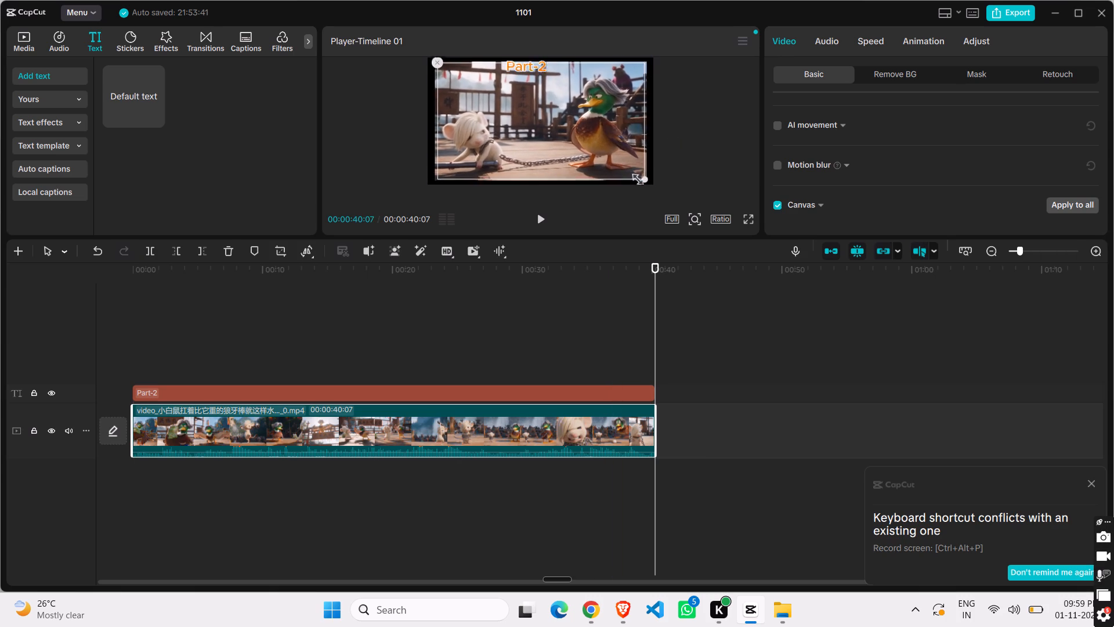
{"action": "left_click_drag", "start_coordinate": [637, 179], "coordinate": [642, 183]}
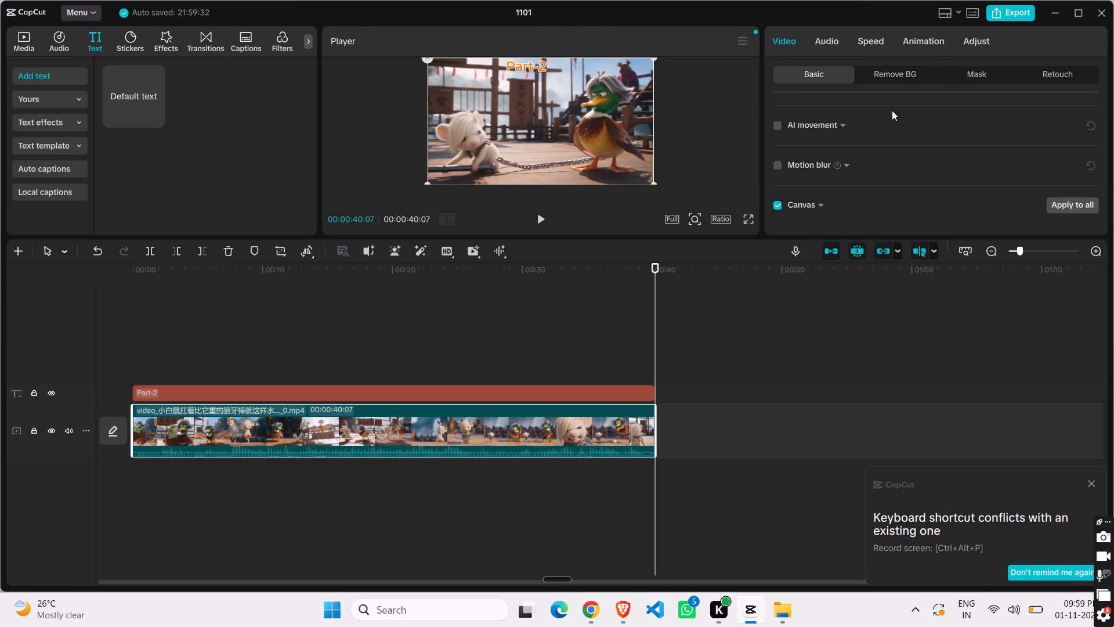
Look through the clip's Adjust and Video properties and the Media, Transitions and Adjustment libraries for a frame format setting.
{"action": "left_click", "coordinate": [971, 37]}
{"action": "scroll", "coordinate": [866, 107], "scroll_direction": "down", "scroll_amount": 2}
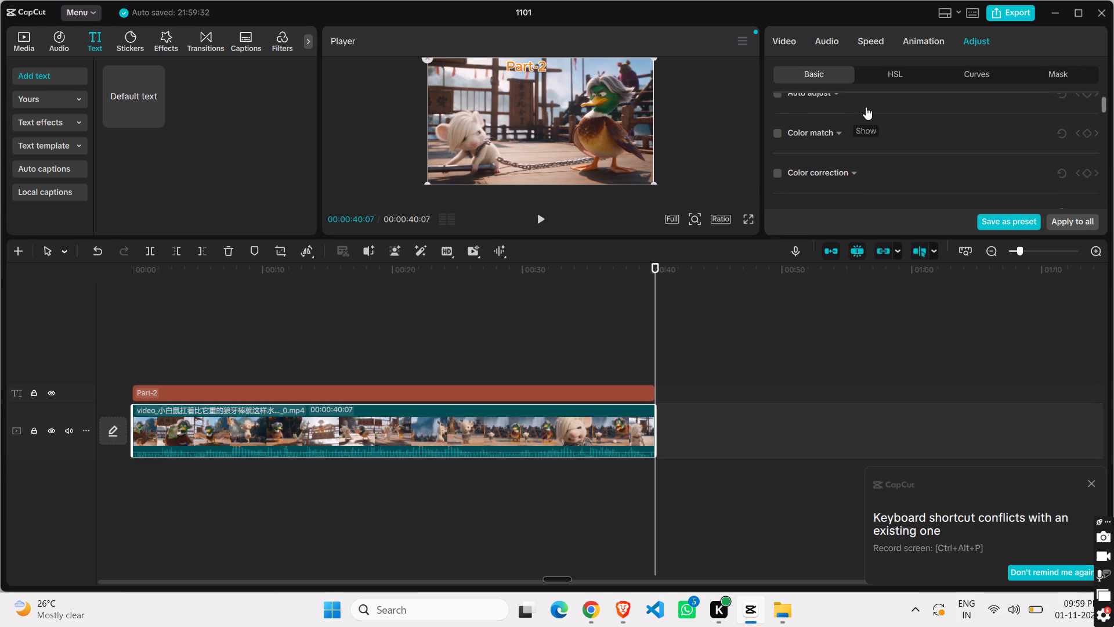
{"action": "scroll", "coordinate": [866, 107], "scroll_direction": "down", "scroll_amount": 6}
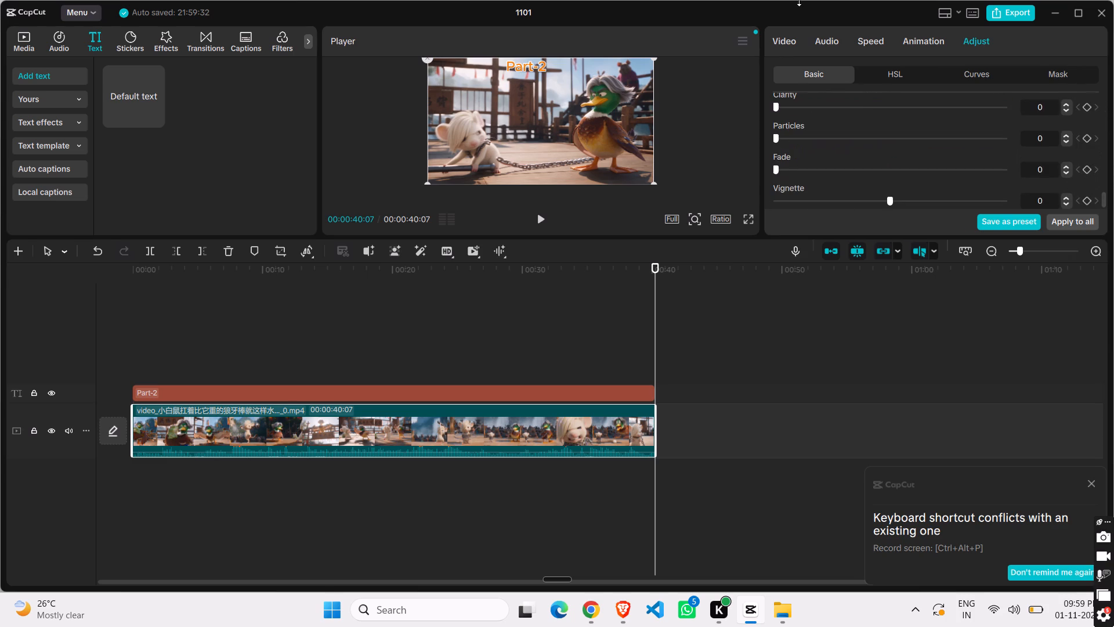
{"action": "left_click", "coordinate": [789, 38]}
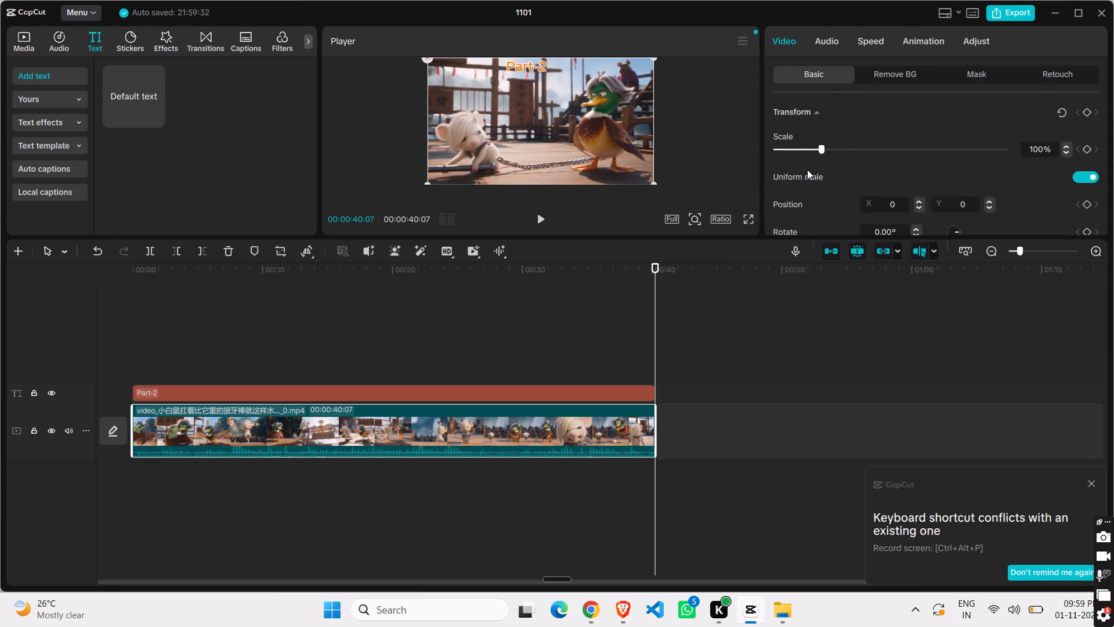
{"action": "scroll", "coordinate": [834, 210], "scroll_direction": "down", "scroll_amount": 3}
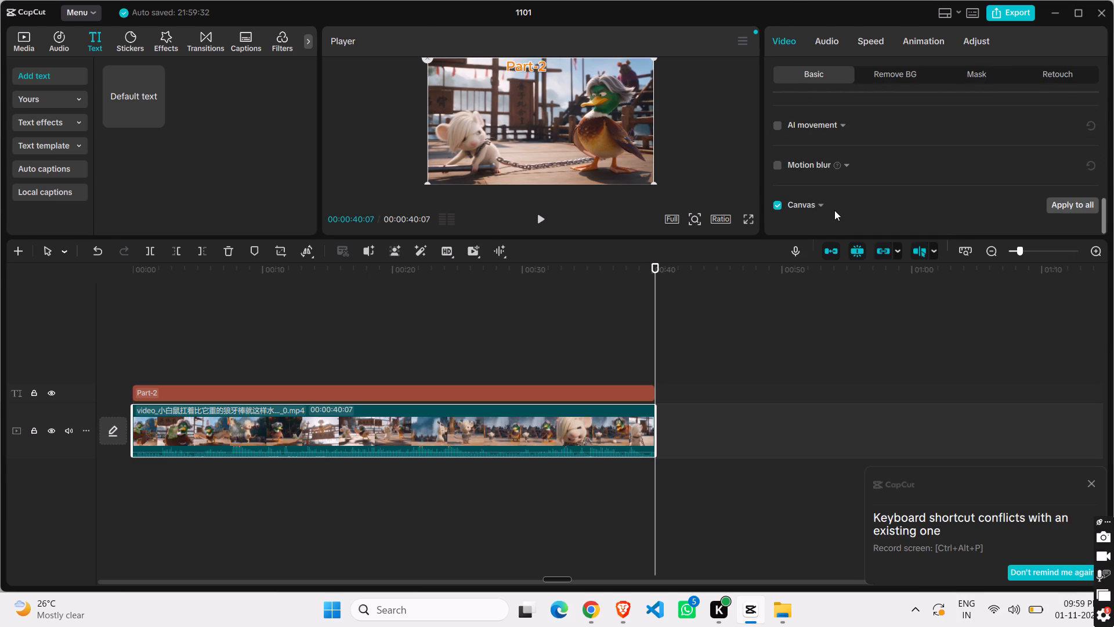
{"action": "left_click", "coordinate": [26, 35]}
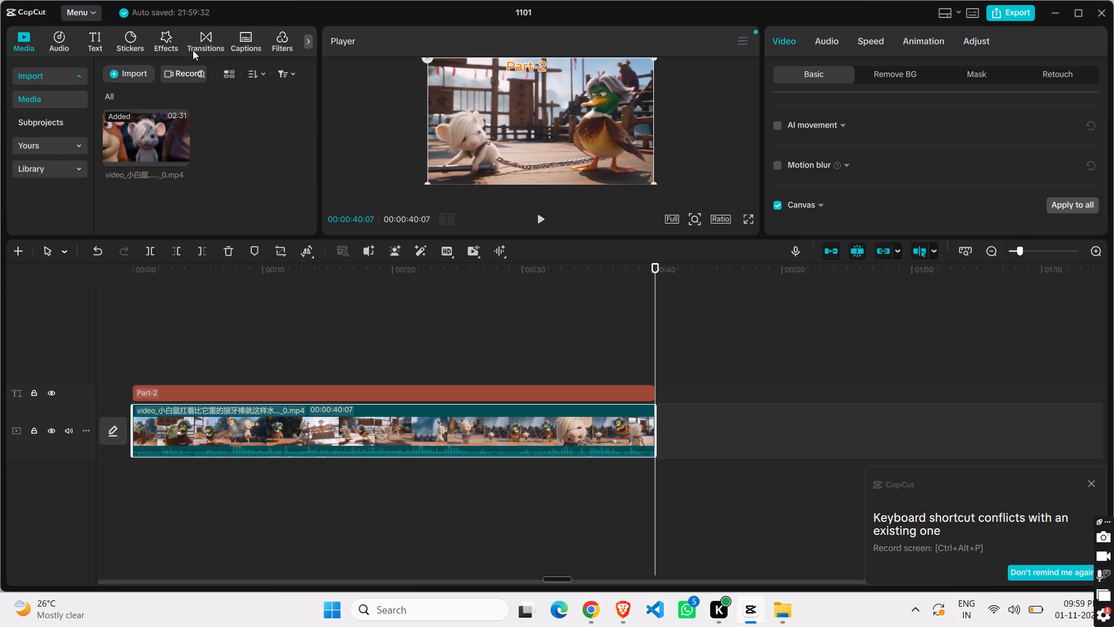
{"action": "left_click", "coordinate": [202, 42]}
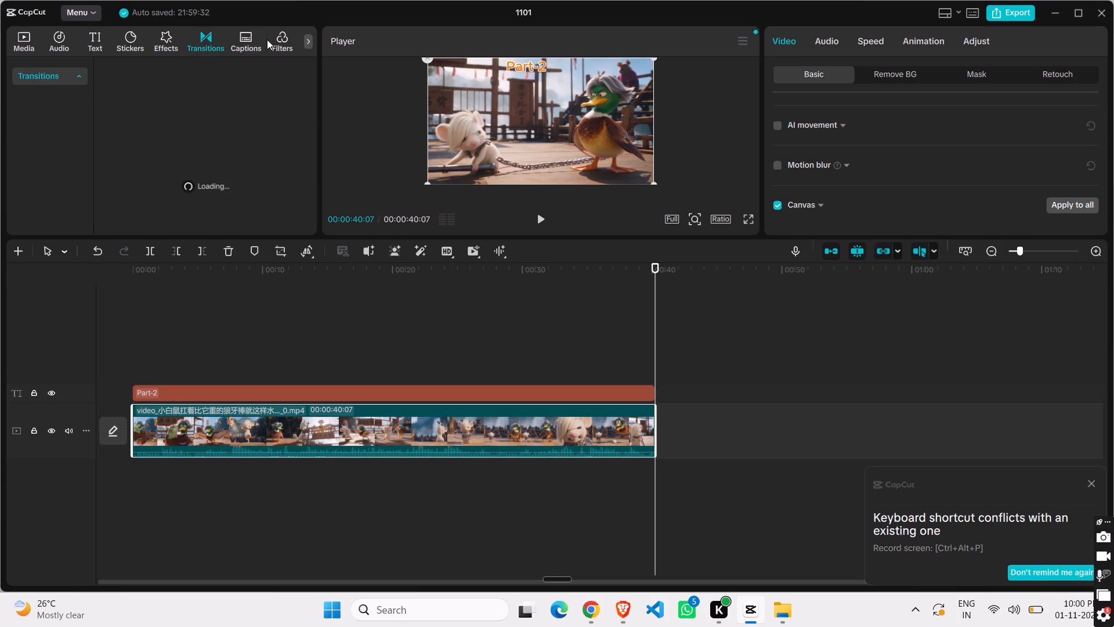
{"action": "left_click", "coordinate": [308, 39]}
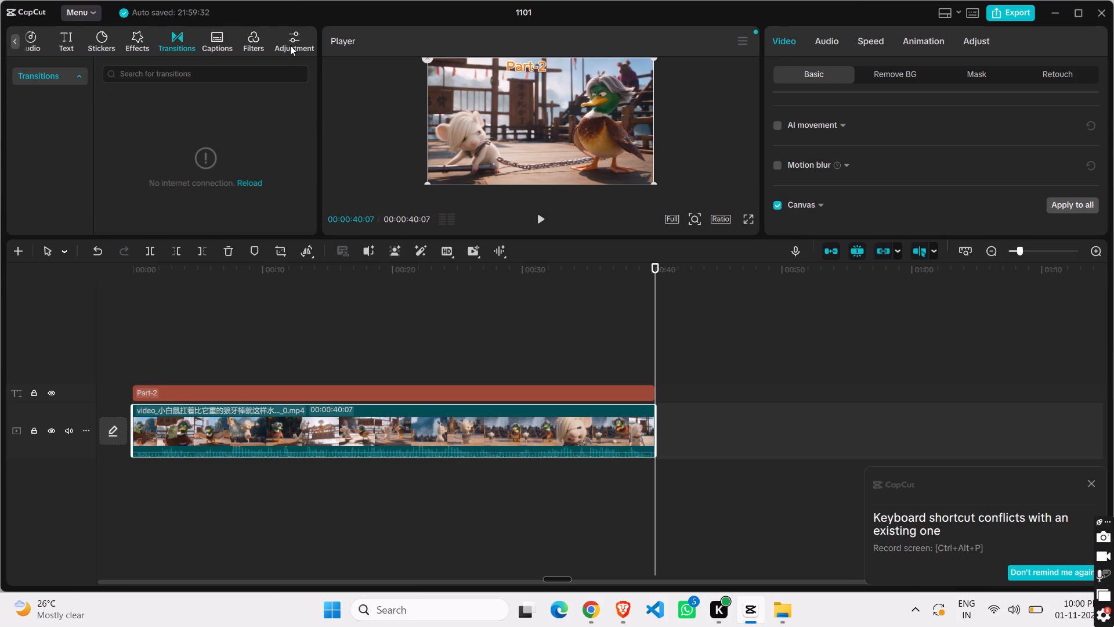
{"action": "left_click", "coordinate": [290, 45]}
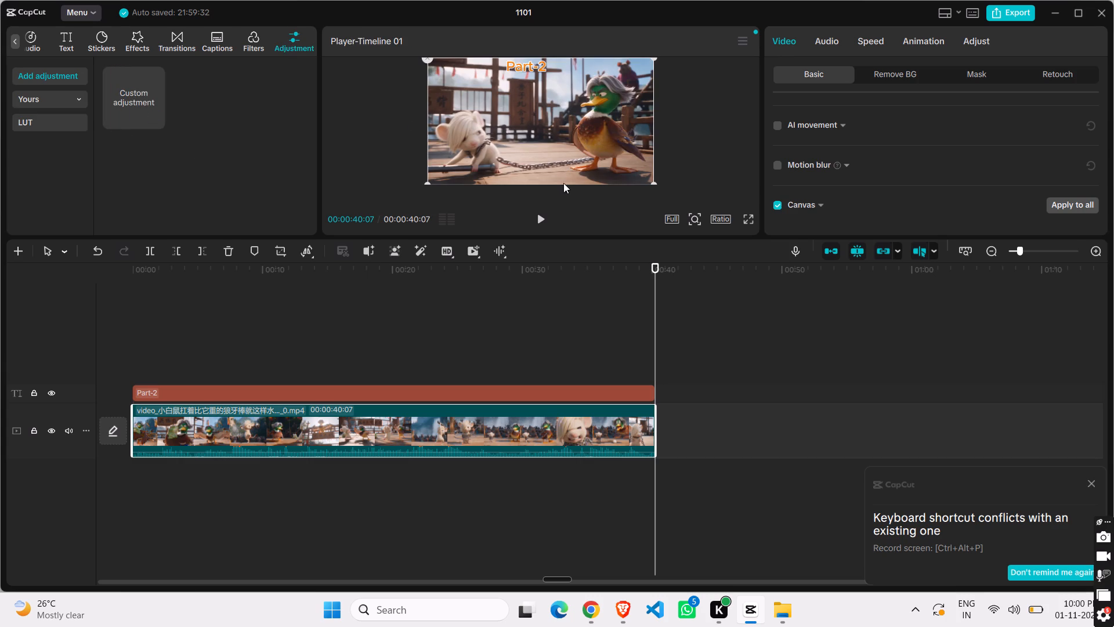
Set the project's aspect ratio to 16:9.
{"action": "left_click", "coordinate": [715, 215]}
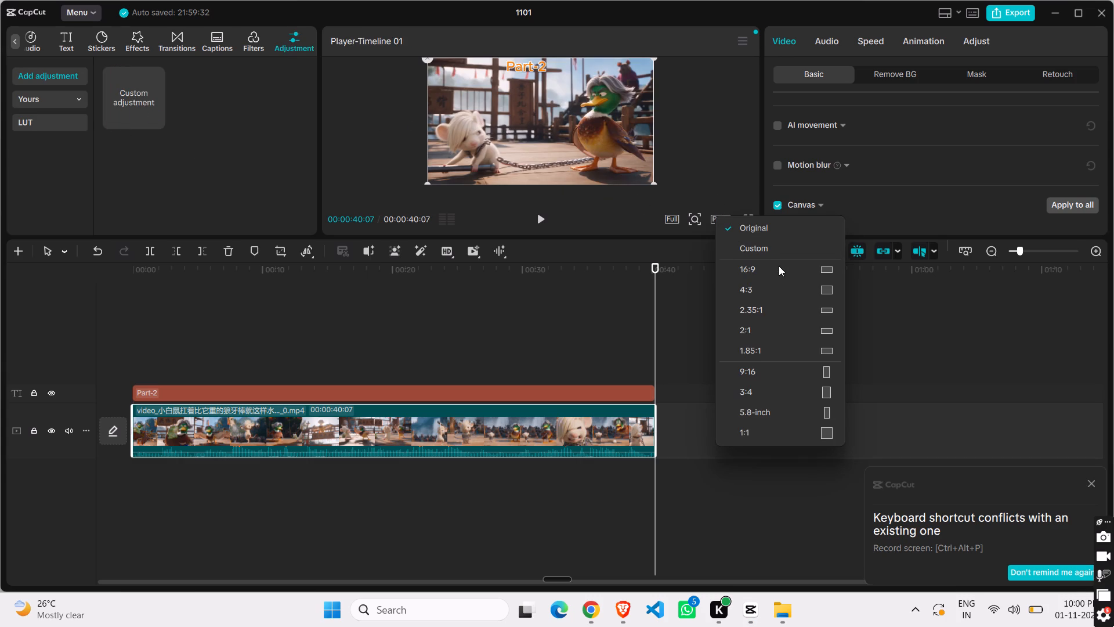
{"action": "left_click", "coordinate": [779, 269]}
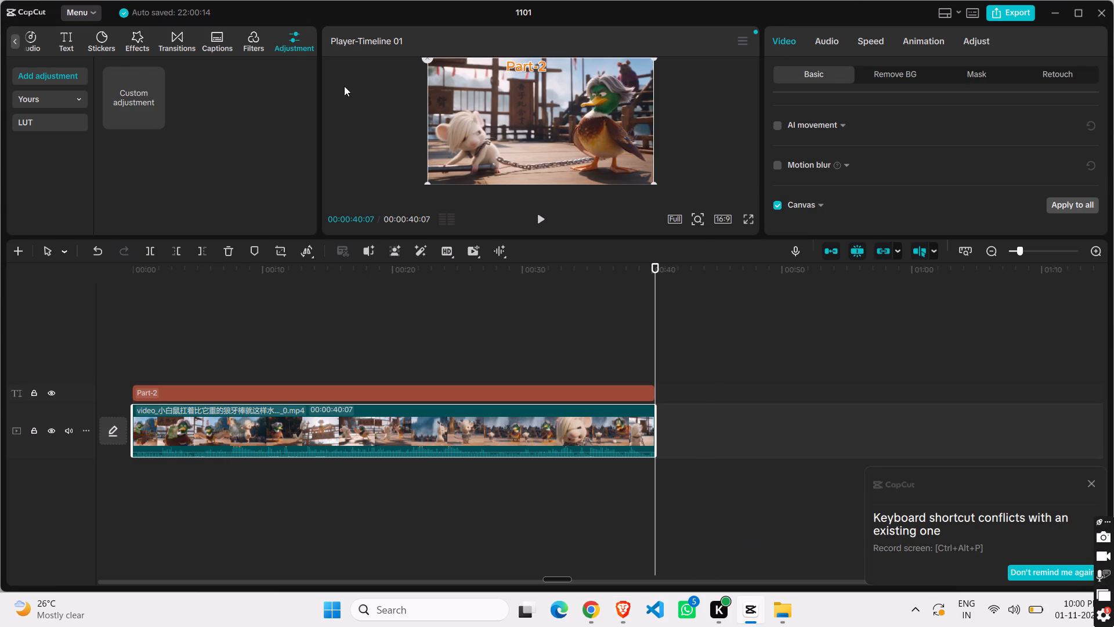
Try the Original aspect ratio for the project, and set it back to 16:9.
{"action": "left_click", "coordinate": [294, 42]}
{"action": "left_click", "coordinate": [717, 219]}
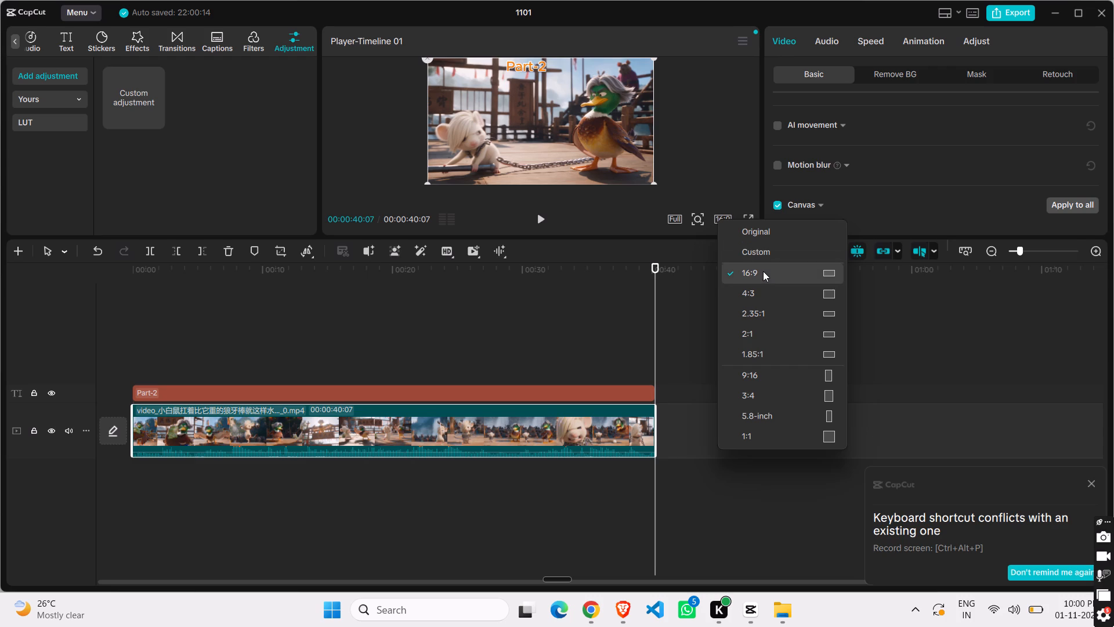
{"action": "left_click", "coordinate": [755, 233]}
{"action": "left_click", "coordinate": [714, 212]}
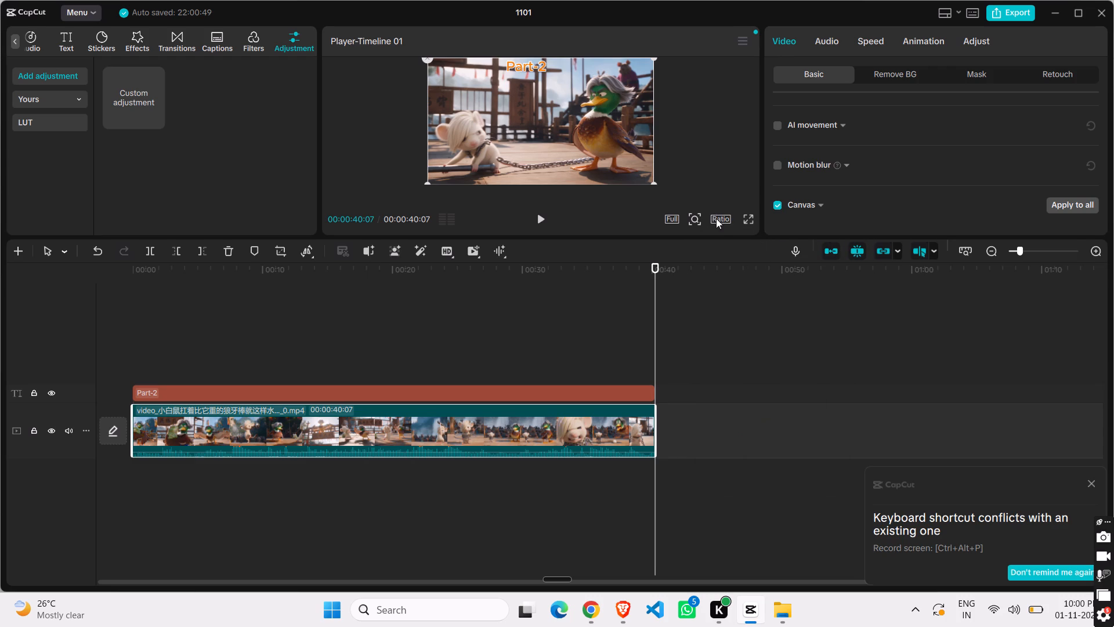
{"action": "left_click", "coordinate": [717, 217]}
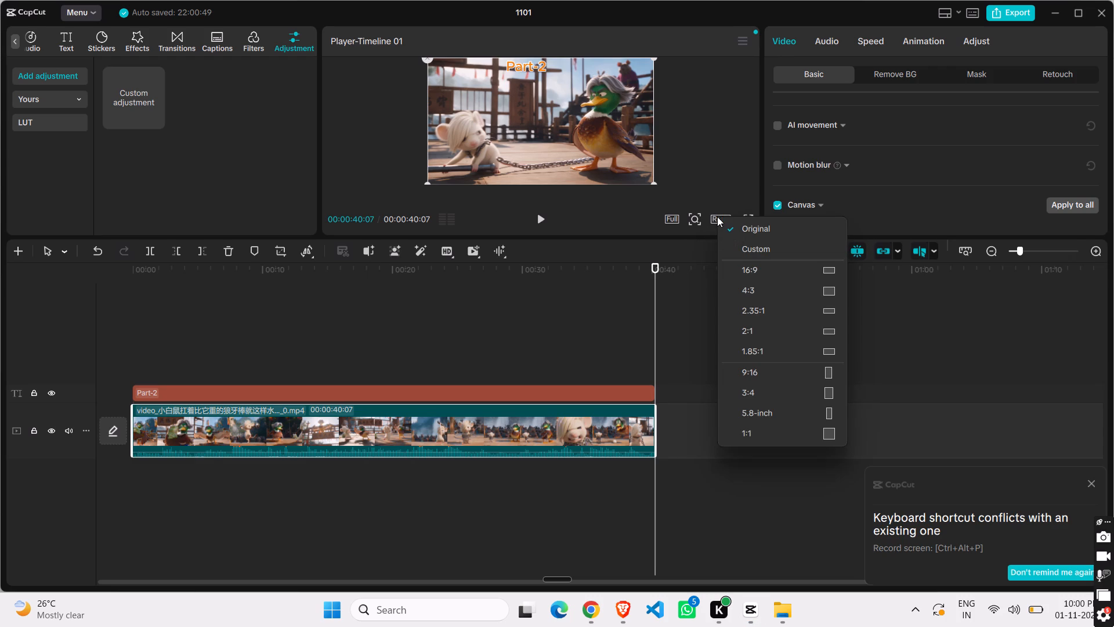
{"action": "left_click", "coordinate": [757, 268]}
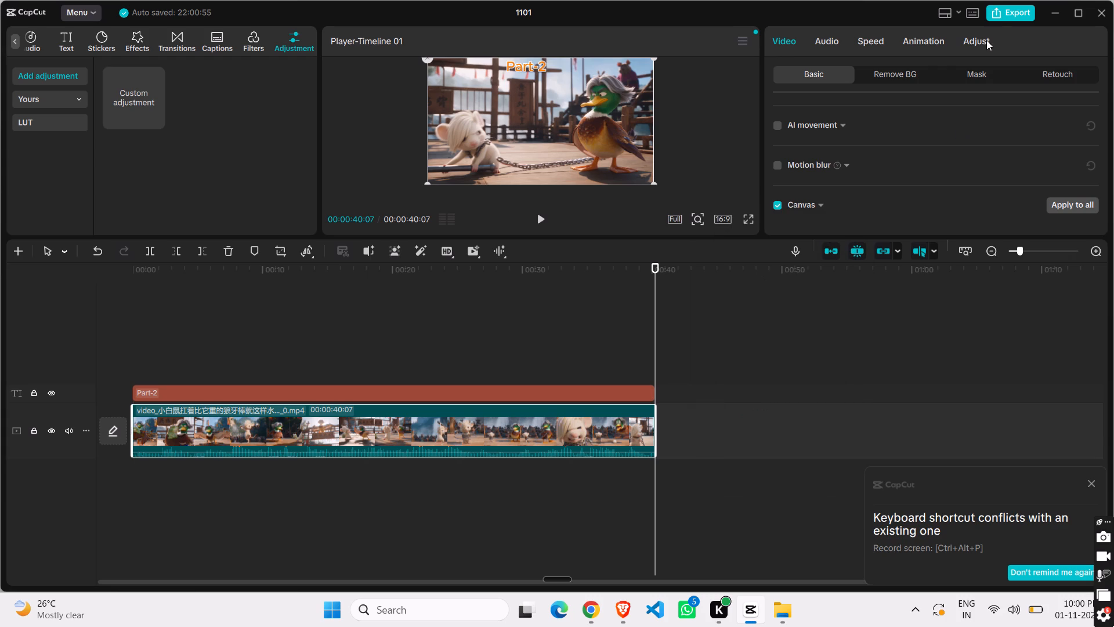
Export the Part-2 video as 1101(3) in 1080P, HEVC, mp4 at 30fps with MP3 audio.
{"action": "left_click", "coordinate": [999, 16]}
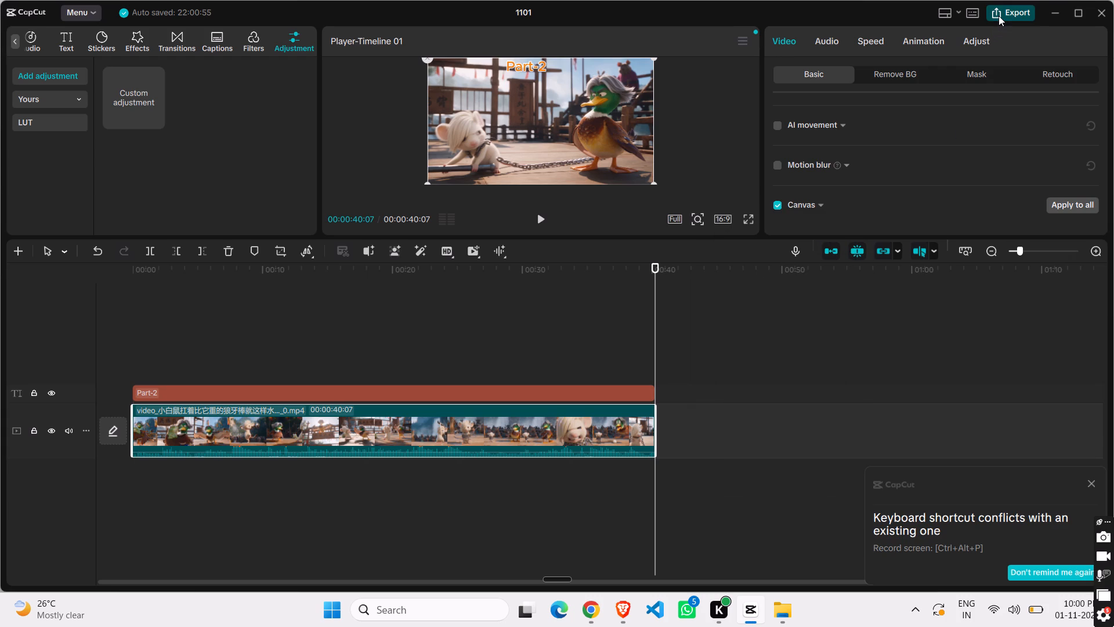
{"action": "left_click", "coordinate": [719, 519]}
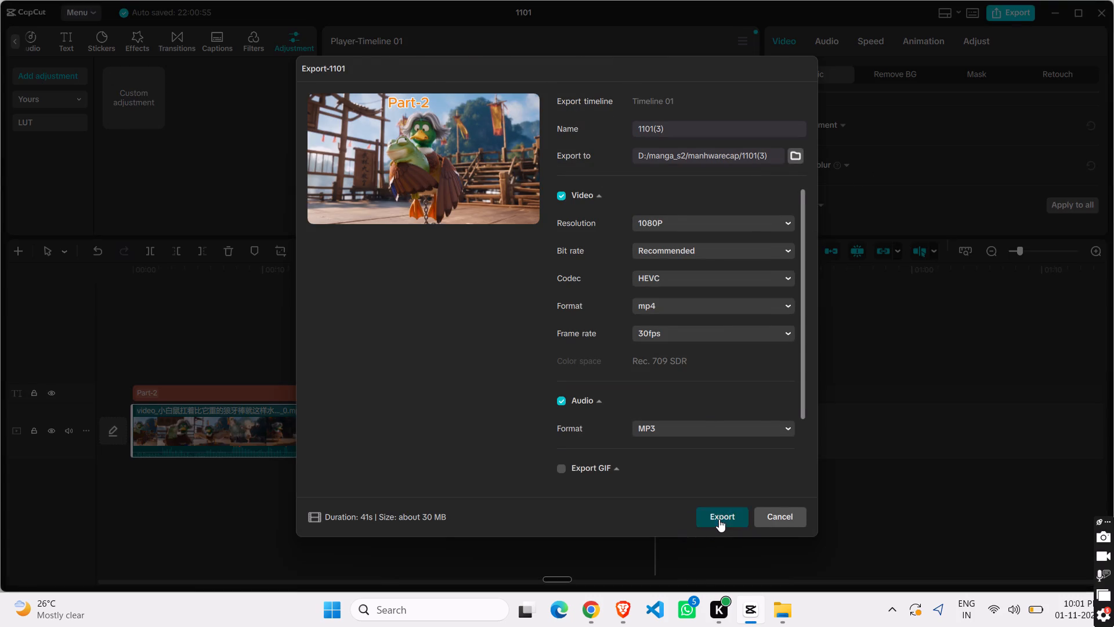
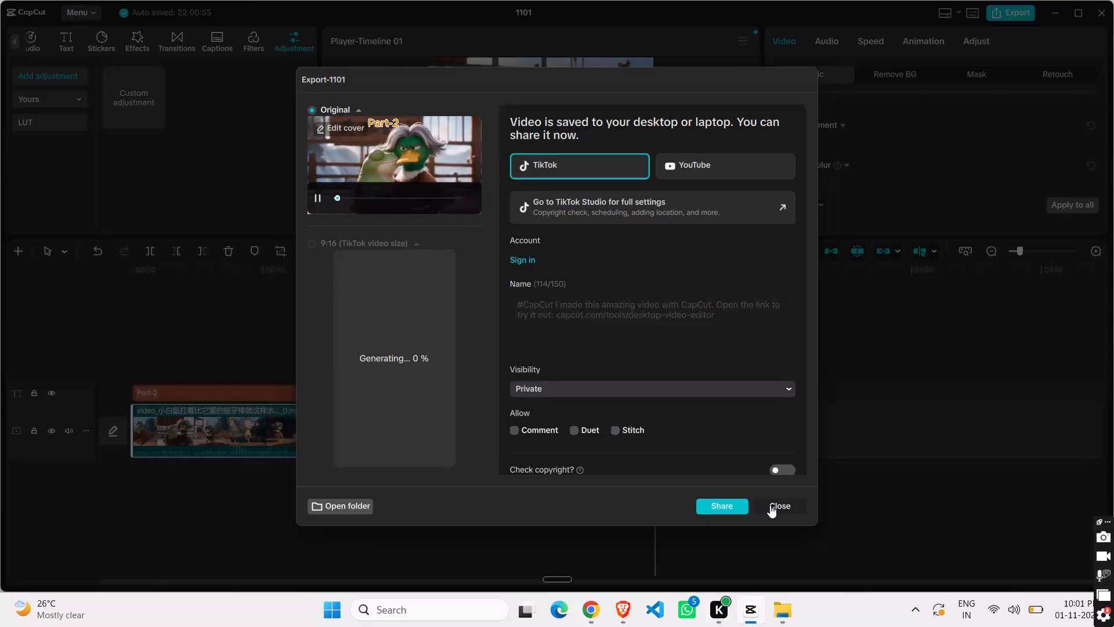
Switch to YouTube Studio in Brave and upload the second 1101(3) file from the manhwarecap 1101(3) folder.
{"action": "left_click", "coordinate": [623, 608]}
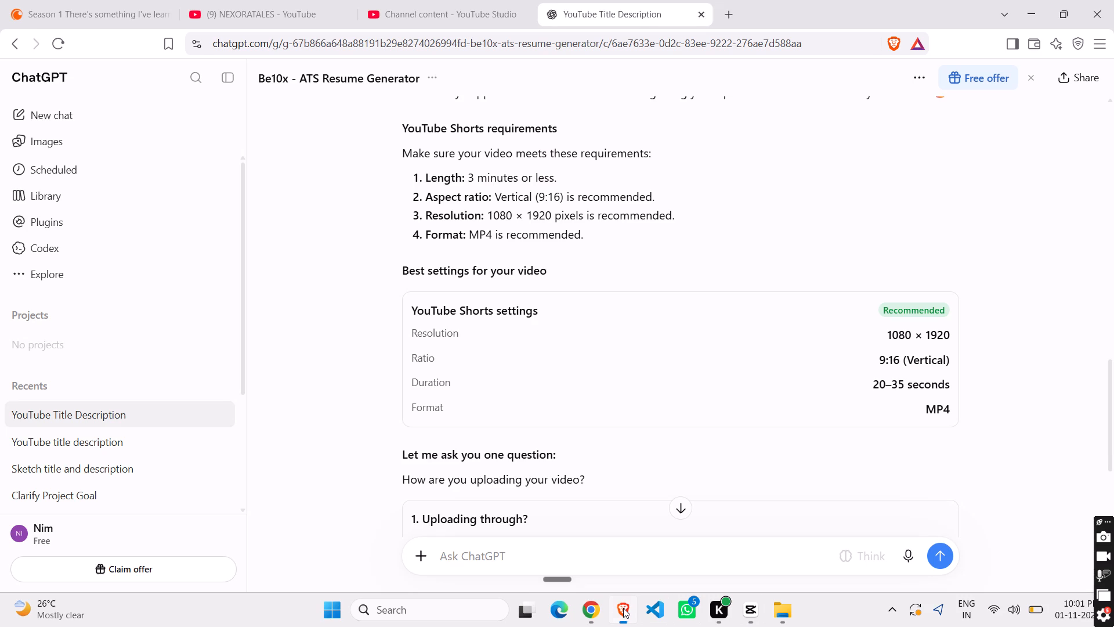
{"action": "left_click", "coordinate": [478, 0]}
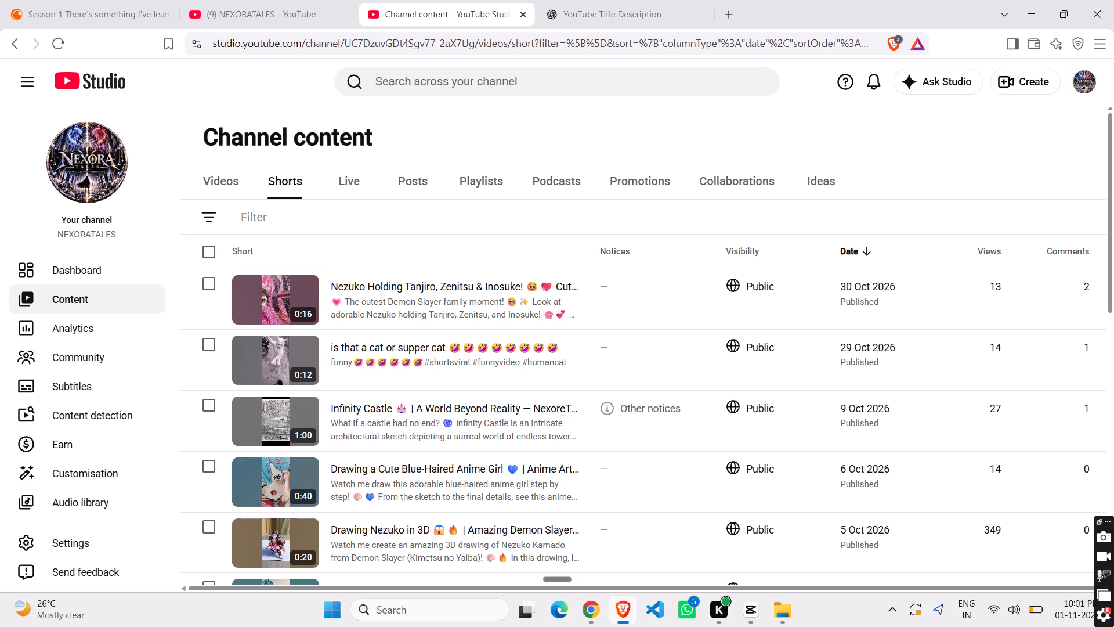
{"action": "left_click", "coordinate": [1017, 85]}
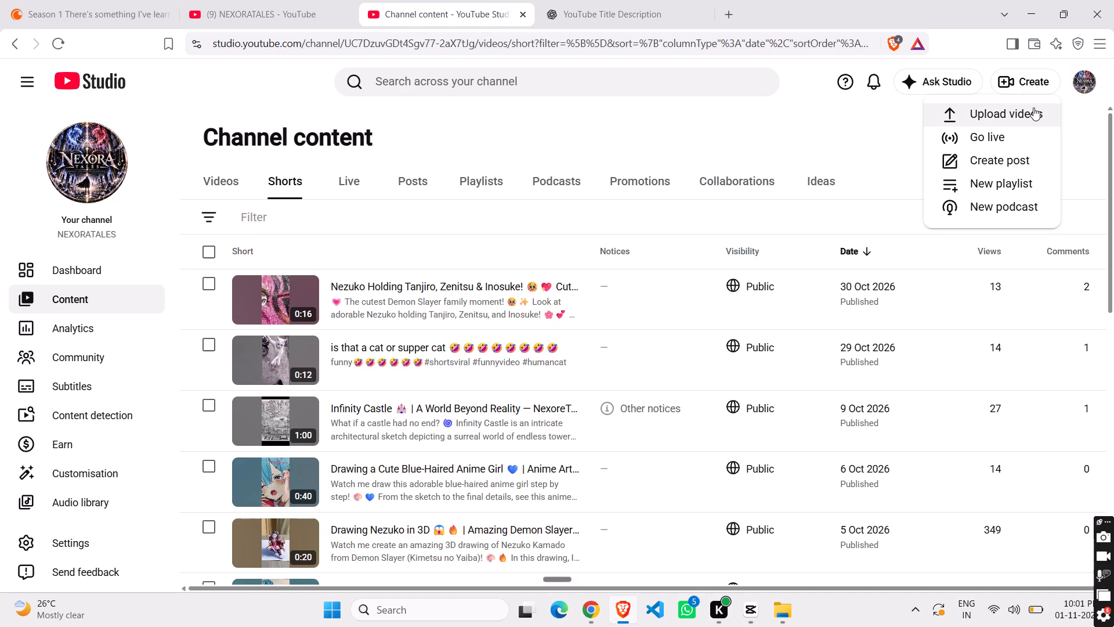
{"action": "left_click", "coordinate": [1033, 107]}
{"action": "left_click", "coordinate": [544, 397]}
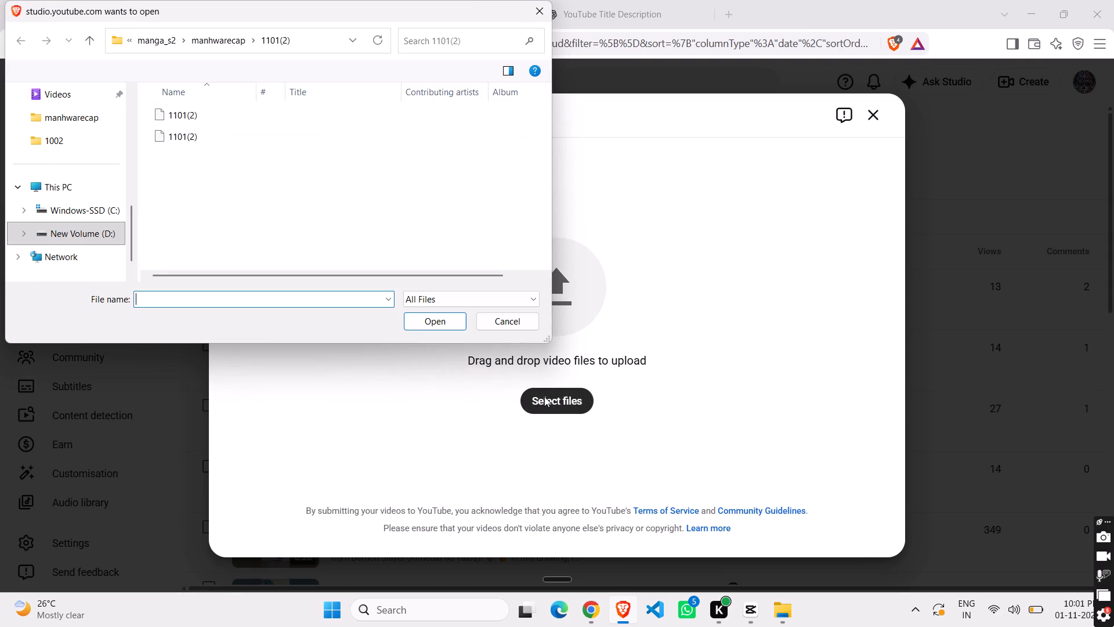
{"action": "left_click", "coordinate": [88, 38]}
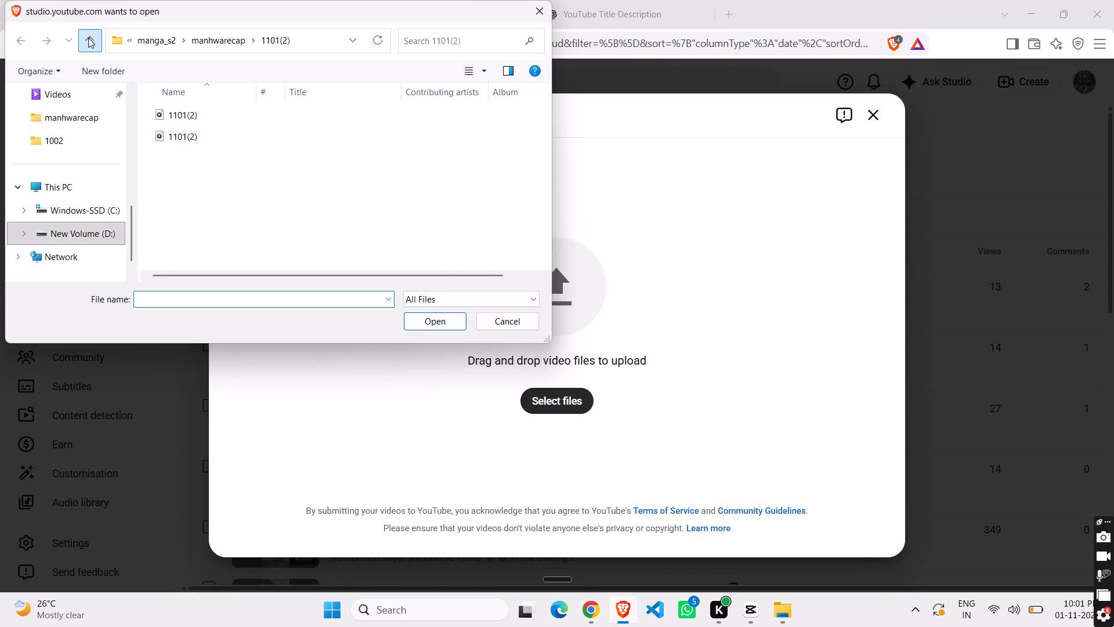
{"action": "double_click", "coordinate": [171, 197]}
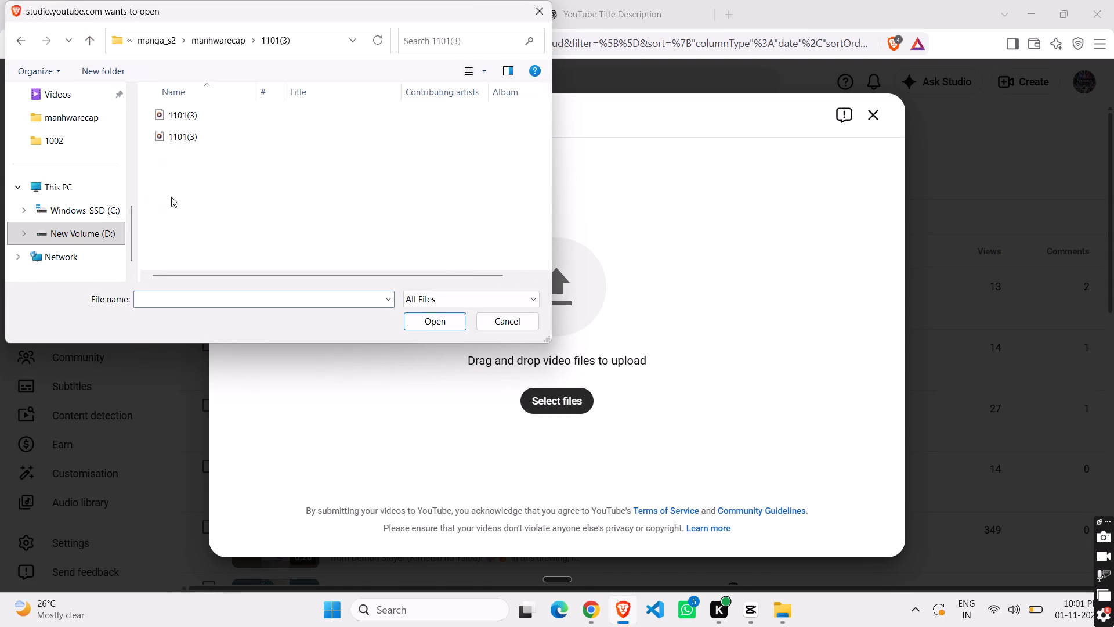
{"action": "left_click", "coordinate": [179, 141]}
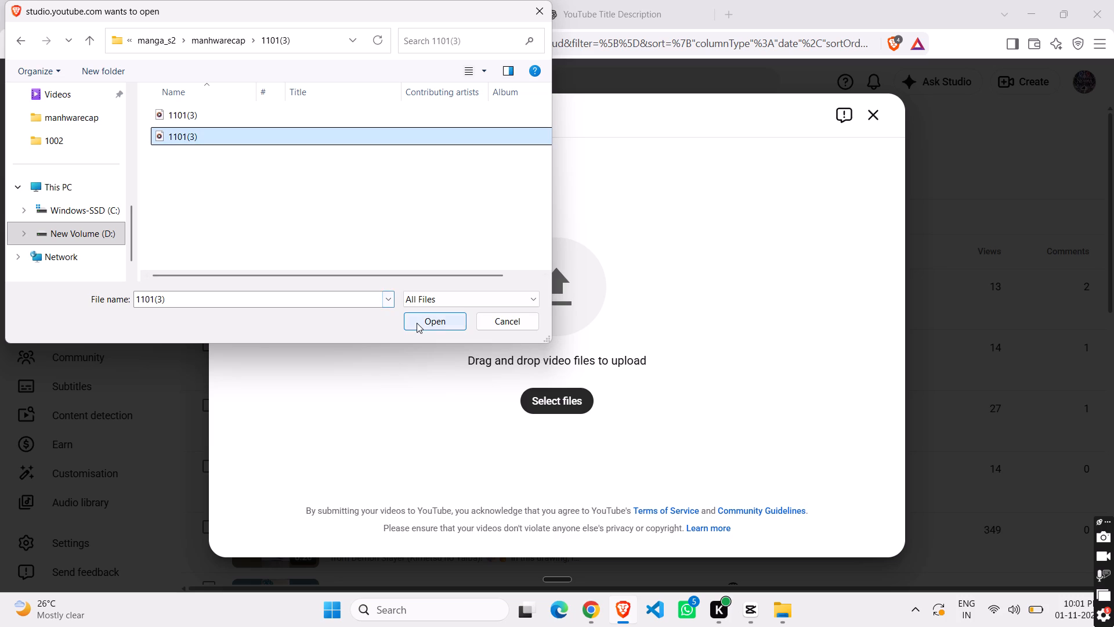
{"action": "left_click", "coordinate": [417, 323]}
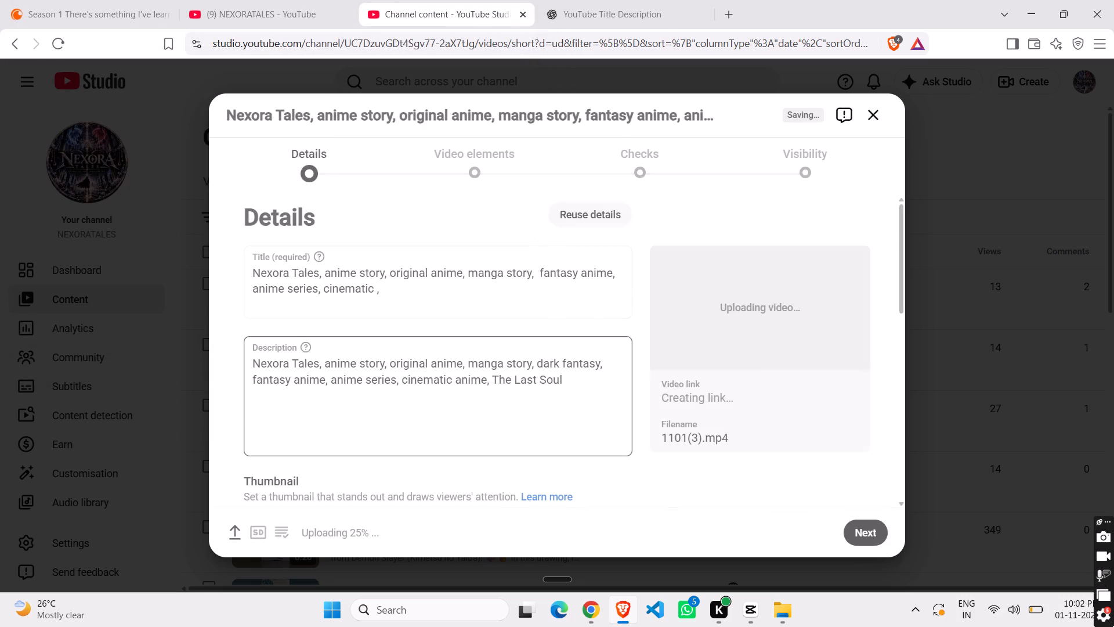
Replace the video's default title with "Part-2" followed by seven 😂 emojis.
{"action": "key", "text": "ctrl+a"}
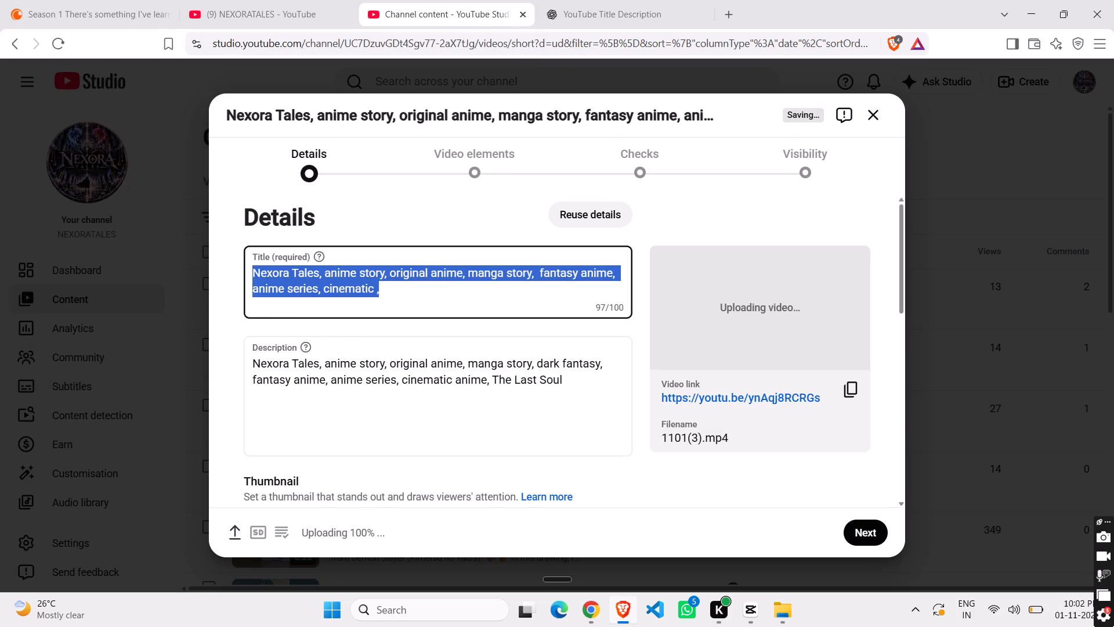
{"action": "key", "text": "BackSpace"}
{"action": "key", "text": "p"}
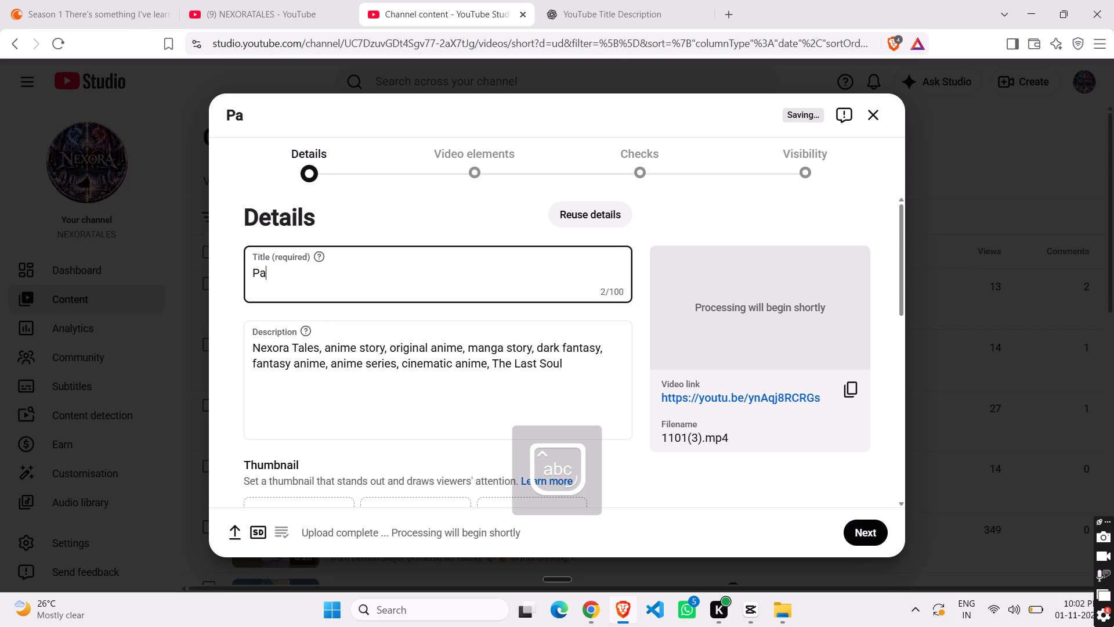
{"action": "key", "text": "2"}
{"action": "key", "text": "super+period"}
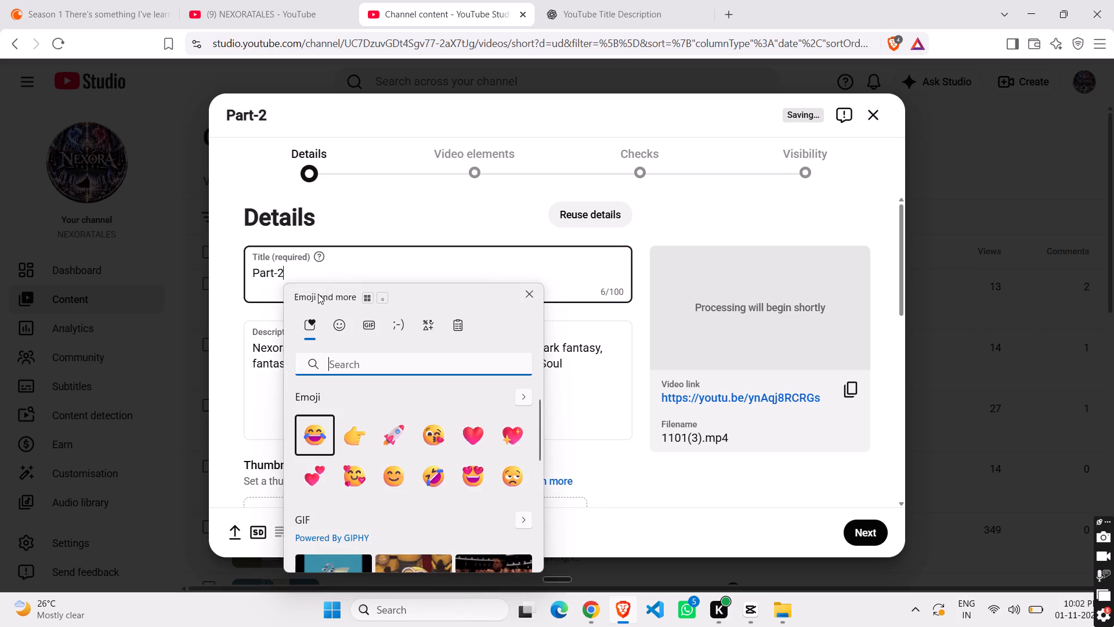
{"action": "triple_click", "coordinate": [323, 434]}
{"action": "triple_click", "coordinate": [323, 434]}
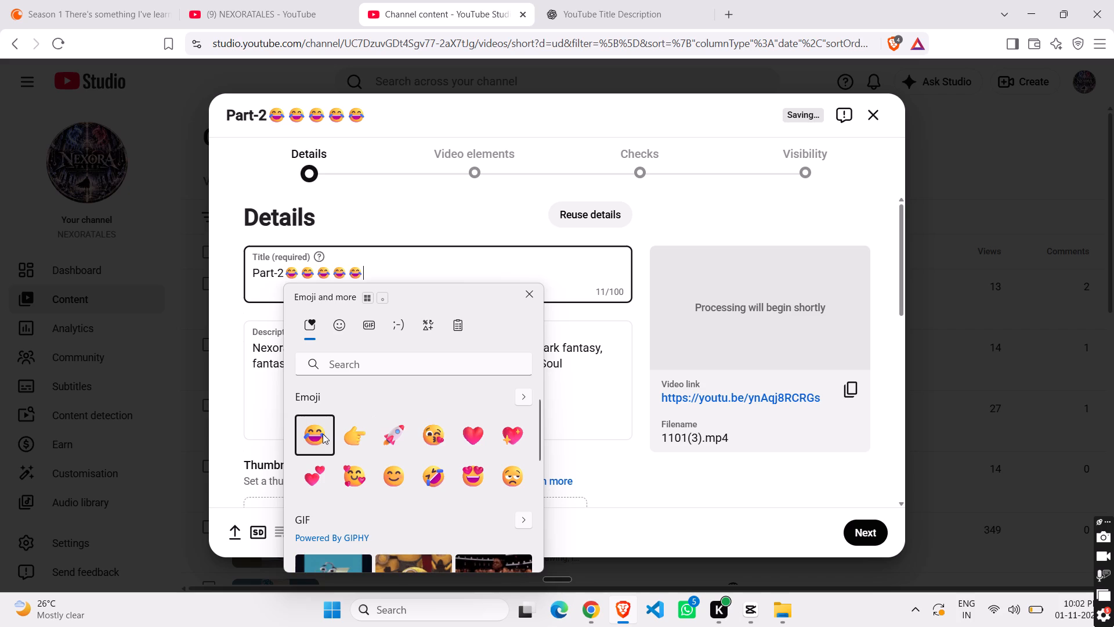
{"action": "key", "text": "Return"}
{"action": "left_click", "coordinate": [572, 412]}
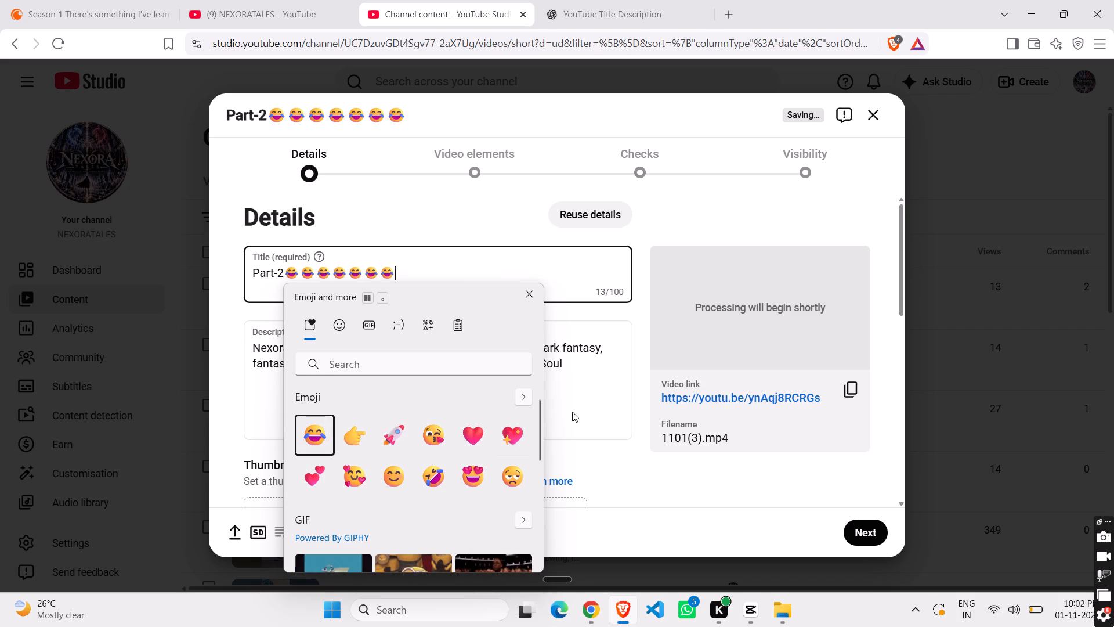
Replace the default description with "Part-2" followed by four 😂 and four 😎 emojis.
{"action": "left_click", "coordinate": [522, 381]}
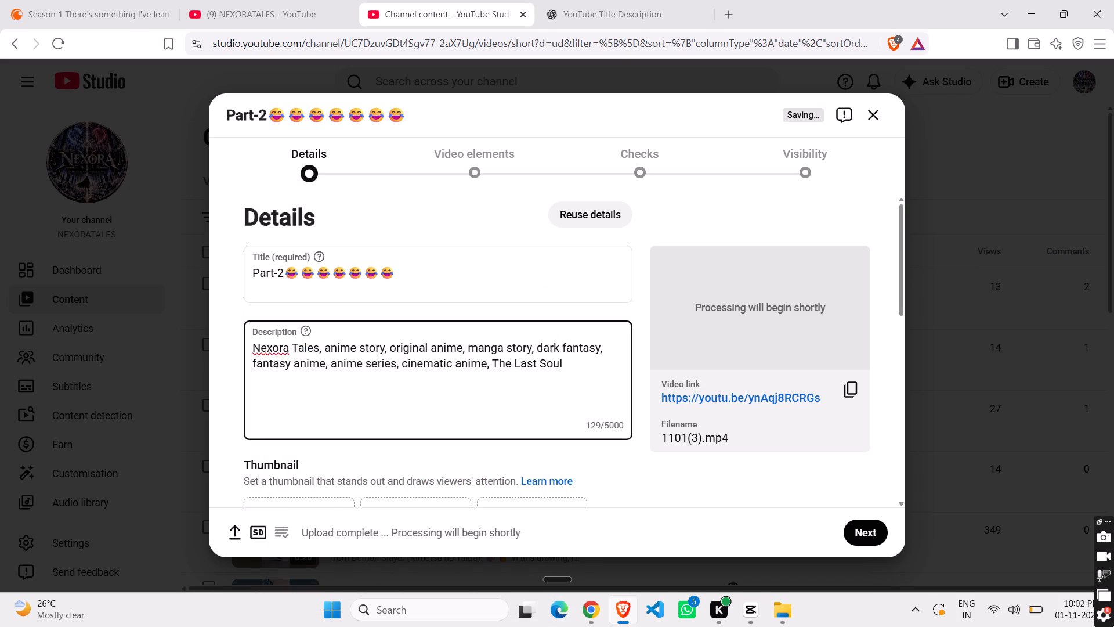
{"action": "key", "text": "ctrl+a"}
{"action": "key", "text": "BackSpace"}
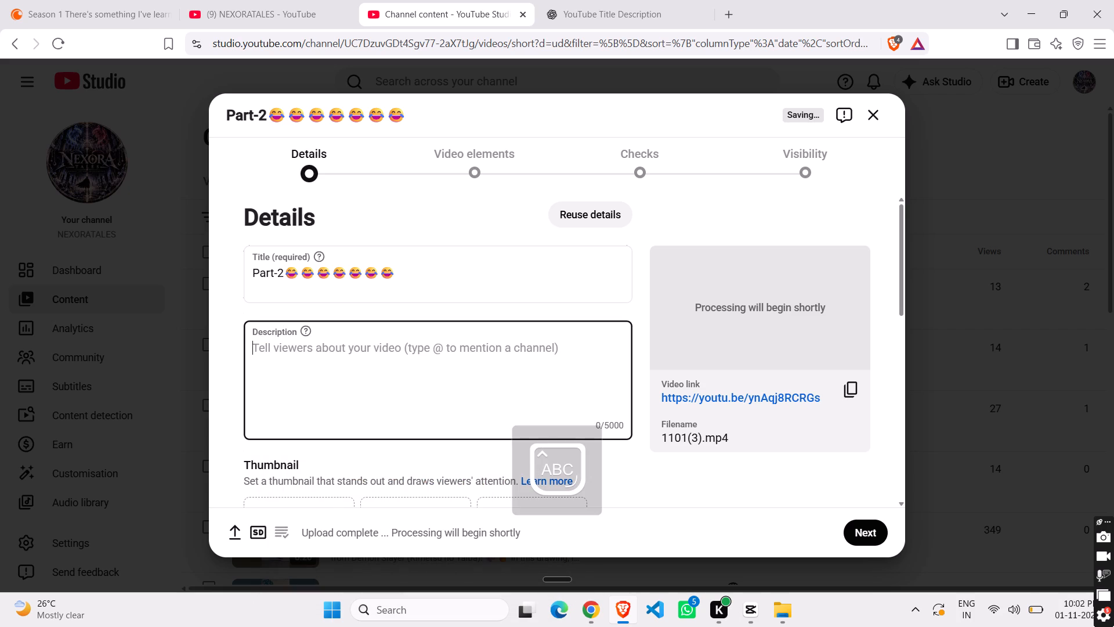
{"action": "type", "text": "art"}
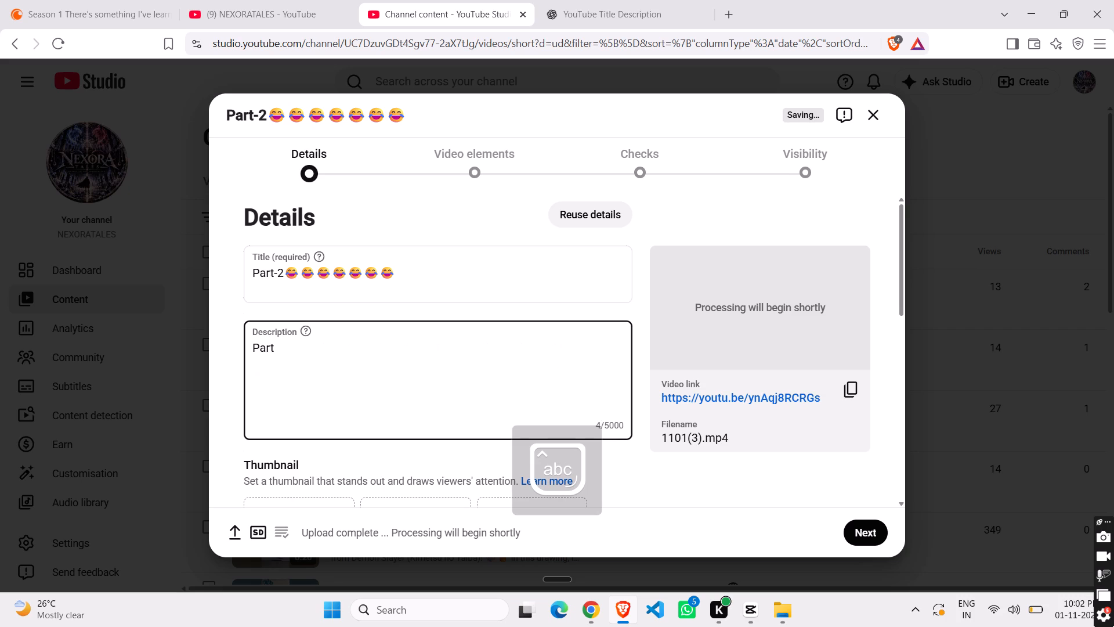
{"action": "key", "text": "minus"}
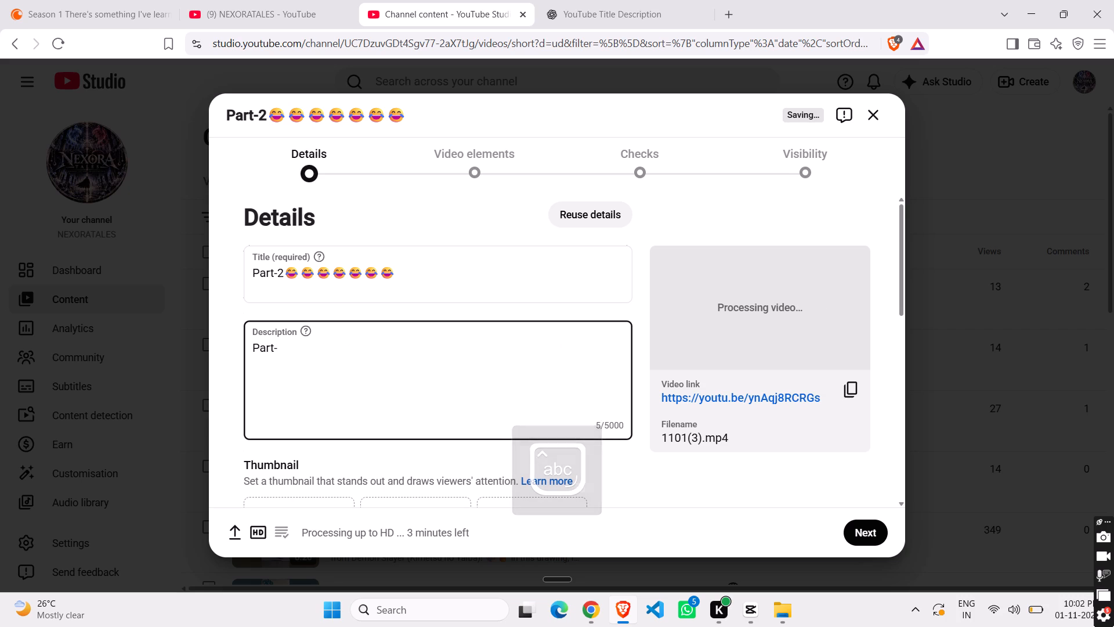
{"action": "key", "text": "2"}
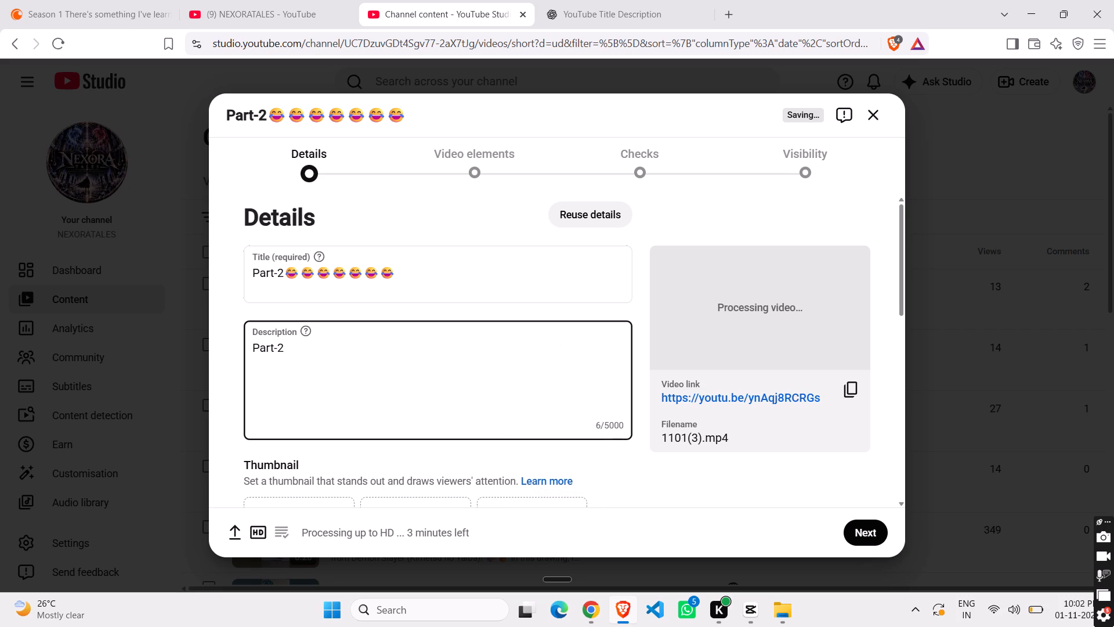
{"action": "key", "text": "super+period"}
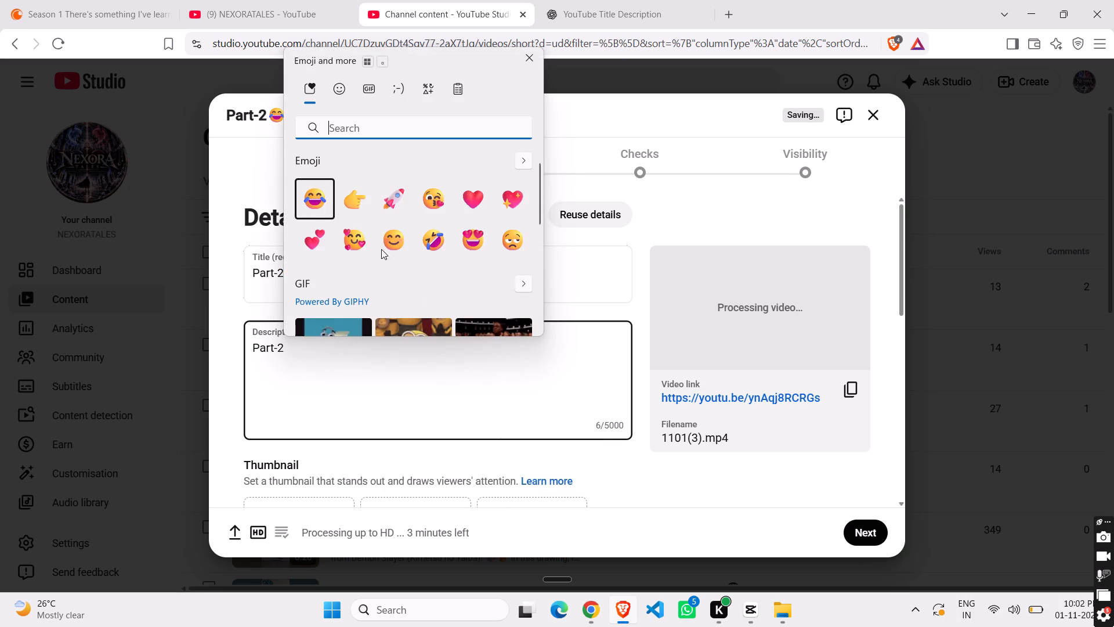
{"action": "double_click", "coordinate": [309, 210]}
{"action": "double_click", "coordinate": [311, 203]}
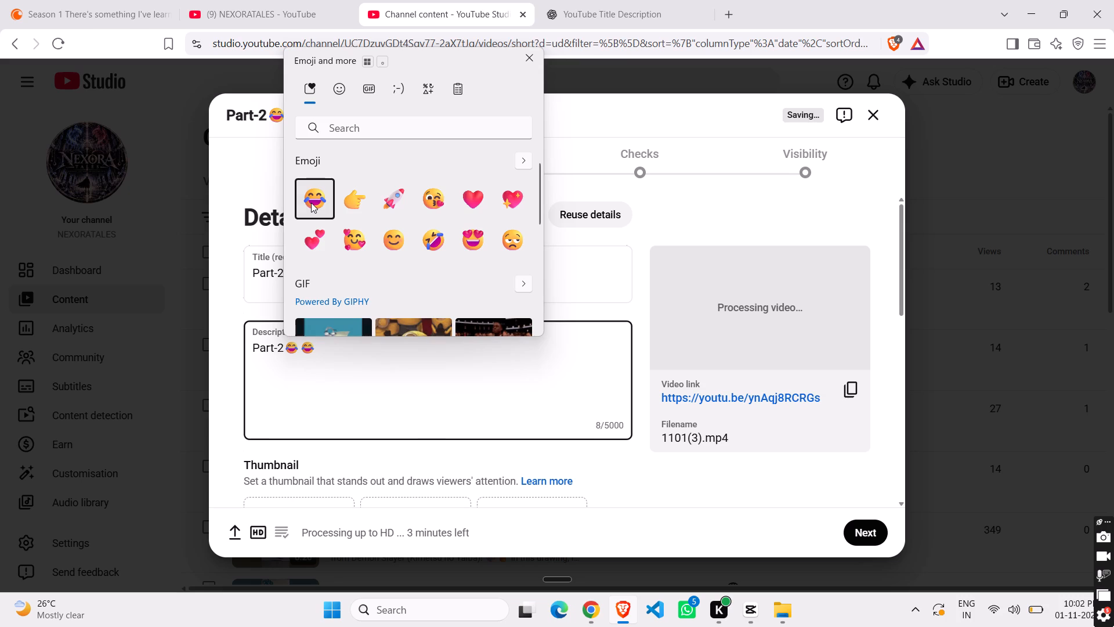
{"action": "left_click", "coordinate": [339, 92]}
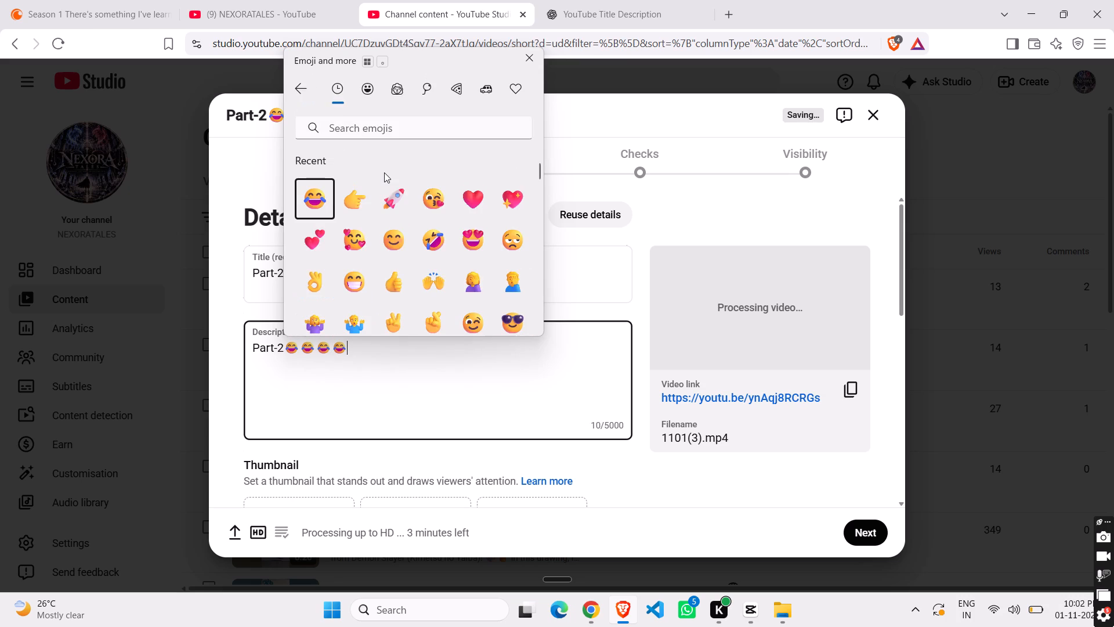
{"action": "scroll", "coordinate": [384, 172], "scroll_direction": "down", "scroll_amount": 2}
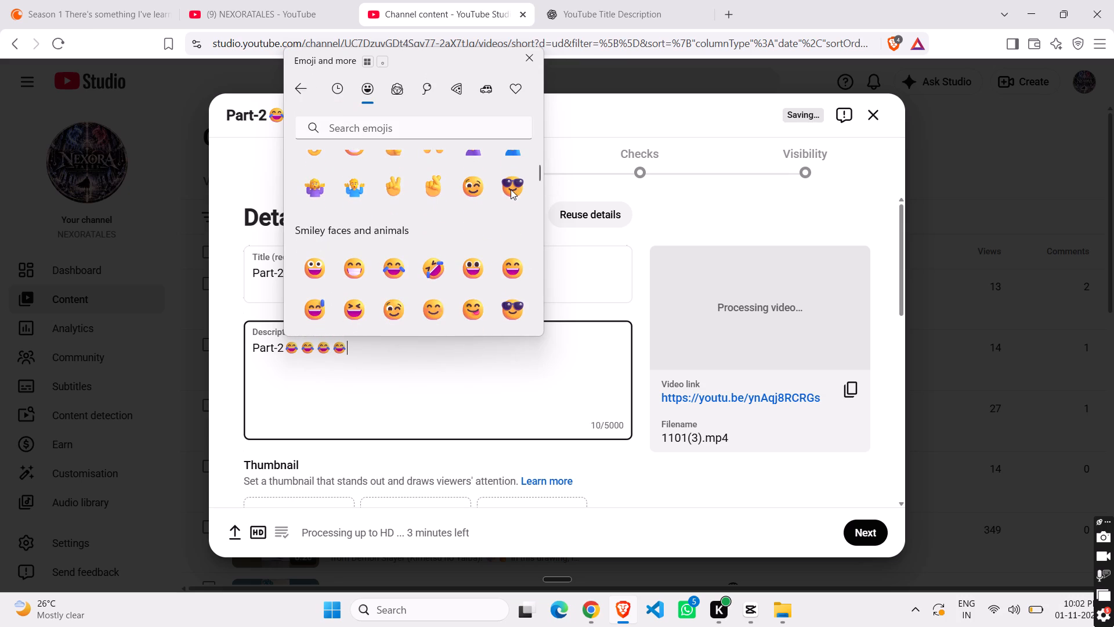
{"action": "triple_click", "coordinate": [508, 190]}
{"action": "left_click", "coordinate": [508, 190]}
{"action": "left_click", "coordinate": [473, 371]}
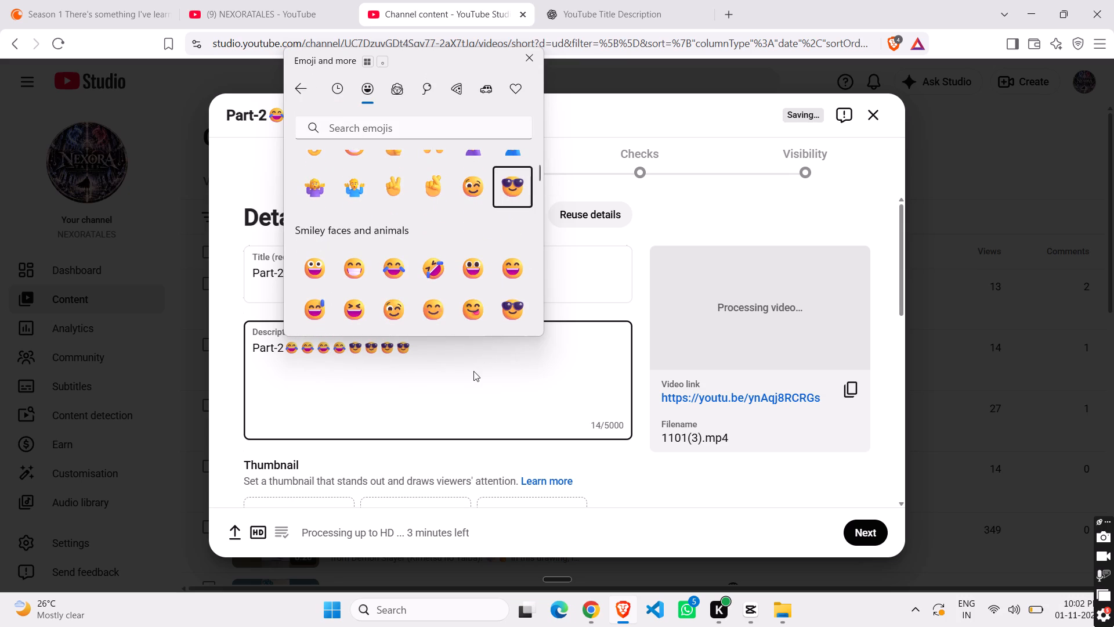
Set the video's audience to "No, it's not Made for Kids".
{"action": "scroll", "coordinate": [473, 371], "scroll_direction": "down", "scroll_amount": 3}
{"action": "scroll", "coordinate": [473, 371], "scroll_direction": "up", "scroll_amount": 4}
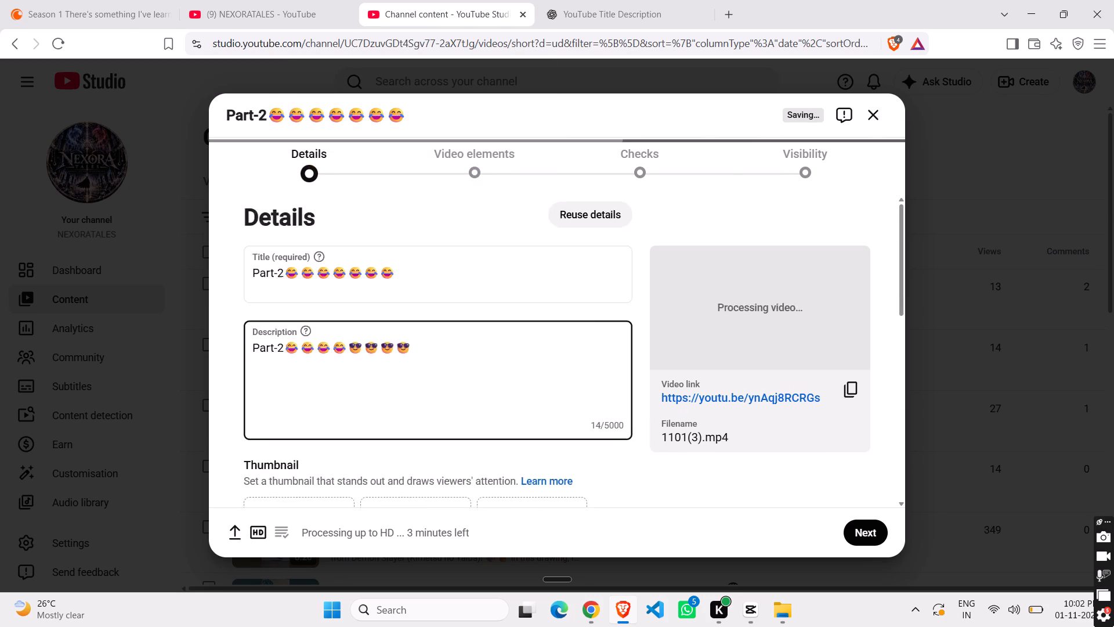
{"action": "scroll", "coordinate": [473, 371], "scroll_direction": "down", "scroll_amount": 2}
{"action": "left_click", "coordinate": [254, 363]}
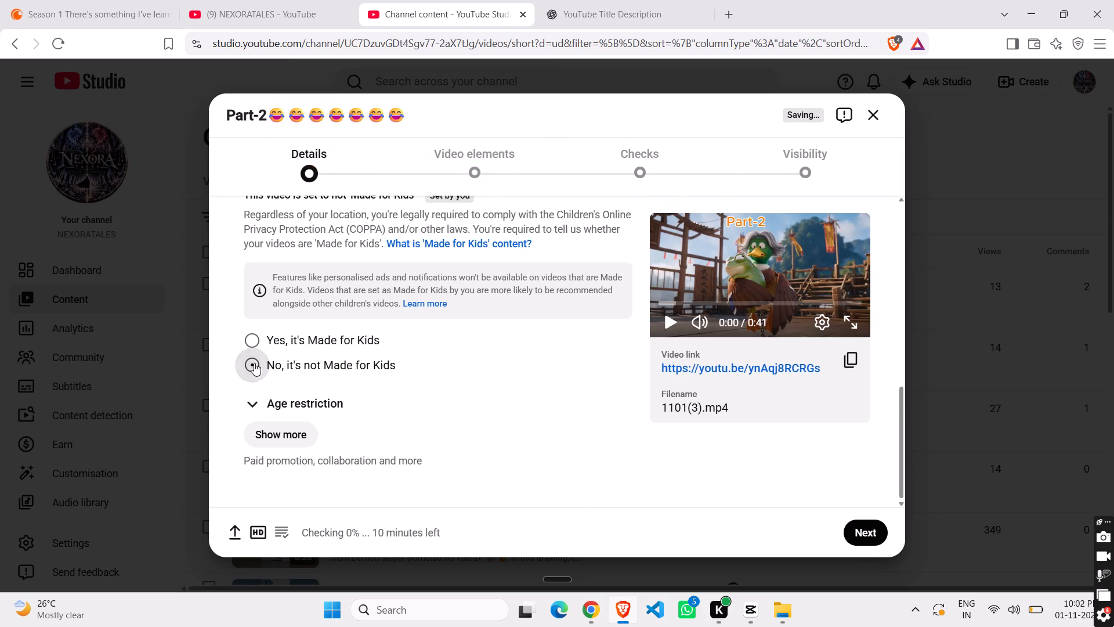
{"action": "scroll", "coordinate": [479, 343], "scroll_direction": "up", "scroll_amount": 3}
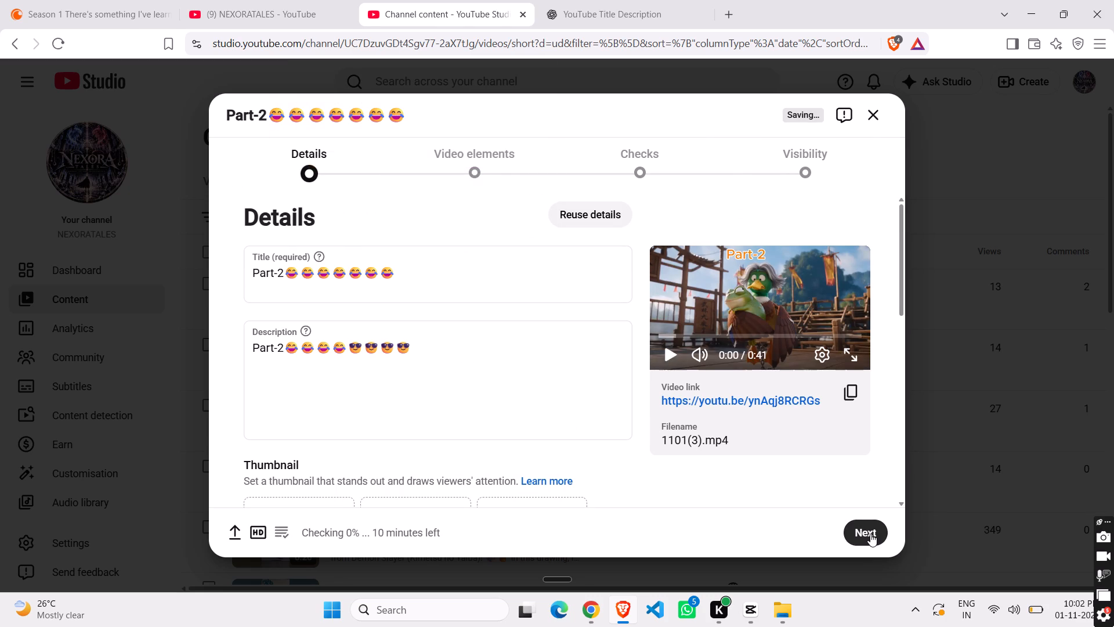
Proceed through the video elements and checks without adding anything, publish the Part-2 video publicly, and dismiss the sharing options.
{"action": "left_click", "coordinate": [870, 534]}
{"action": "left_click", "coordinate": [870, 534]}
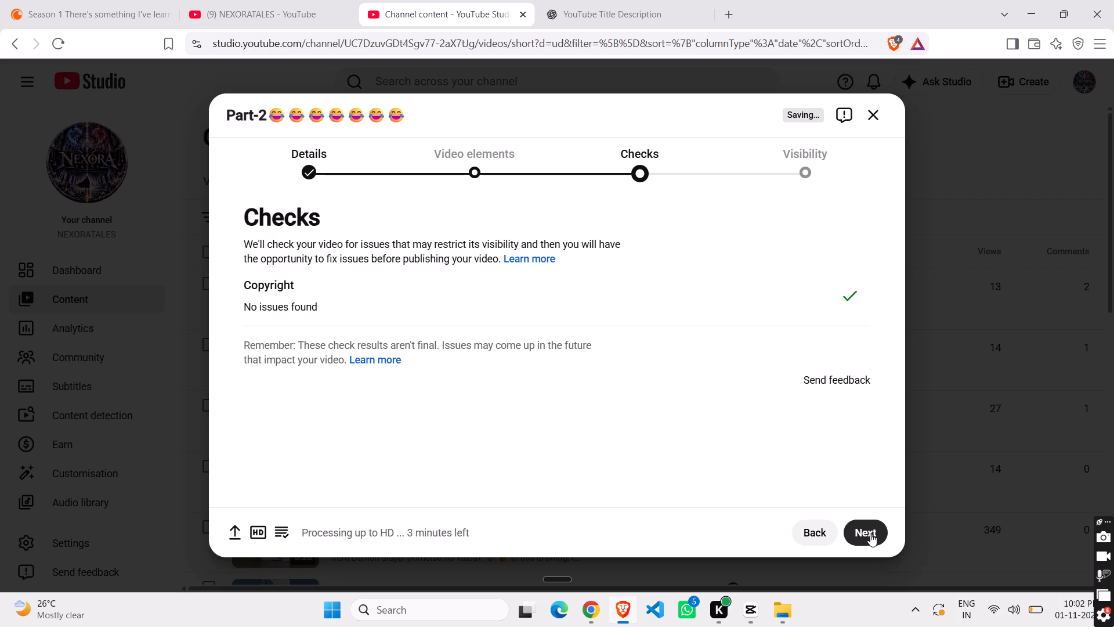
{"action": "left_click", "coordinate": [826, 541]}
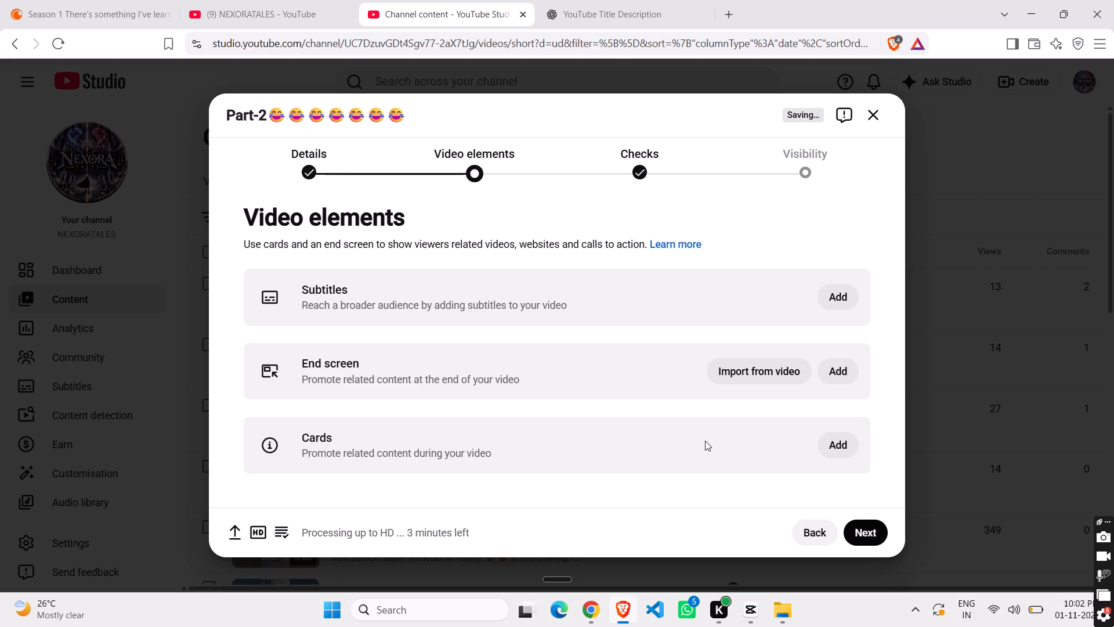
{"action": "scroll", "coordinate": [705, 441], "scroll_direction": "down", "scroll_amount": 4}
{"action": "scroll", "coordinate": [705, 441], "scroll_direction": "up", "scroll_amount": 2}
{"action": "left_click", "coordinate": [857, 533]}
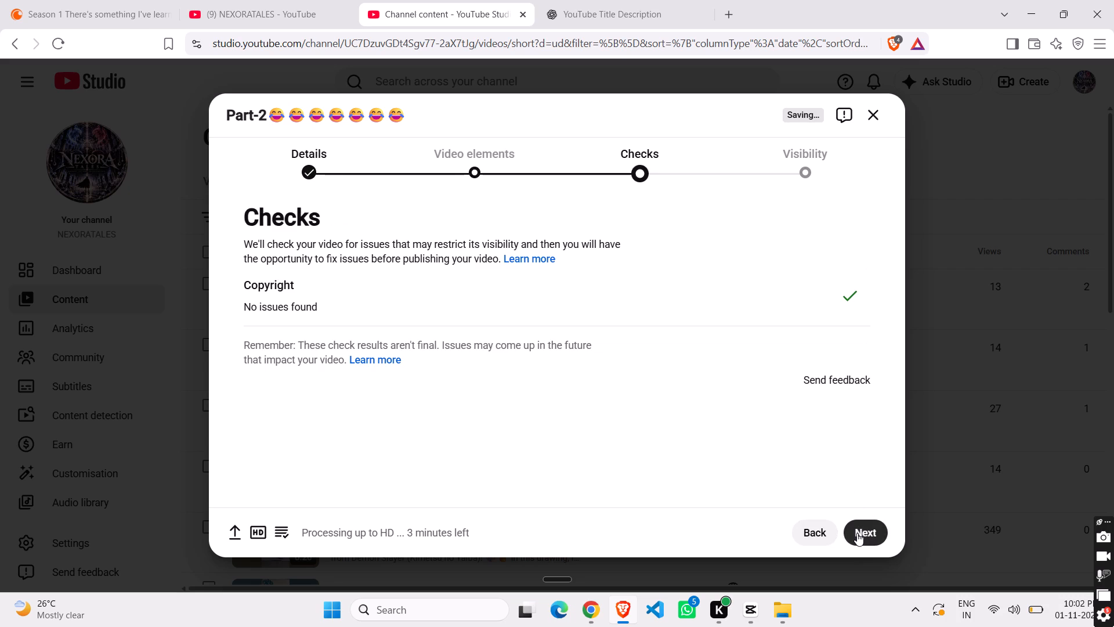
{"action": "left_click", "coordinate": [857, 533]}
{"action": "left_click", "coordinate": [857, 533]}
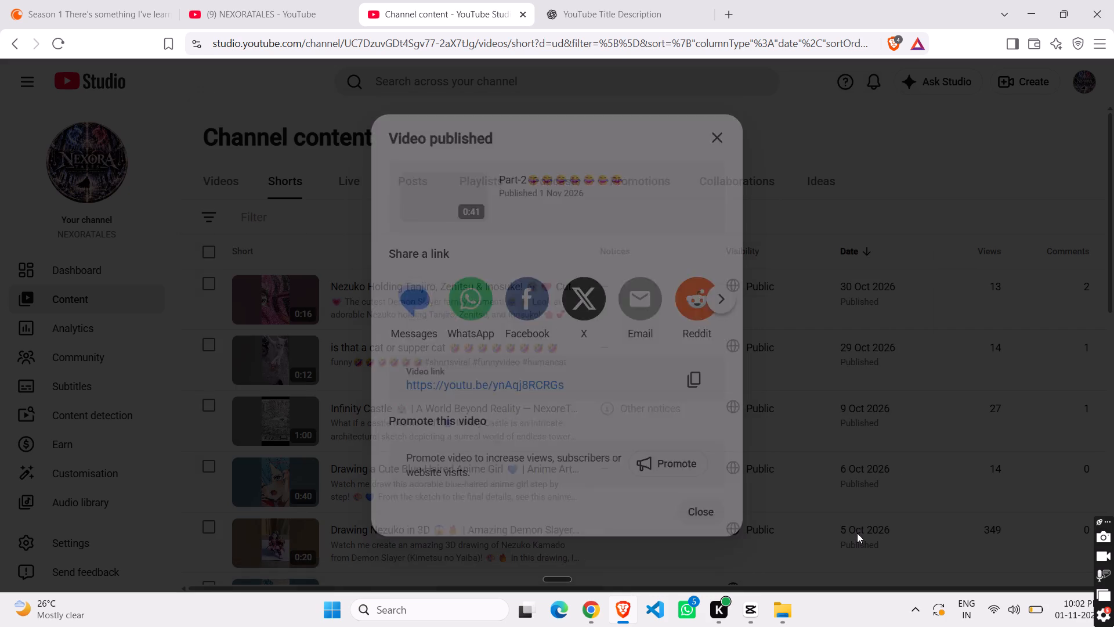
{"action": "left_click", "coordinate": [699, 514]}
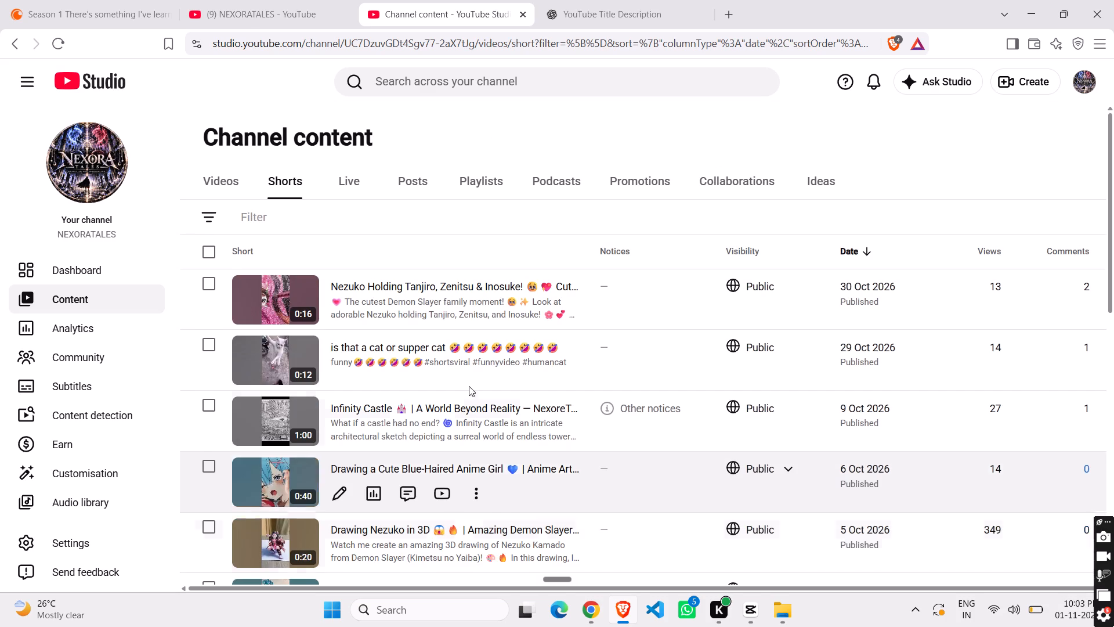
Look through the channel's Shorts and Videos lists for the newly published Part-2 upload.
{"action": "scroll", "coordinate": [469, 386], "scroll_direction": "down", "scroll_amount": 3}
{"action": "scroll", "coordinate": [469, 386], "scroll_direction": "right", "scroll_amount": 1}
{"action": "scroll", "coordinate": [469, 386], "scroll_direction": "up", "scroll_amount": 6}
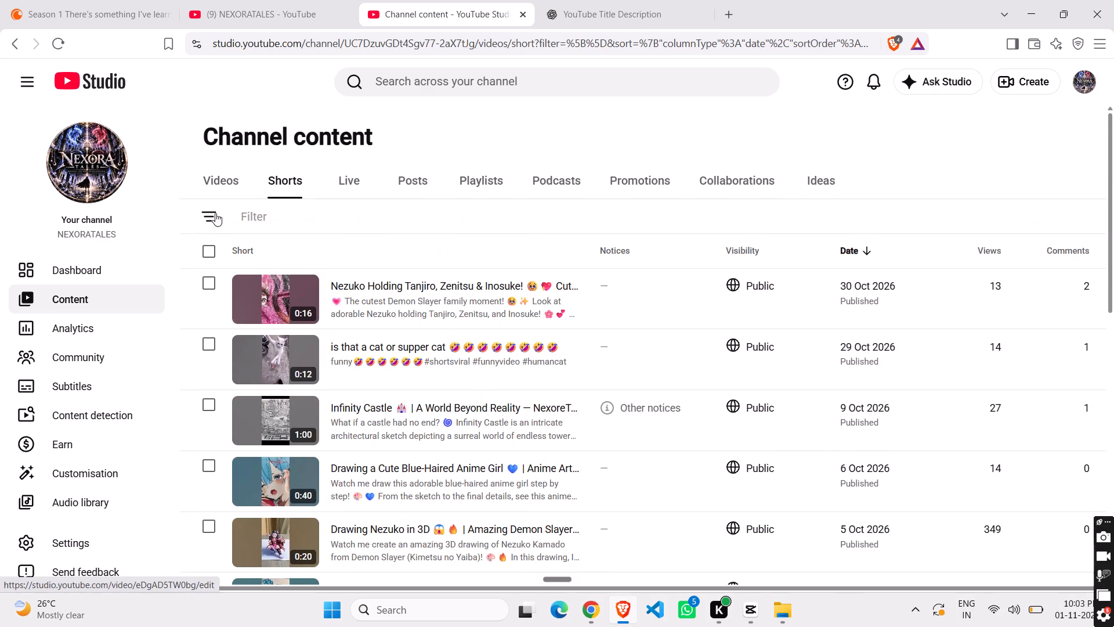
{"action": "left_click", "coordinate": [214, 186]}
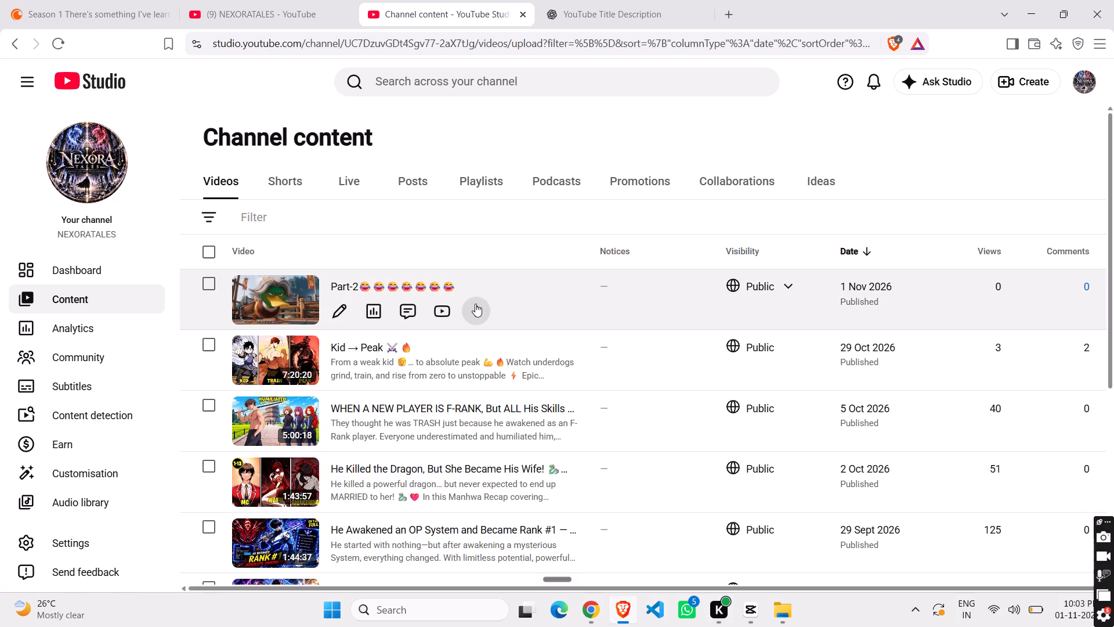
Permanently delete the published Part-2 video from the channel's Videos list, acknowledging that the deletion is permanent.
{"action": "left_click", "coordinate": [471, 304]}
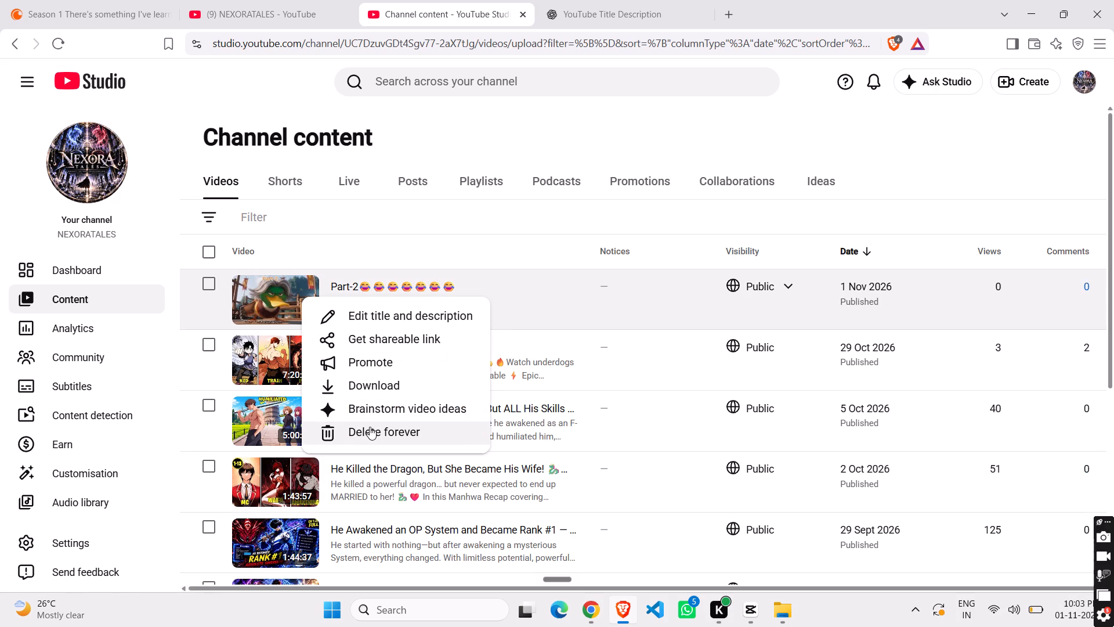
{"action": "left_click", "coordinate": [370, 427]}
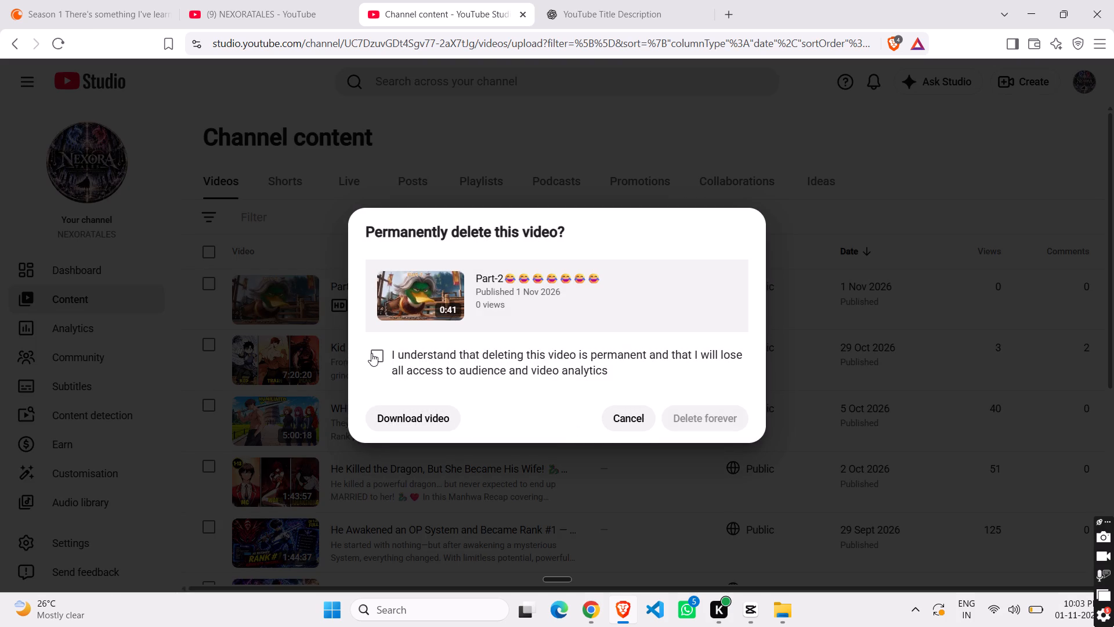
{"action": "left_click", "coordinate": [371, 353]}
{"action": "left_click", "coordinate": [675, 416]}
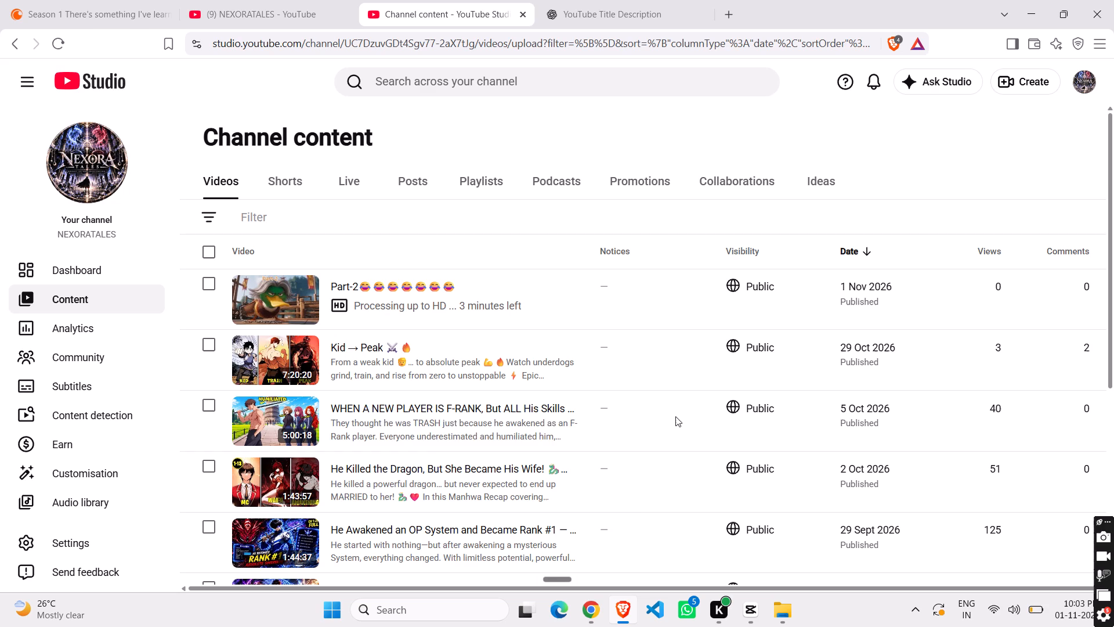
{"action": "left_click", "coordinate": [750, 605]}
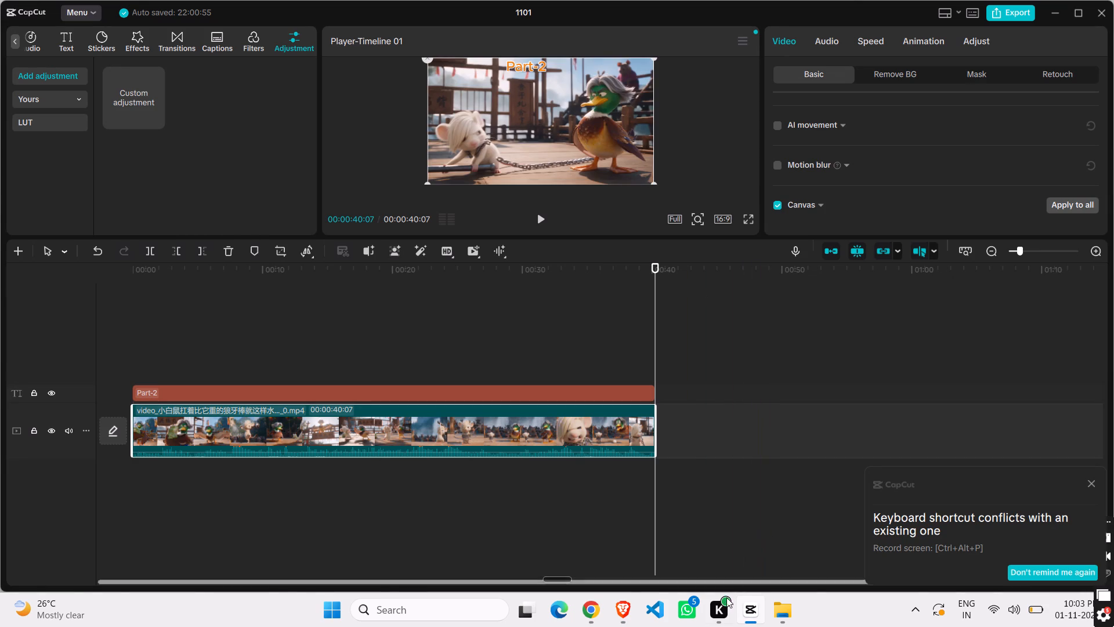
{"action": "left_click", "coordinate": [638, 612]}
{"action": "left_click", "coordinate": [584, 0]}
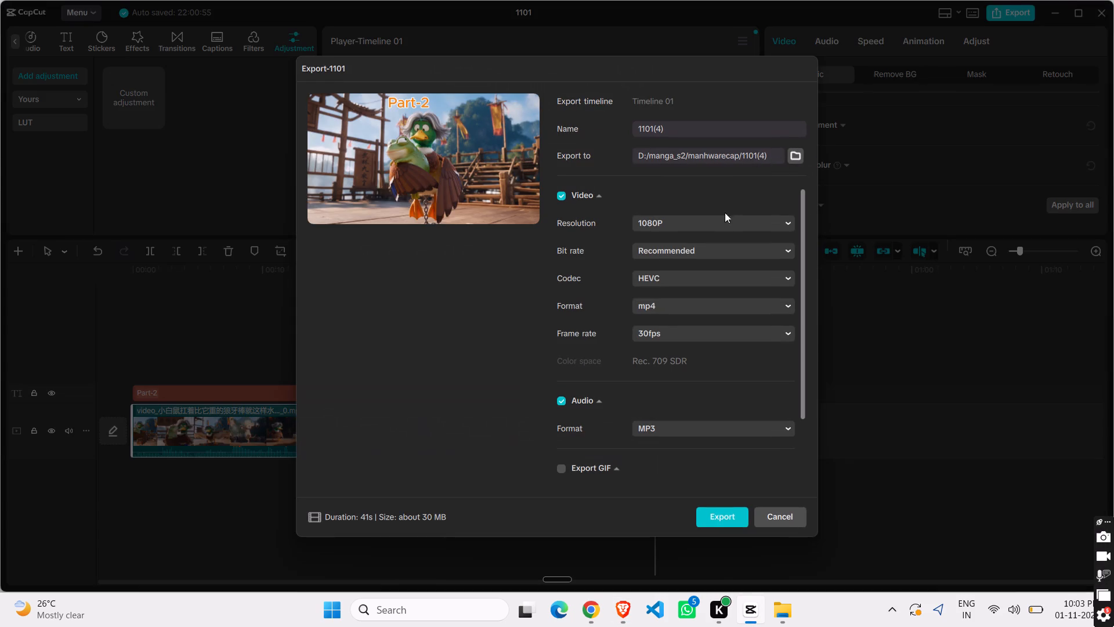
{"action": "left_click", "coordinate": [720, 230]}
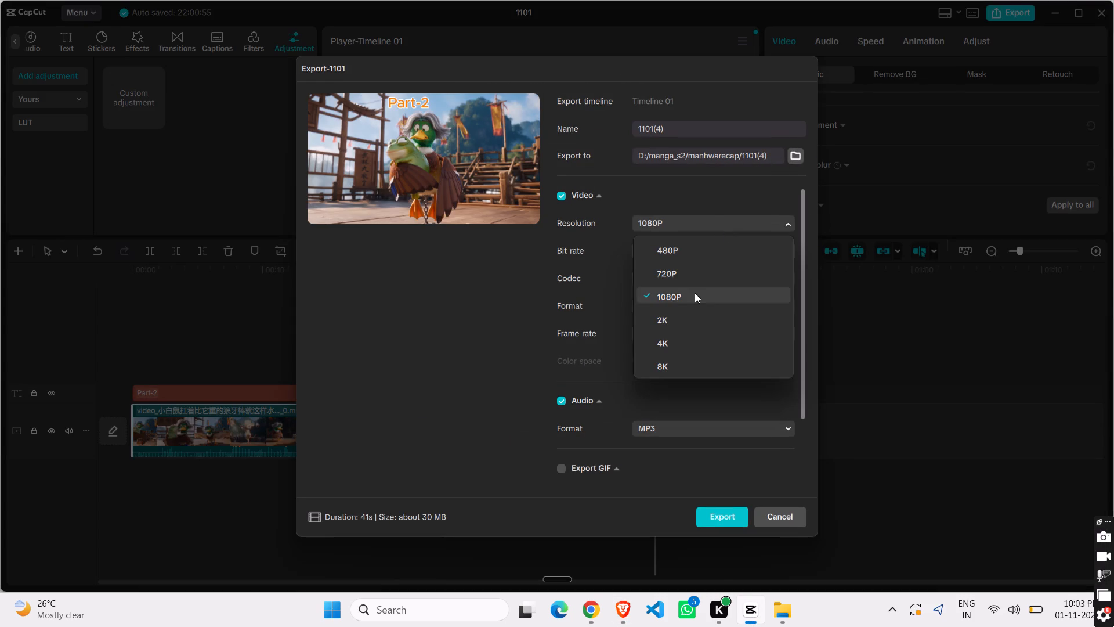
{"action": "left_click", "coordinate": [674, 328]}
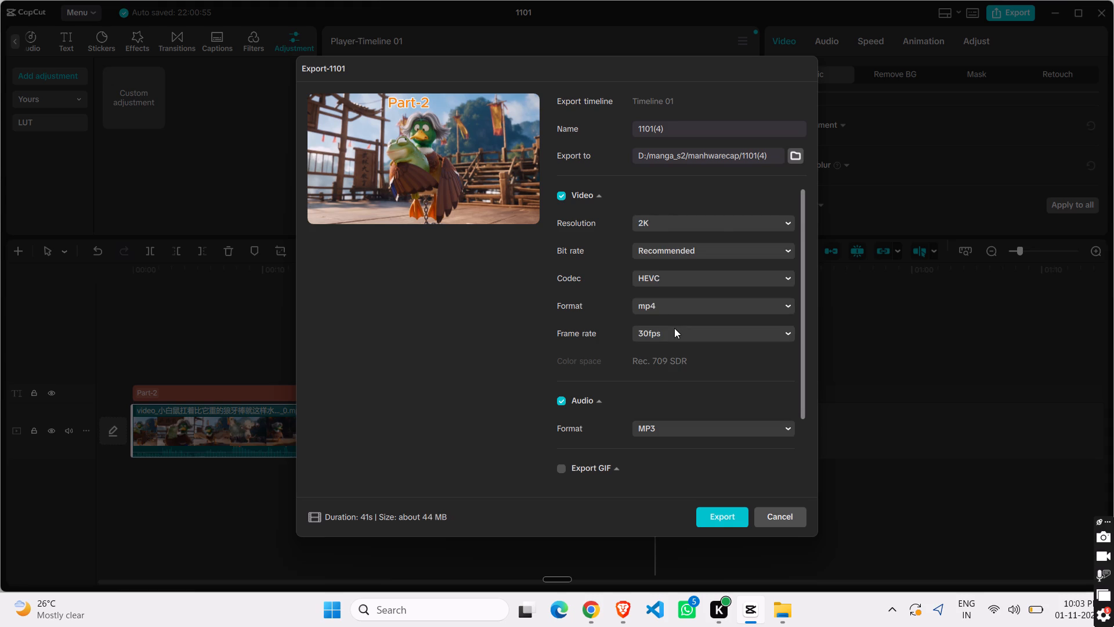
{"action": "left_click", "coordinate": [674, 328]}
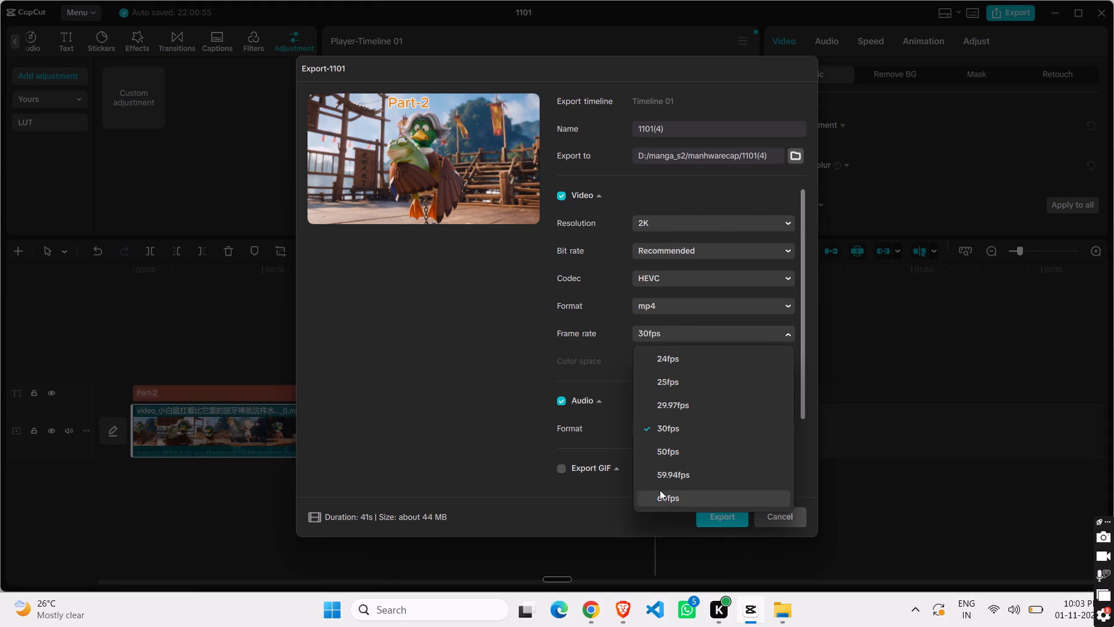
{"action": "left_click", "coordinate": [660, 490]}
{"action": "scroll", "coordinate": [687, 321], "scroll_direction": "down", "scroll_amount": 1}
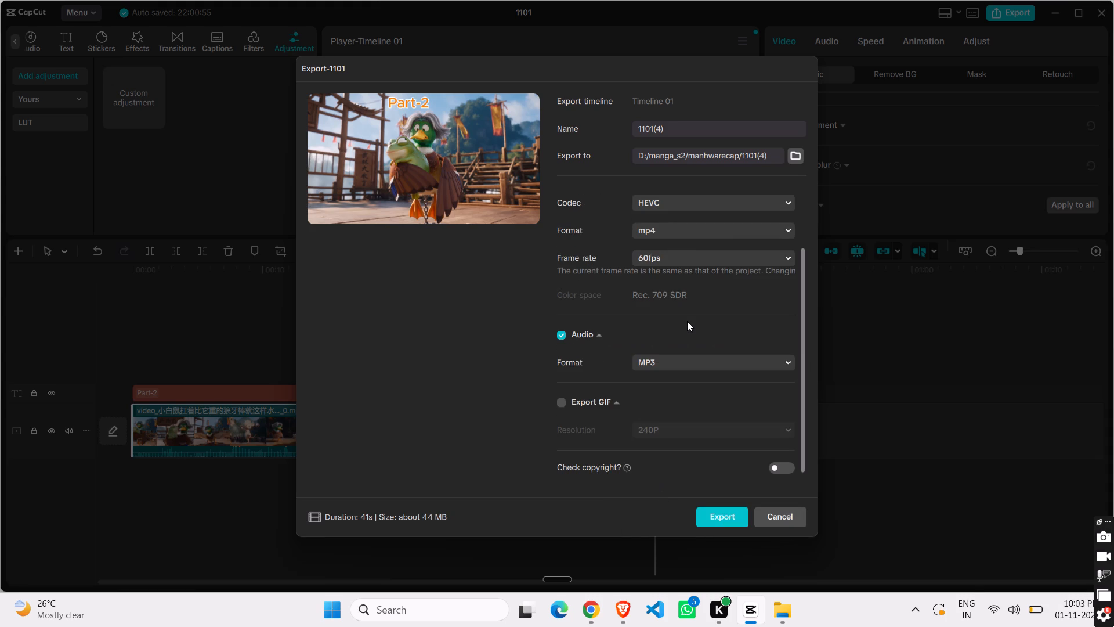
{"action": "scroll", "coordinate": [687, 321], "scroll_direction": "down", "scroll_amount": 1}
{"action": "scroll", "coordinate": [687, 321], "scroll_direction": "up", "scroll_amount": 3}
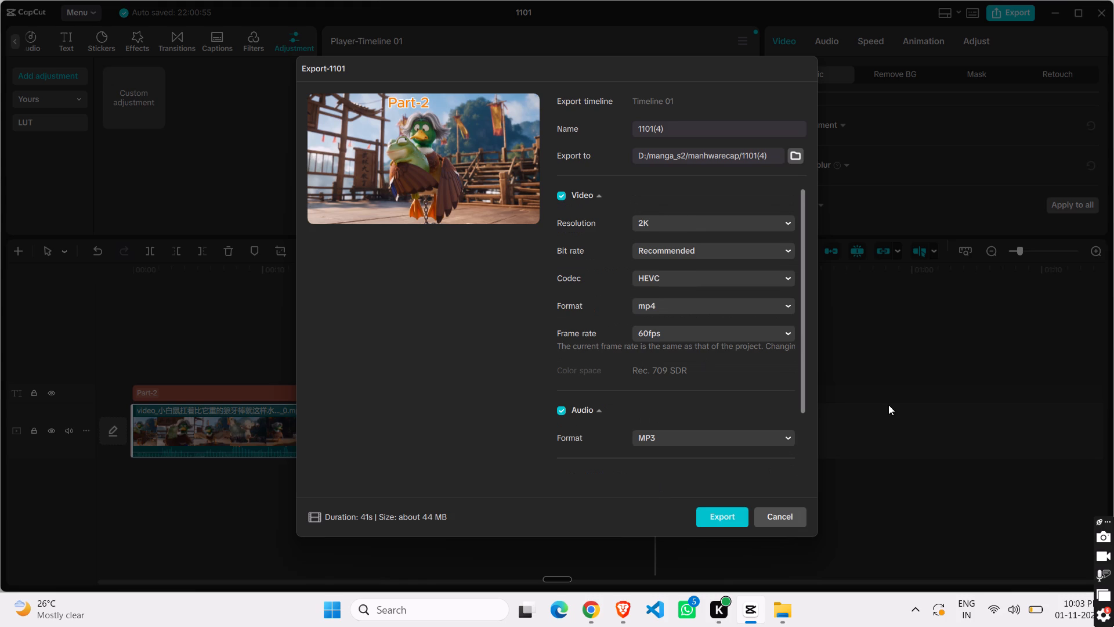
{"action": "left_click", "coordinate": [885, 446]}
{"action": "left_click", "coordinate": [782, 510]}
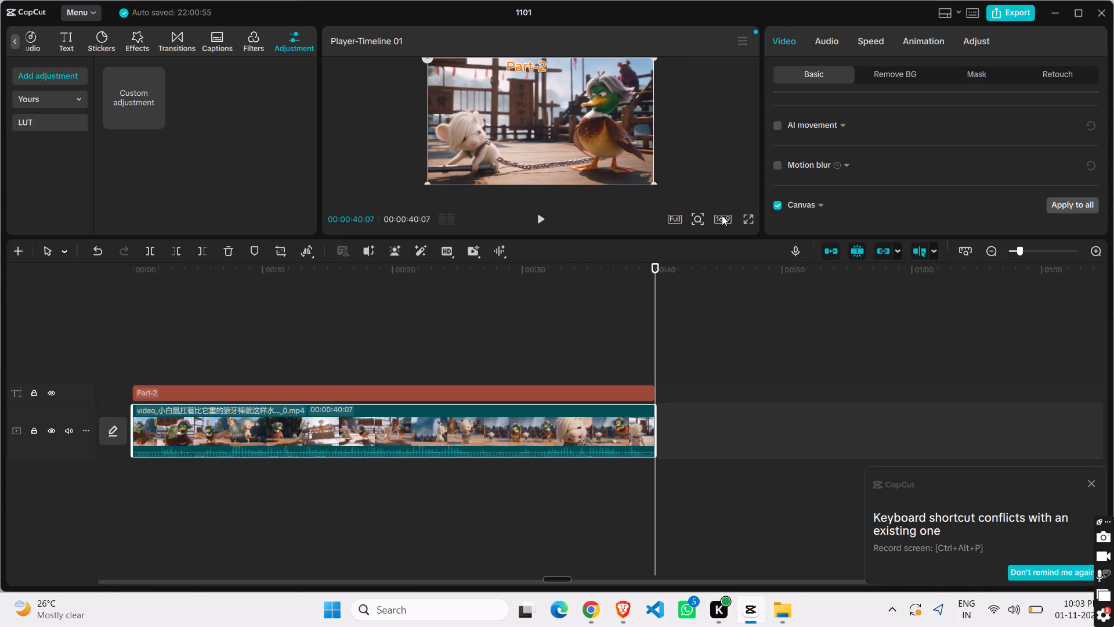
Recheck the recommended Shorts ratio in ChatGPT and change the CapCut project's aspect ratio to 9:16.
{"action": "left_click", "coordinate": [722, 215]}
{"action": "left_click", "coordinate": [620, 615]}
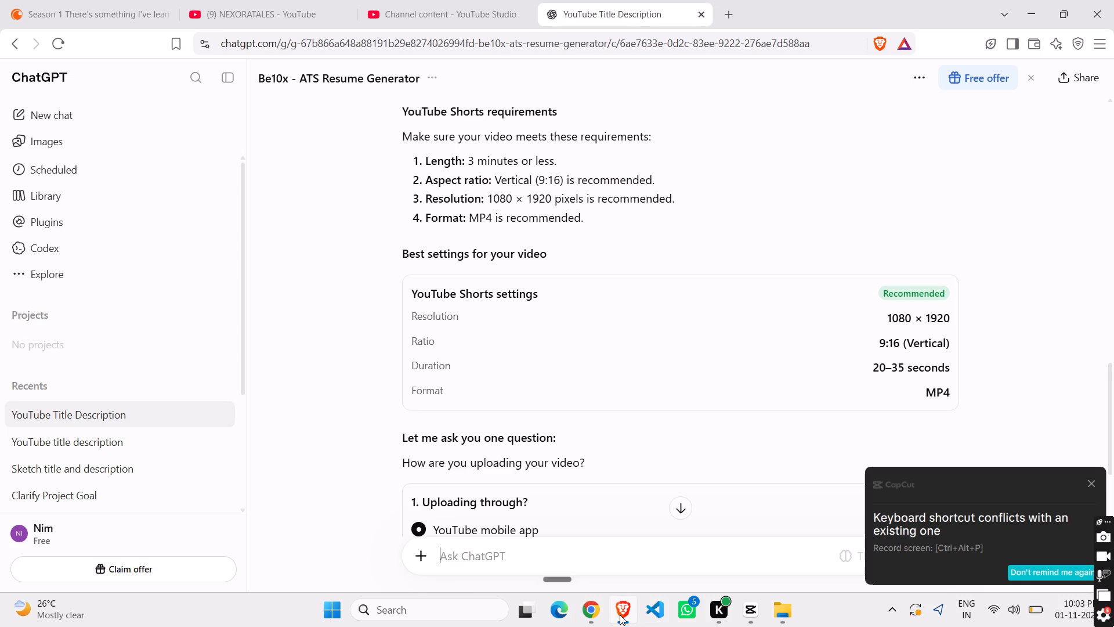
{"action": "left_click", "coordinate": [740, 612]}
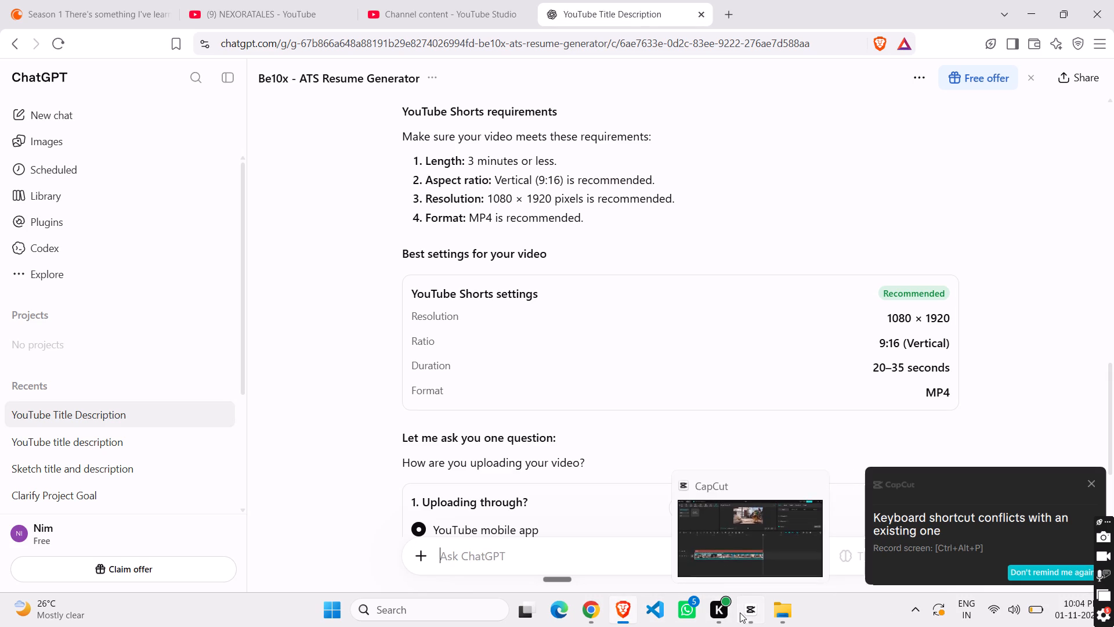
{"action": "left_click", "coordinate": [723, 222]}
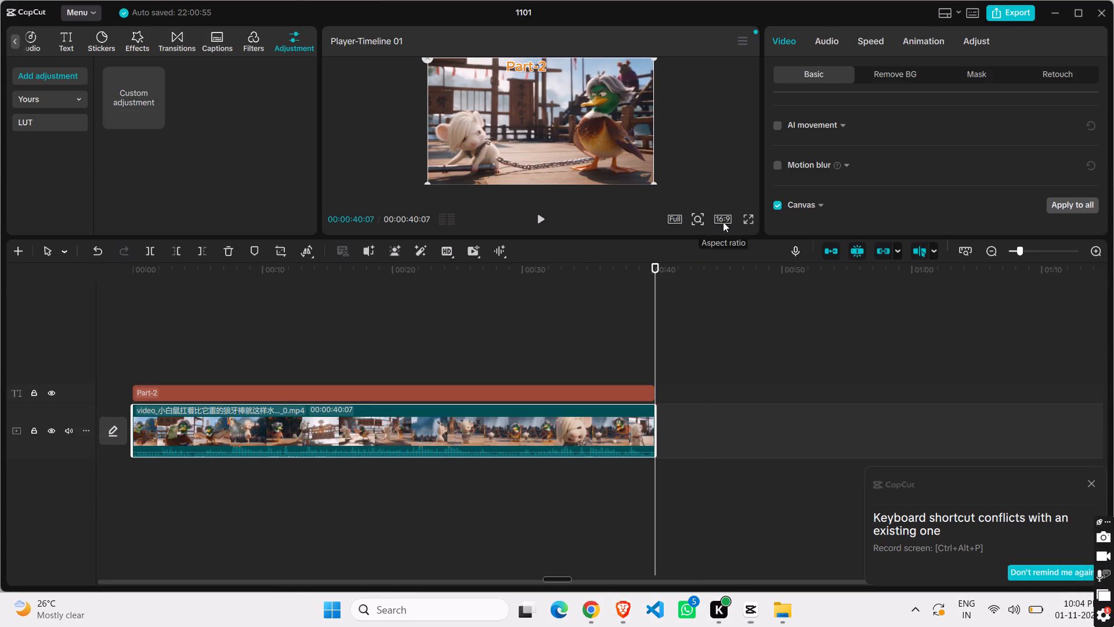
{"action": "left_click", "coordinate": [754, 376]}
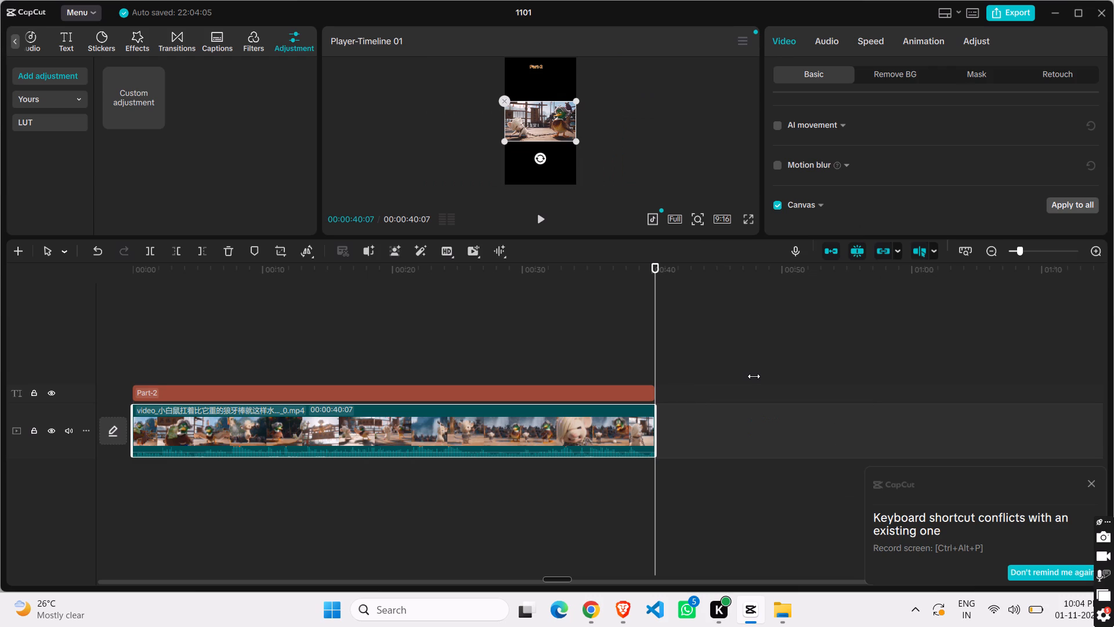
Move the "Part-2" text down to the middle of the black area above the video picture.
{"action": "left_click", "coordinate": [537, 64]}
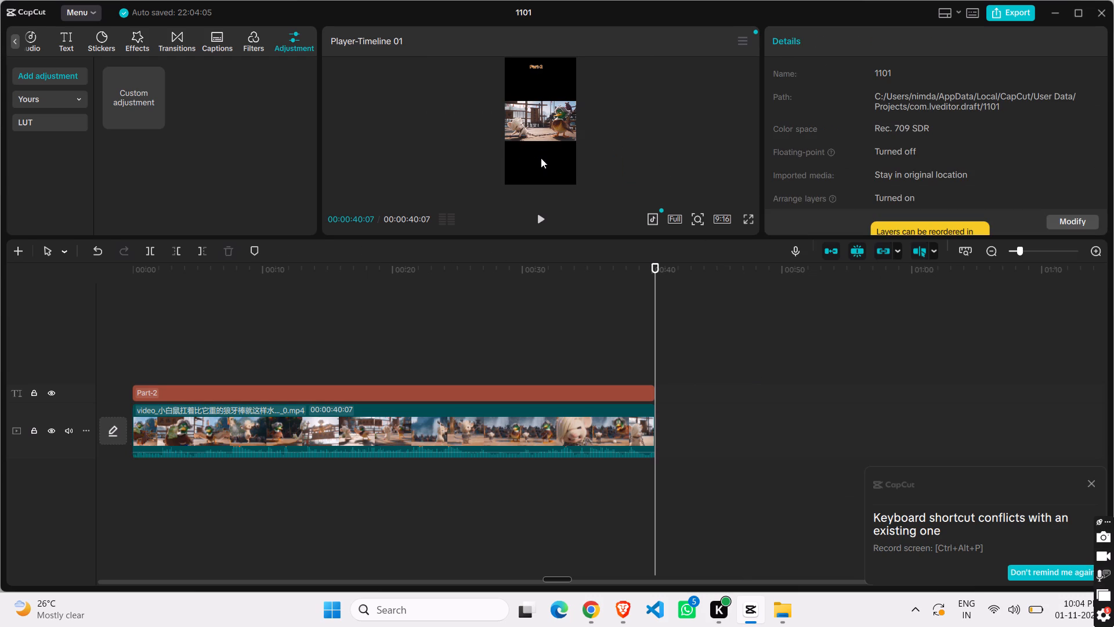
{"action": "left_click", "coordinate": [529, 64]}
{"action": "scroll", "coordinate": [517, 80], "scroll_direction": "up", "scroll_amount": 4, "text": "ctrl"}
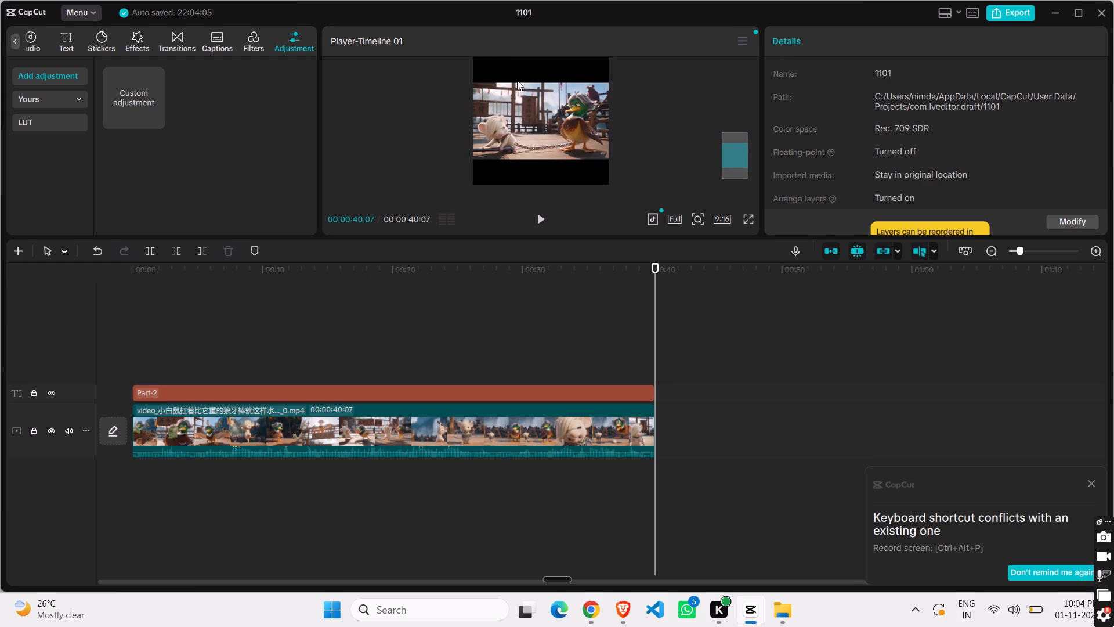
{"action": "scroll", "coordinate": [517, 80], "scroll_direction": "up", "scroll_amount": 10, "text": "ctrl"}
{"action": "left_click", "coordinate": [520, 81]}
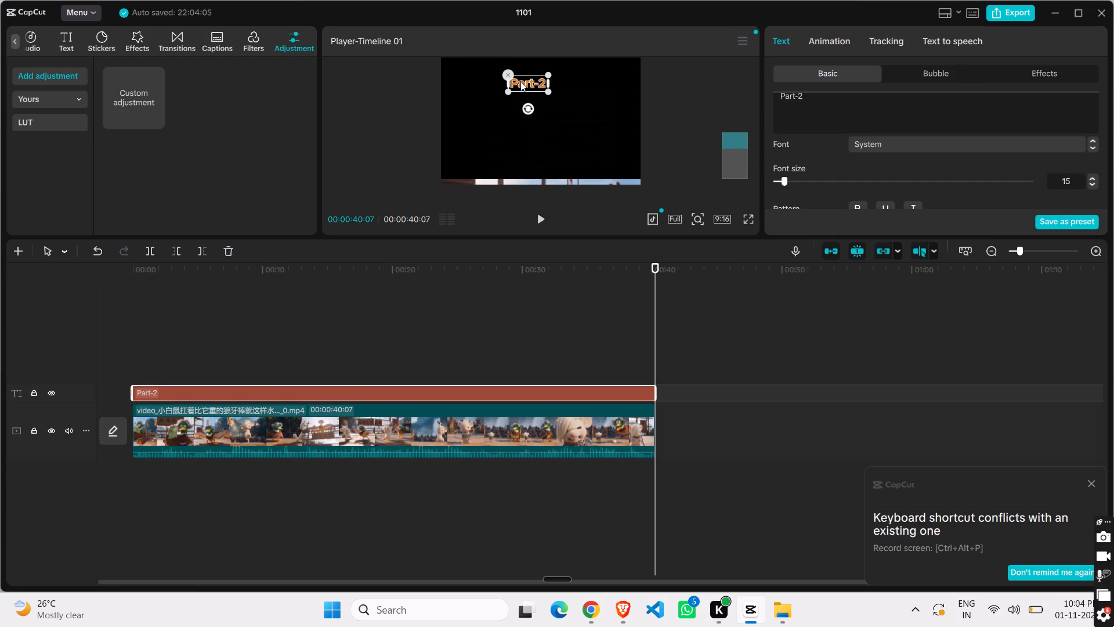
{"action": "left_click_drag", "start_coordinate": [520, 81], "coordinate": [530, 122]}
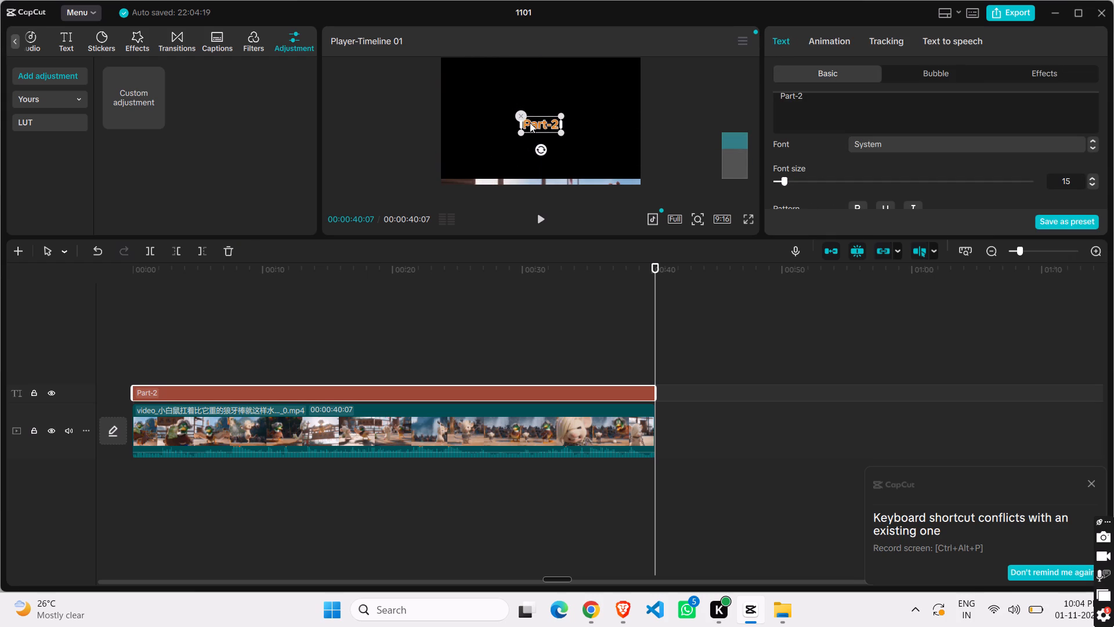
Play the vertical video in full screen to check its layout, and return to the editor with the whole frame in view.
{"action": "left_click", "coordinate": [751, 221]}
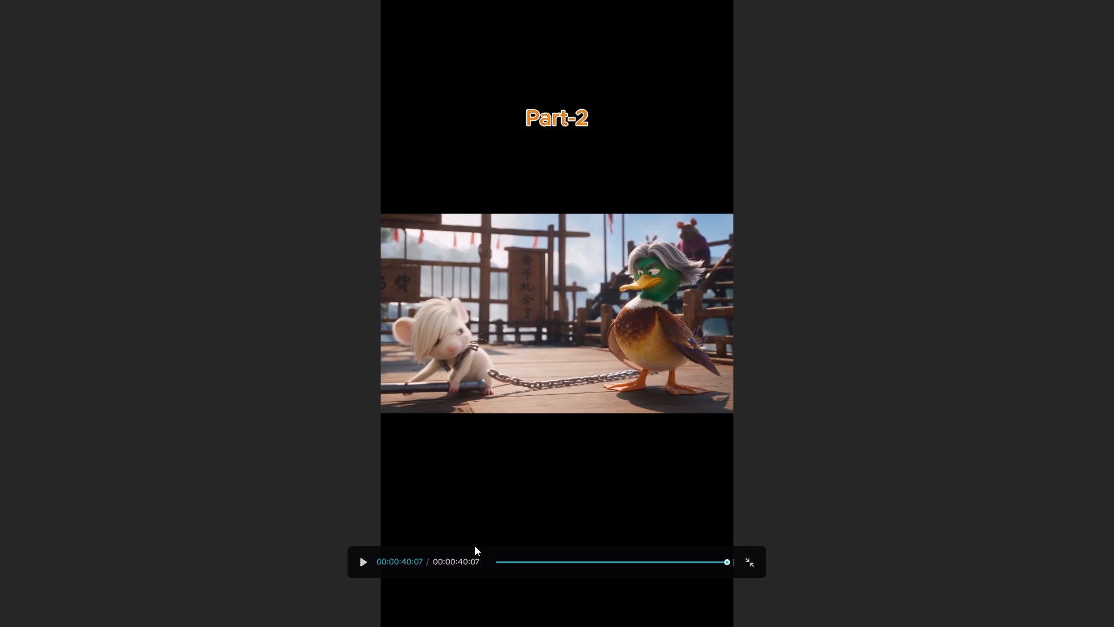
{"action": "left_click", "coordinate": [364, 561]}
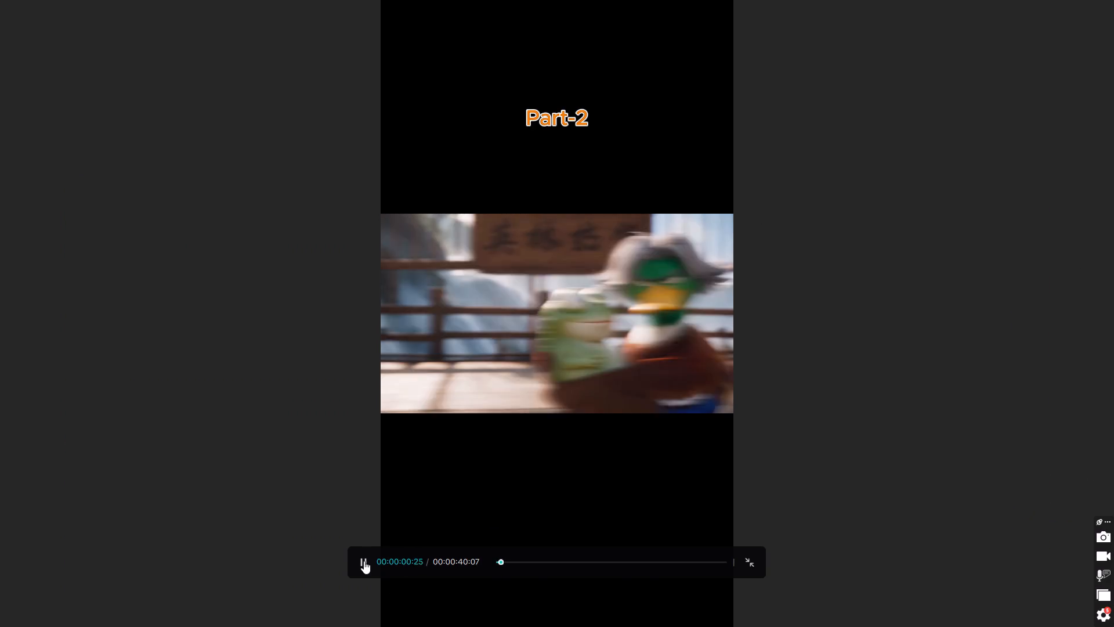
{"action": "left_click", "coordinate": [750, 559]}
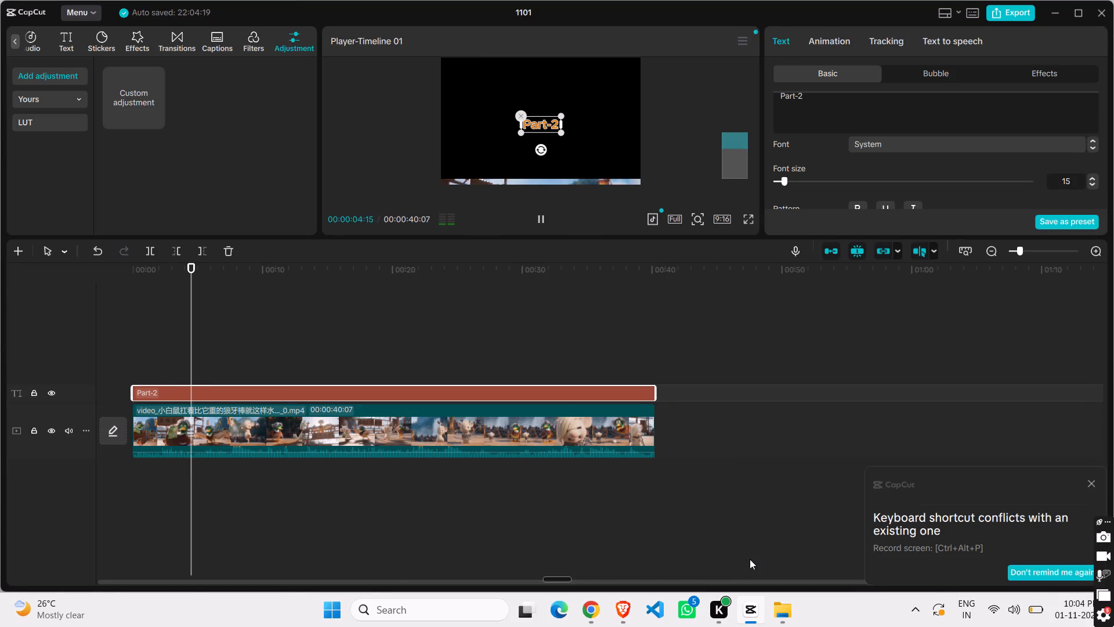
{"action": "scroll", "coordinate": [613, 138], "scroll_direction": "down", "scroll_amount": 7}
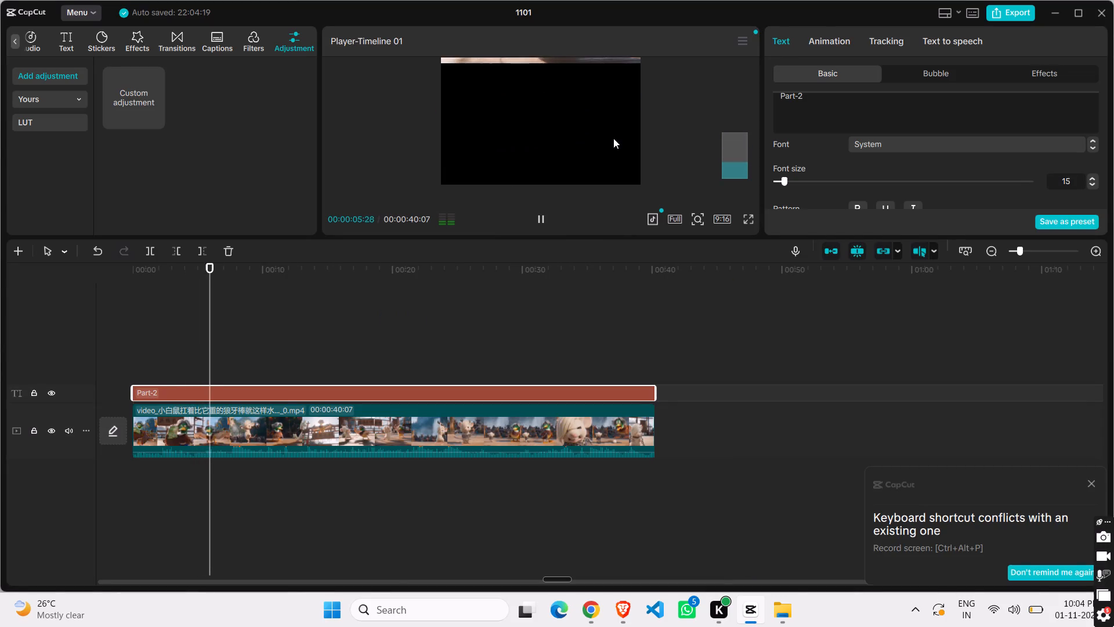
{"action": "scroll", "coordinate": [613, 138], "scroll_direction": "up", "scroll_amount": 3}
{"action": "scroll", "coordinate": [613, 138], "scroll_direction": "down", "scroll_amount": 5, "text": "ctrl"}
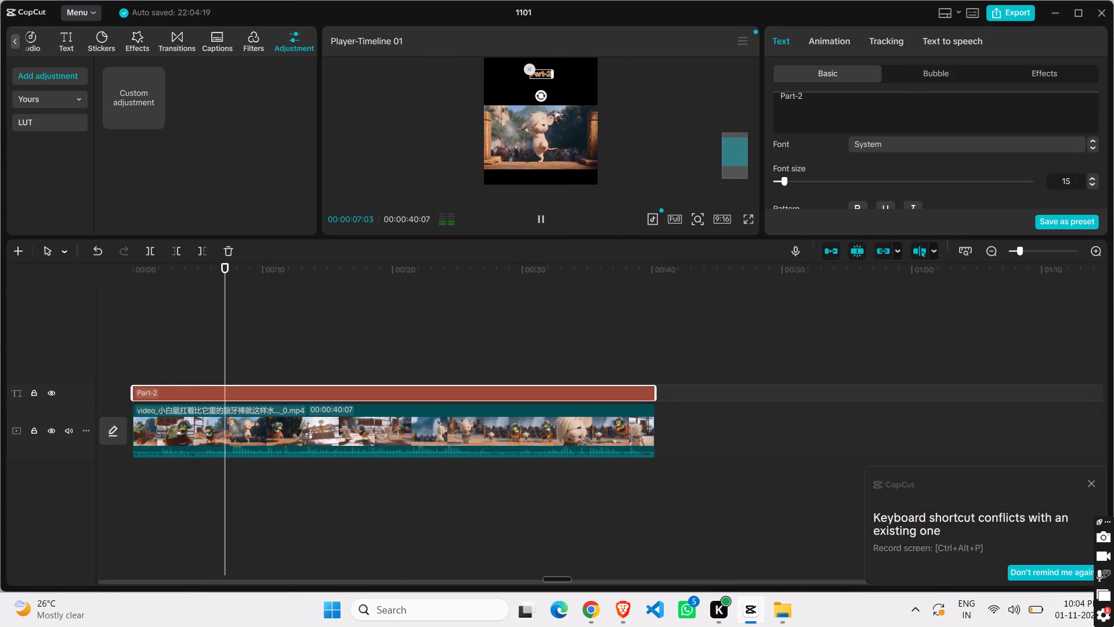
Export the vertical Part-2 video as 1101(4) in mp4 format at 2K and 30fps.
{"action": "left_click", "coordinate": [1009, 11]}
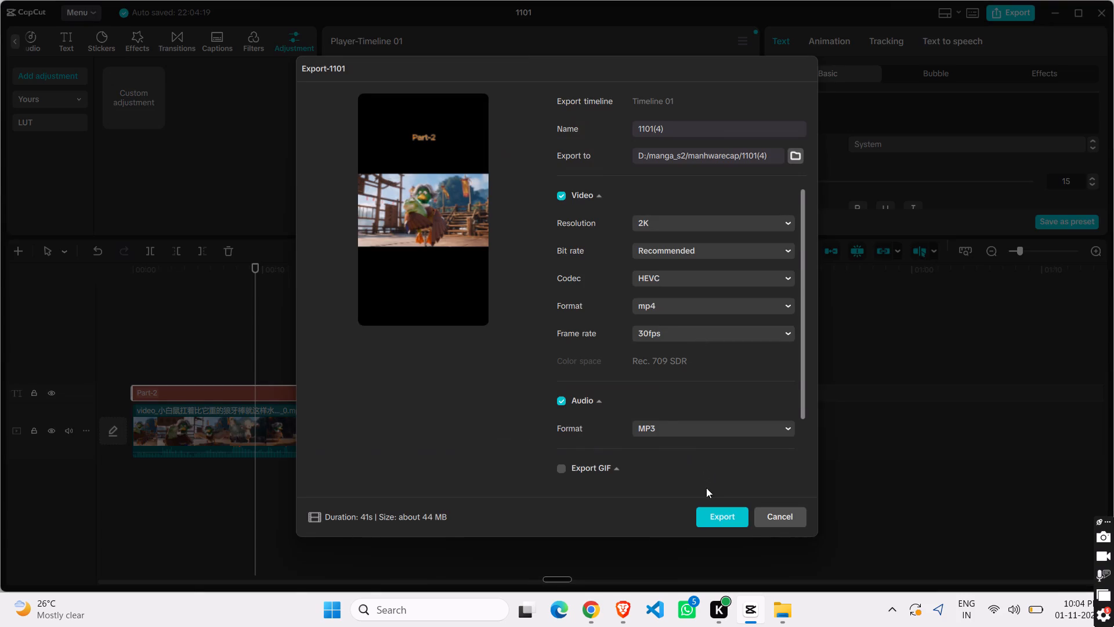
{"action": "left_click", "coordinate": [707, 517]}
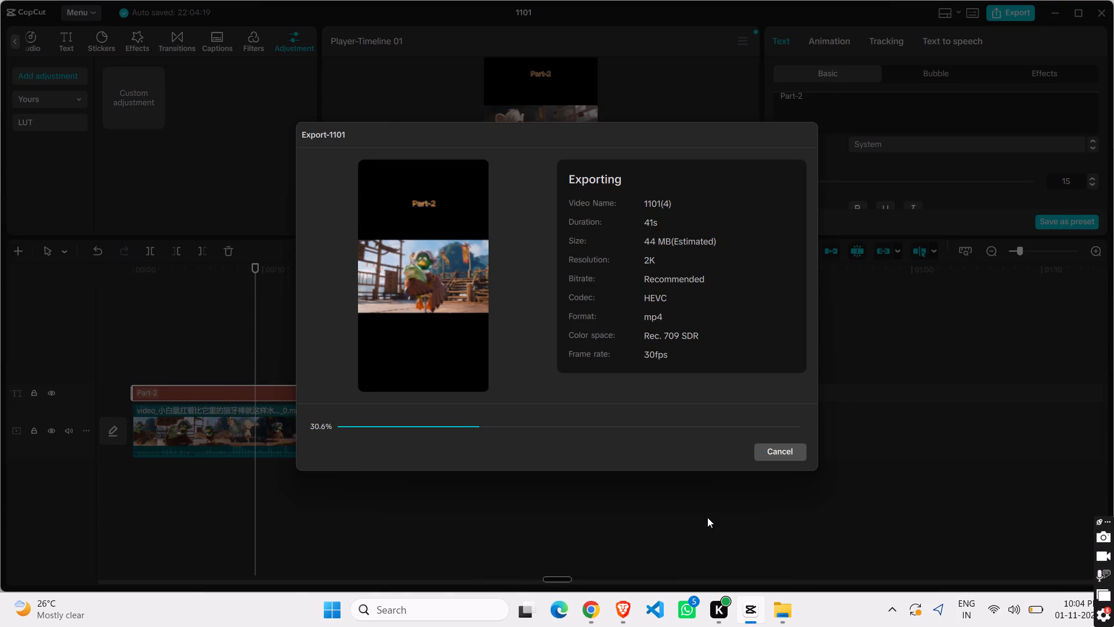
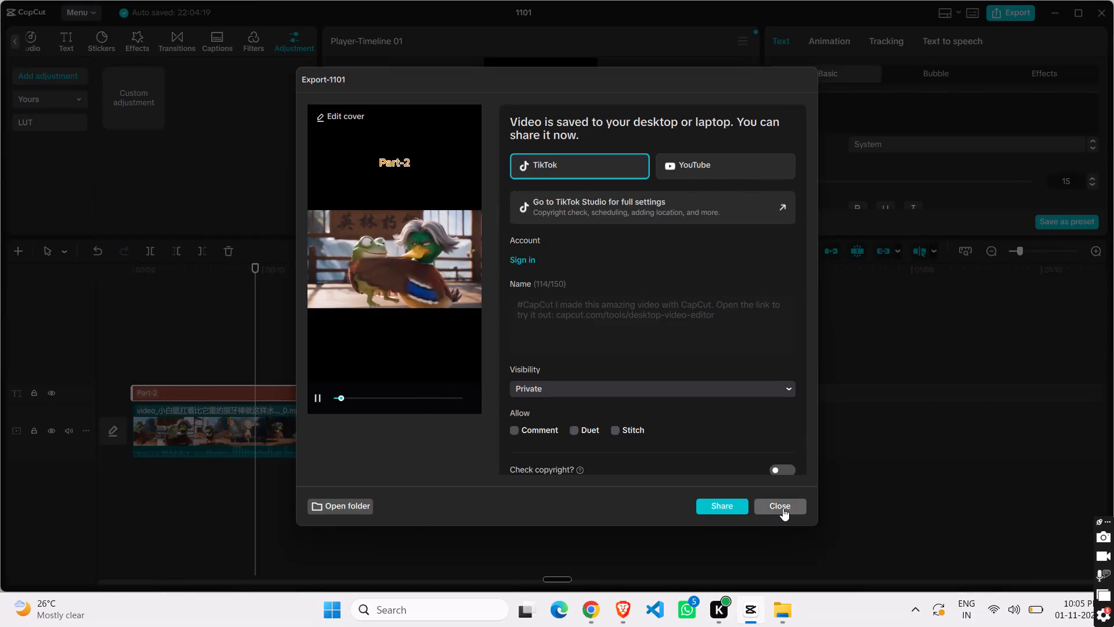
Switch to YouTube Studio in the browser and upload the 1101(4) video from the manhwarecap folder's 1101(4) subfolder to the channel.
{"action": "left_click", "coordinate": [783, 508]}
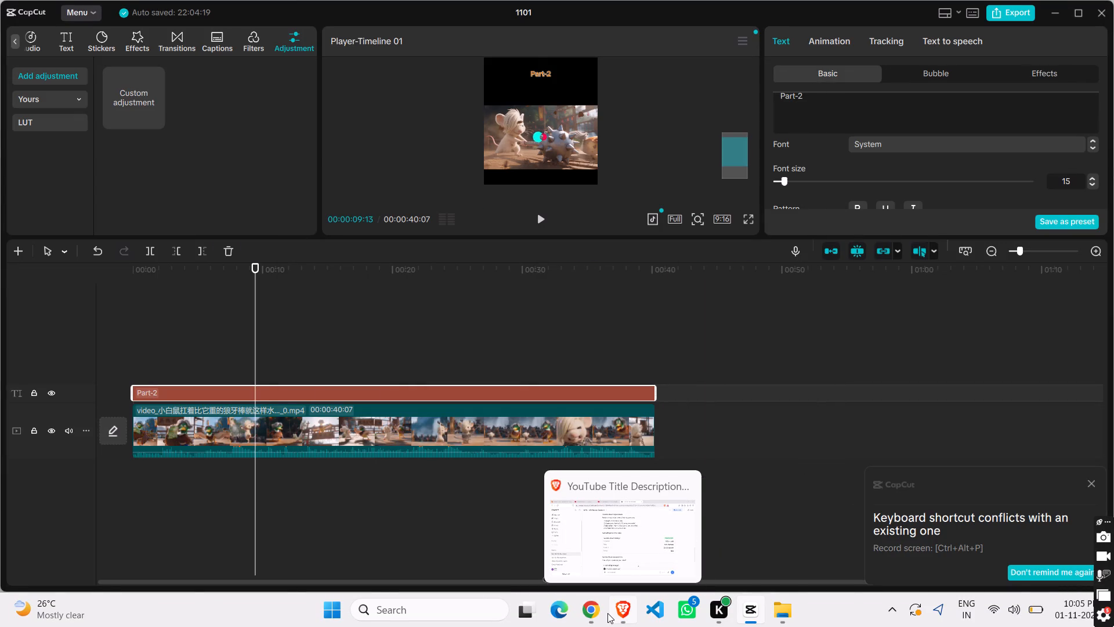
{"action": "left_click", "coordinate": [607, 613]}
{"action": "left_click", "coordinate": [427, 0]}
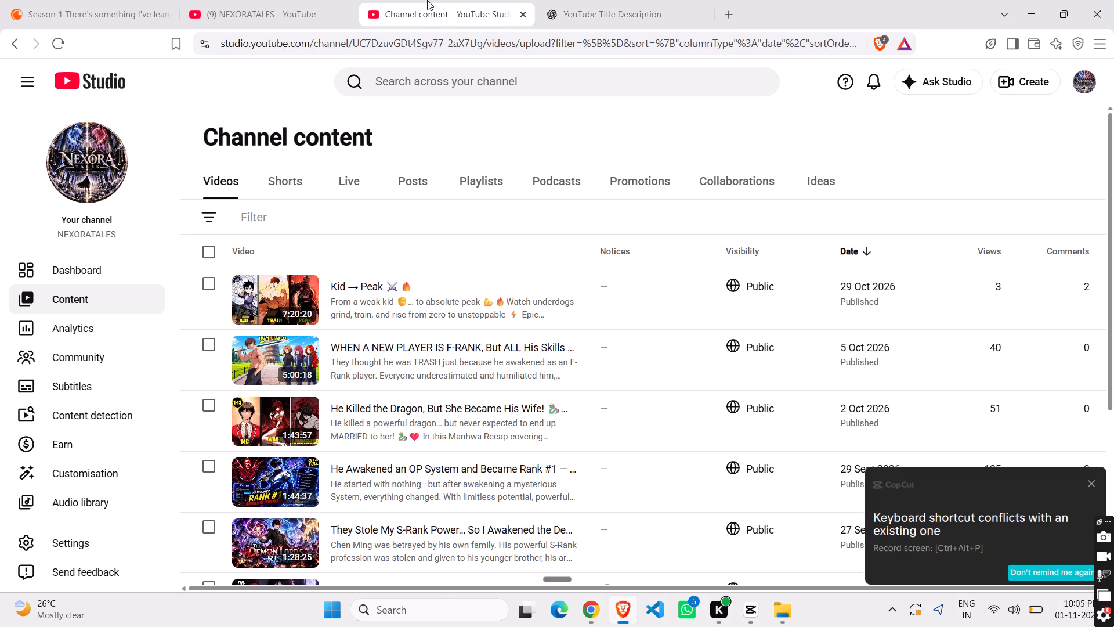
{"action": "left_click", "coordinate": [297, 182]}
{"action": "left_click", "coordinate": [1004, 75]}
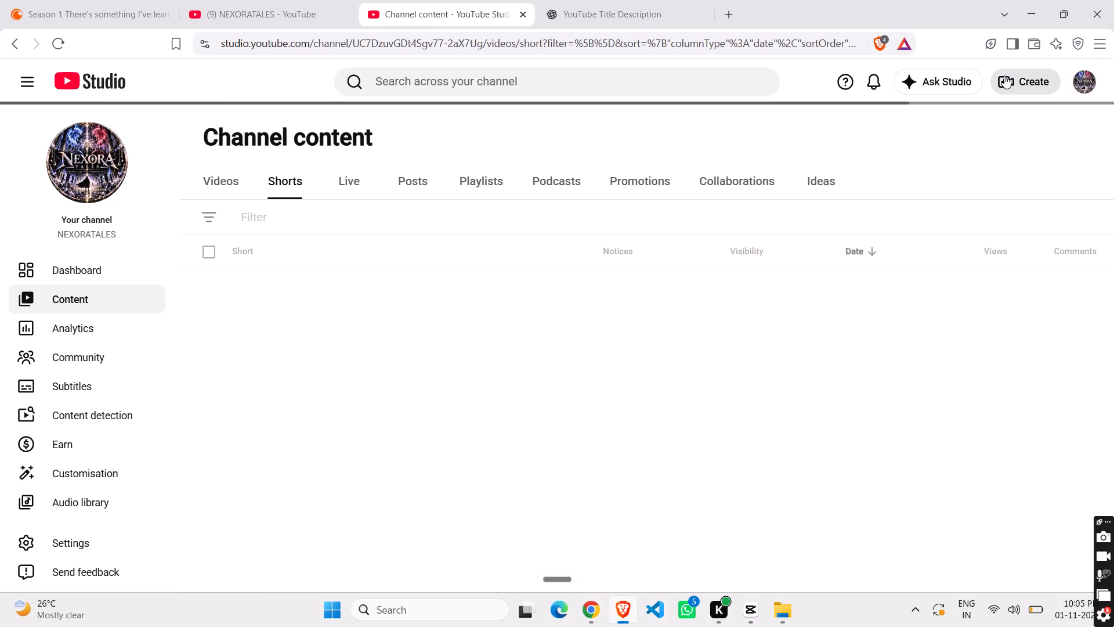
{"action": "left_click", "coordinate": [971, 113]}
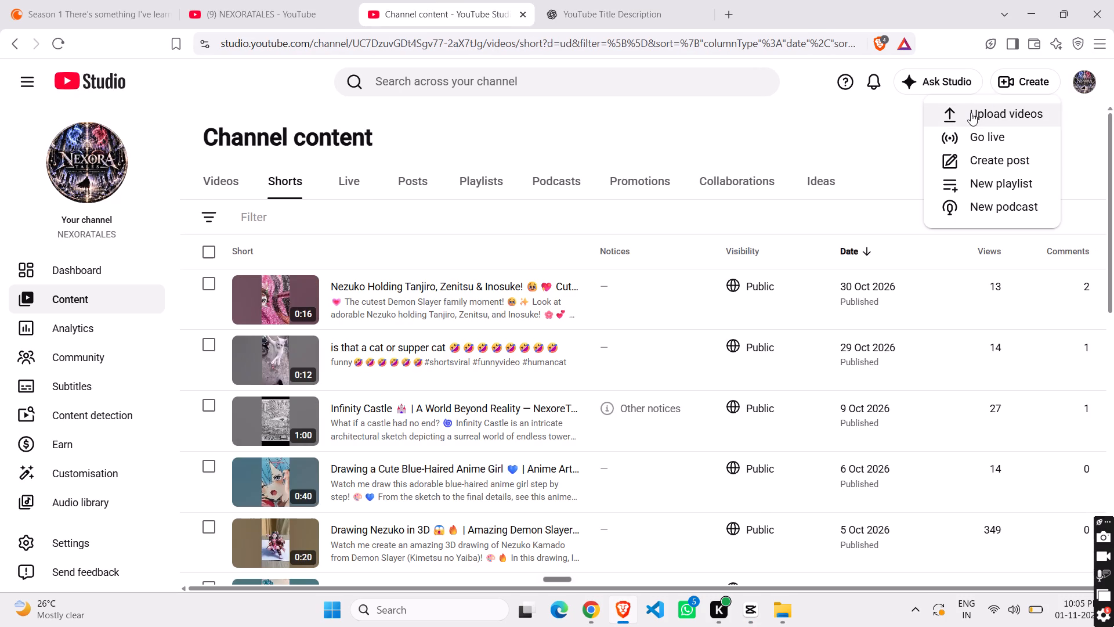
{"action": "left_click", "coordinate": [542, 395]}
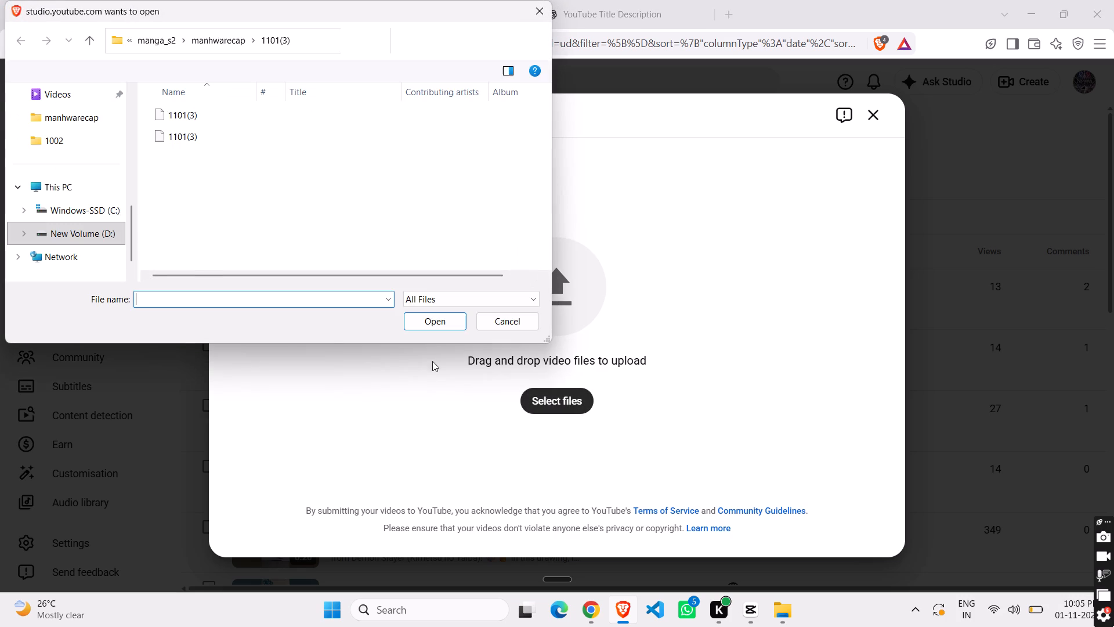
{"action": "left_click", "coordinate": [87, 39]}
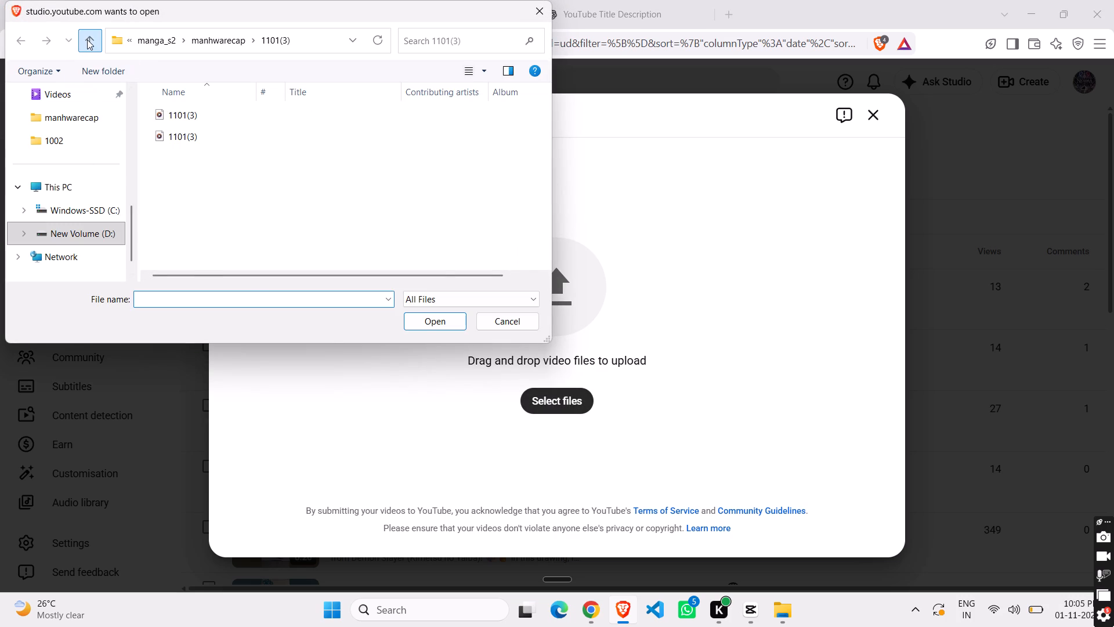
{"action": "double_click", "coordinate": [190, 219]}
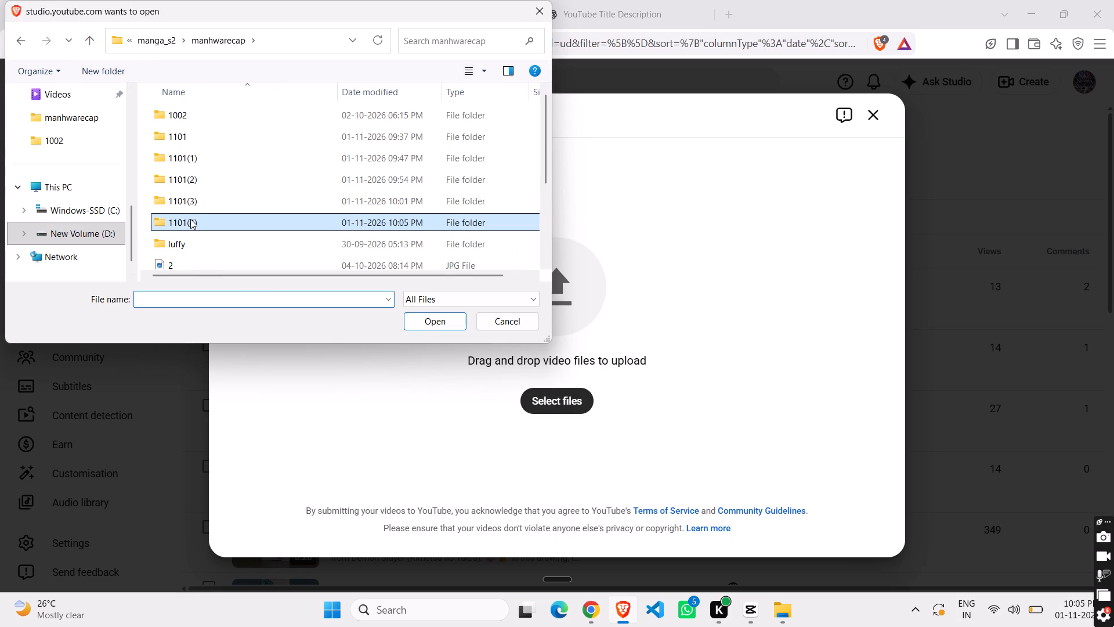
{"action": "left_click", "coordinate": [182, 142]}
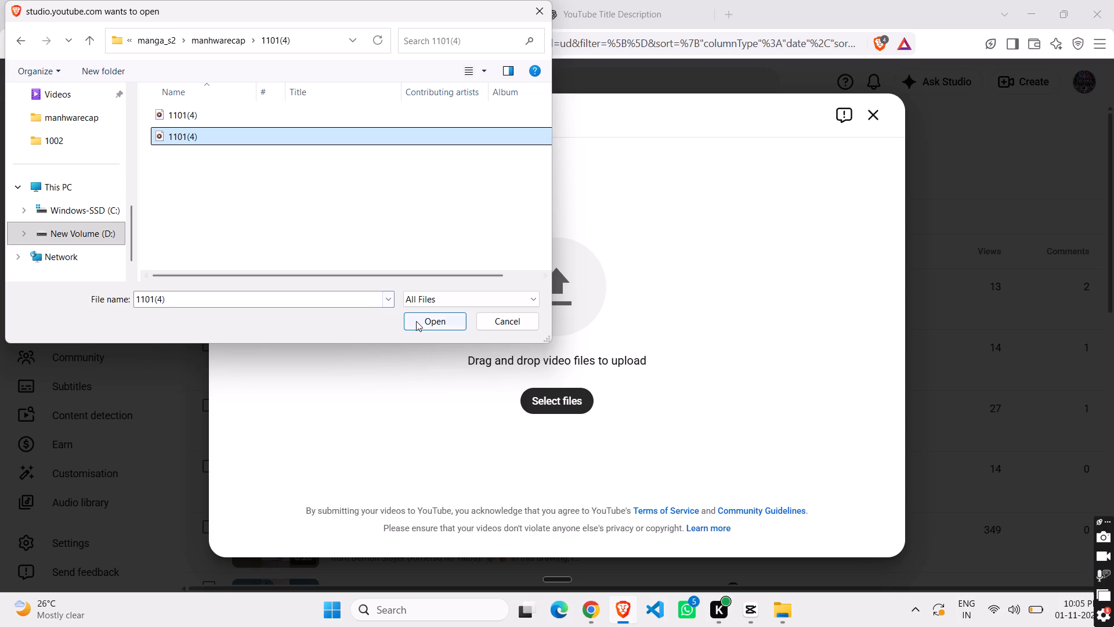
{"action": "left_click", "coordinate": [417, 322]}
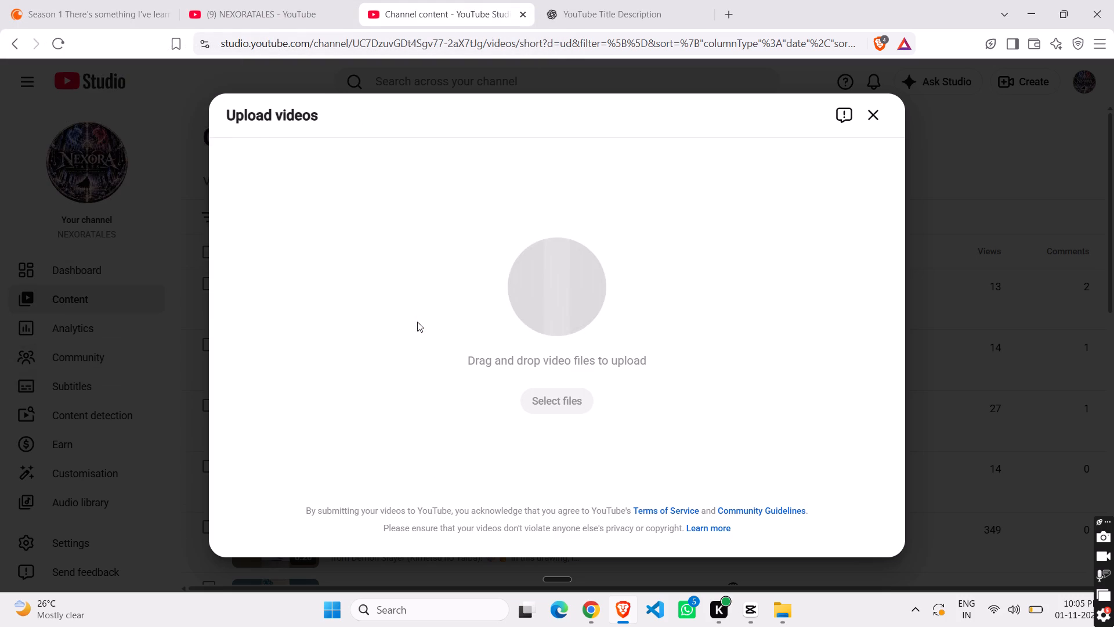
Replace the prefilled video title with "Part-2 #animation".
{"action": "left_click", "coordinate": [346, 282]}
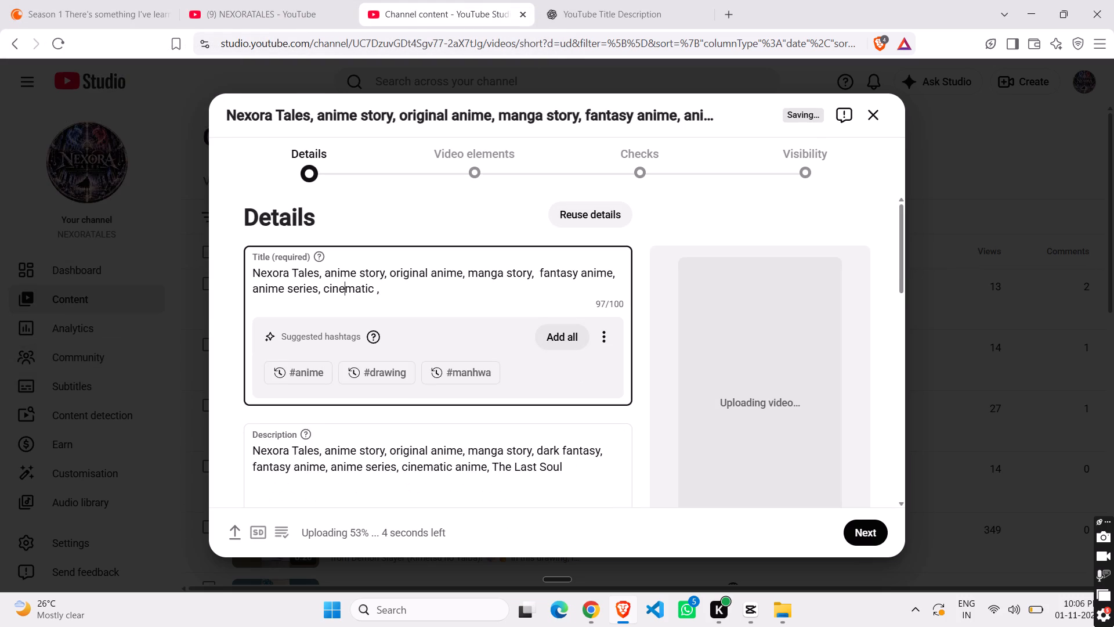
{"action": "left_click", "coordinate": [254, 268]}
{"action": "key", "text": "ctrl+a"}
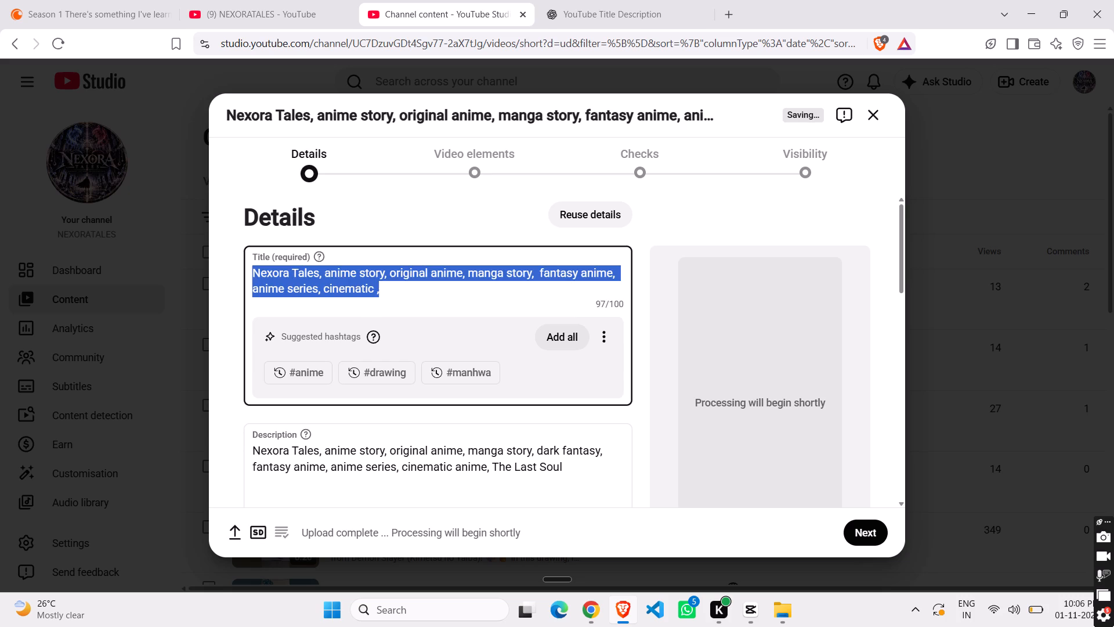
{"action": "key", "text": "BackSpace"}
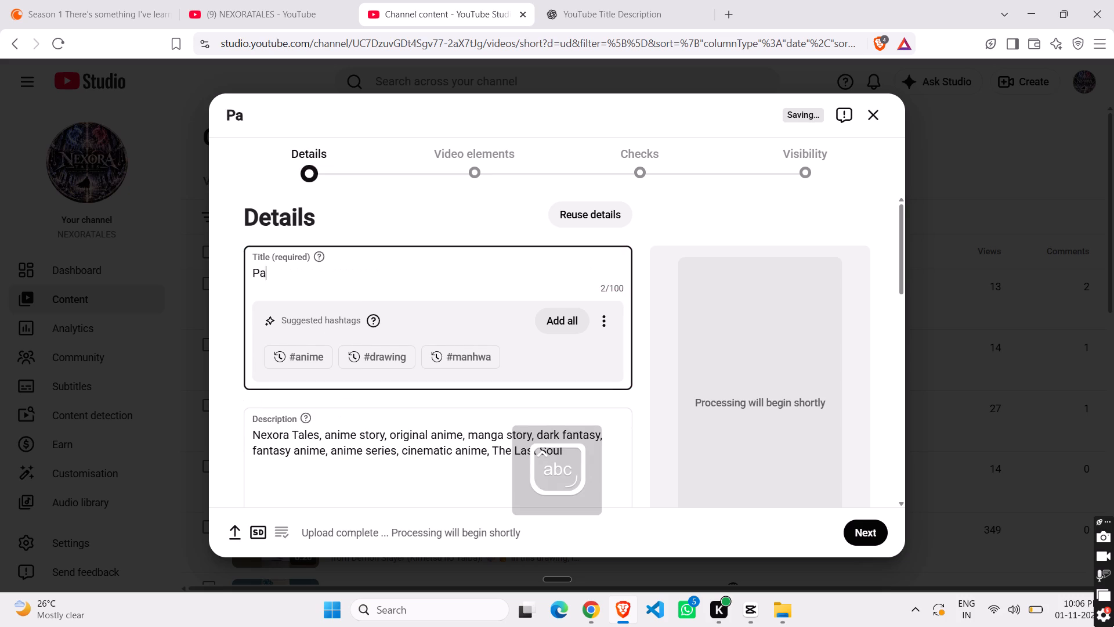
{"action": "key", "text": "minus"}
{"action": "key", "text": "2"}
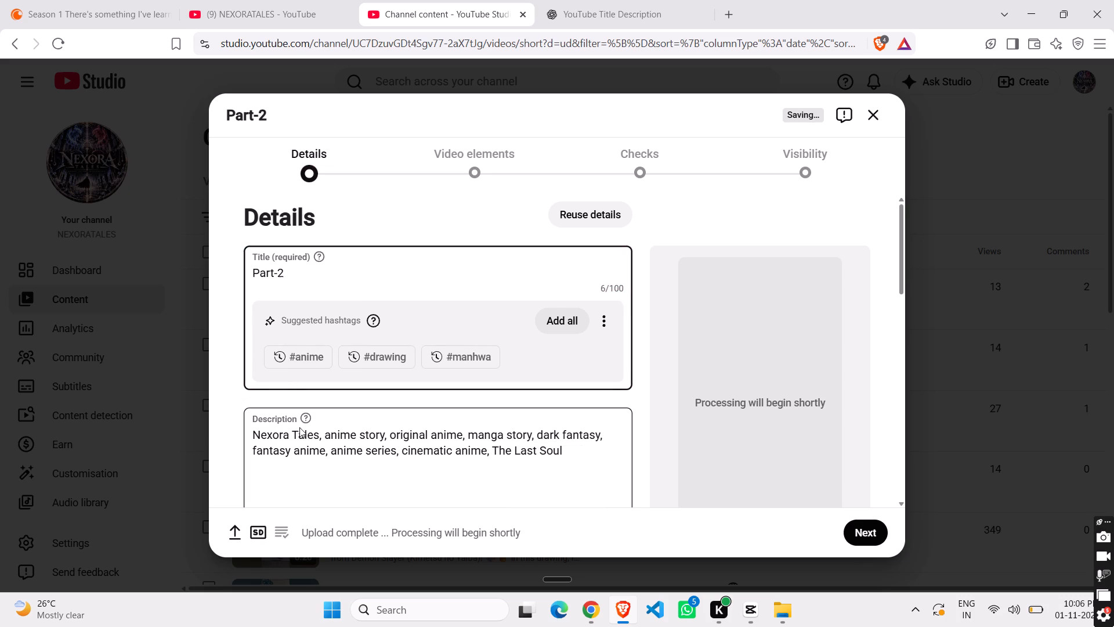
{"action": "left_click", "coordinate": [302, 442]}
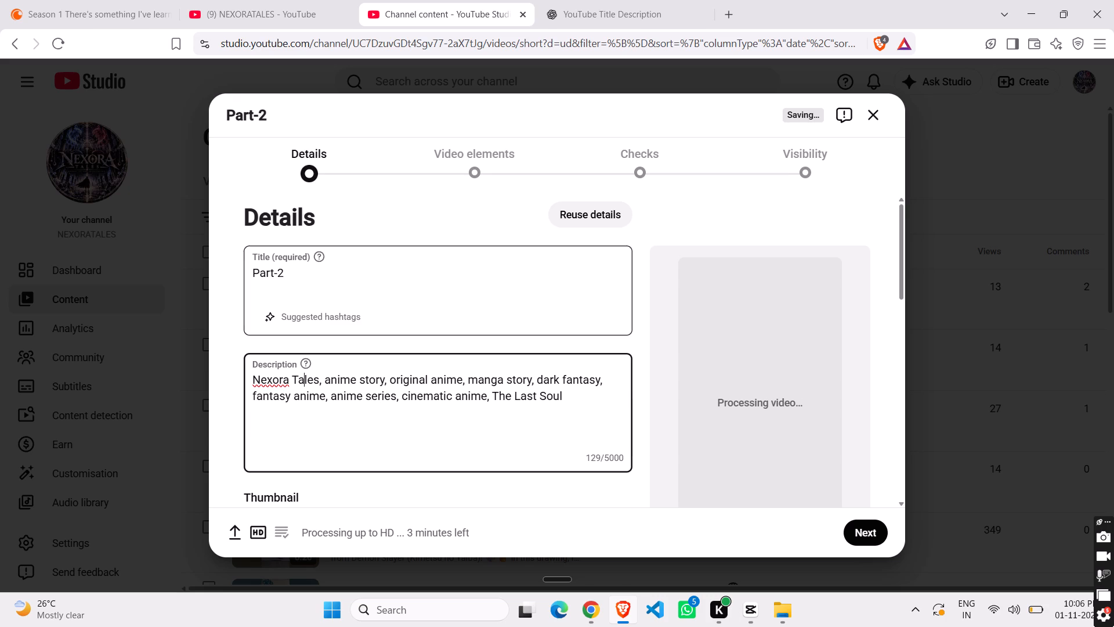
{"action": "left_click", "coordinate": [294, 276]}
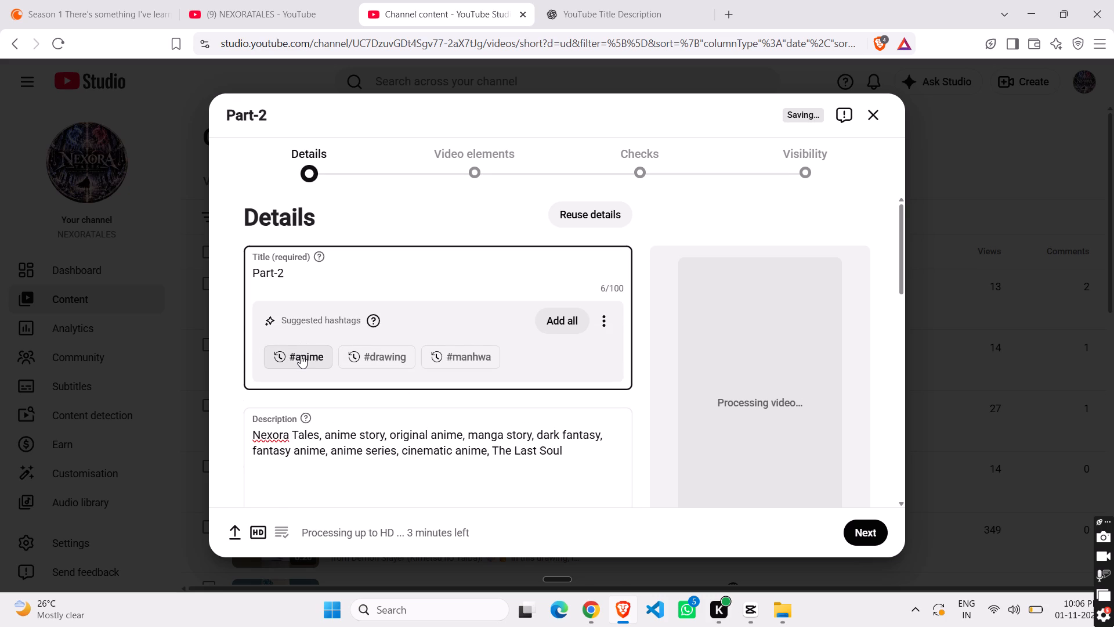
{"action": "left_click", "coordinate": [301, 355]}
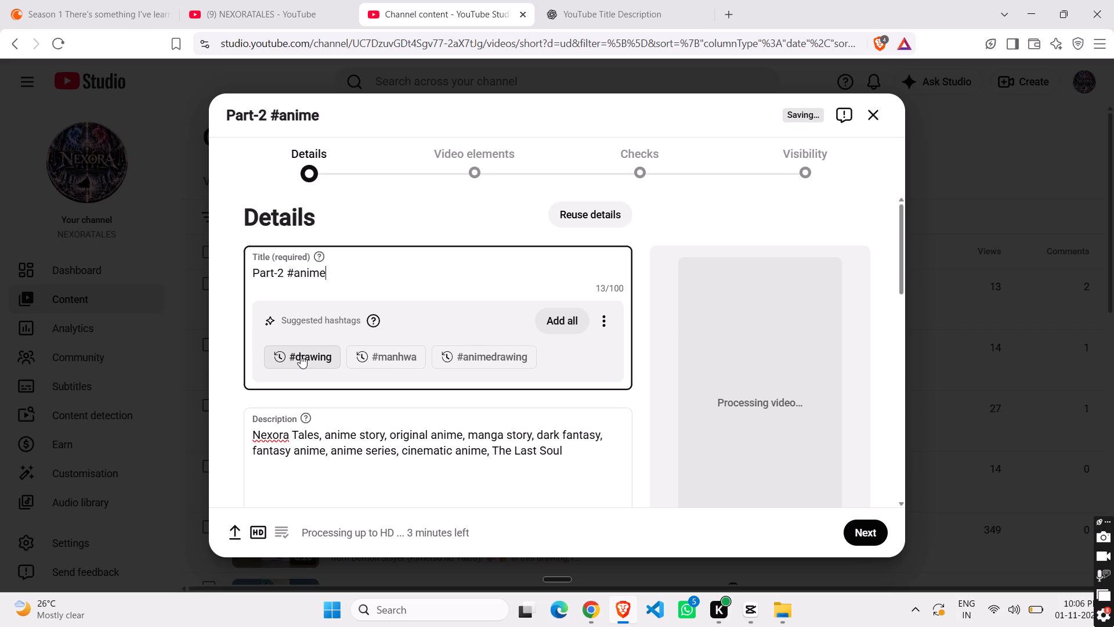
{"action": "key", "text": "BackSpace"}
{"action": "key", "text": "BackSpace"}
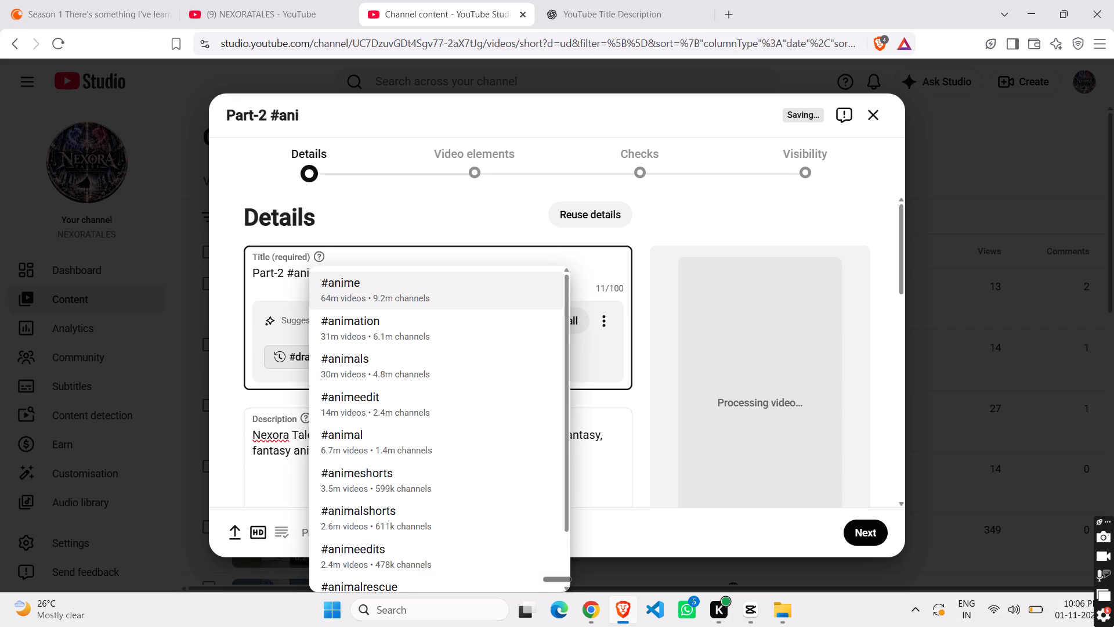
{"action": "left_click", "coordinate": [384, 331]}
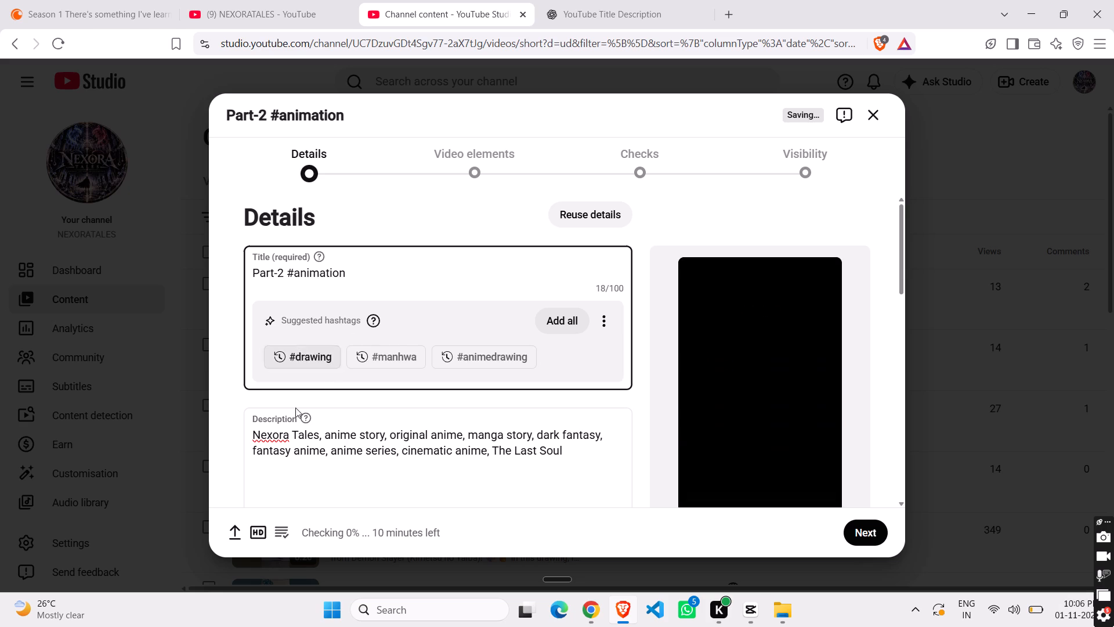
Replace the prefilled description with "Part-2 #animationmeme shorts".
{"action": "left_click", "coordinate": [259, 432]}
{"action": "key", "text": "ctrl+a"}
{"action": "key", "text": "BackSpace"}
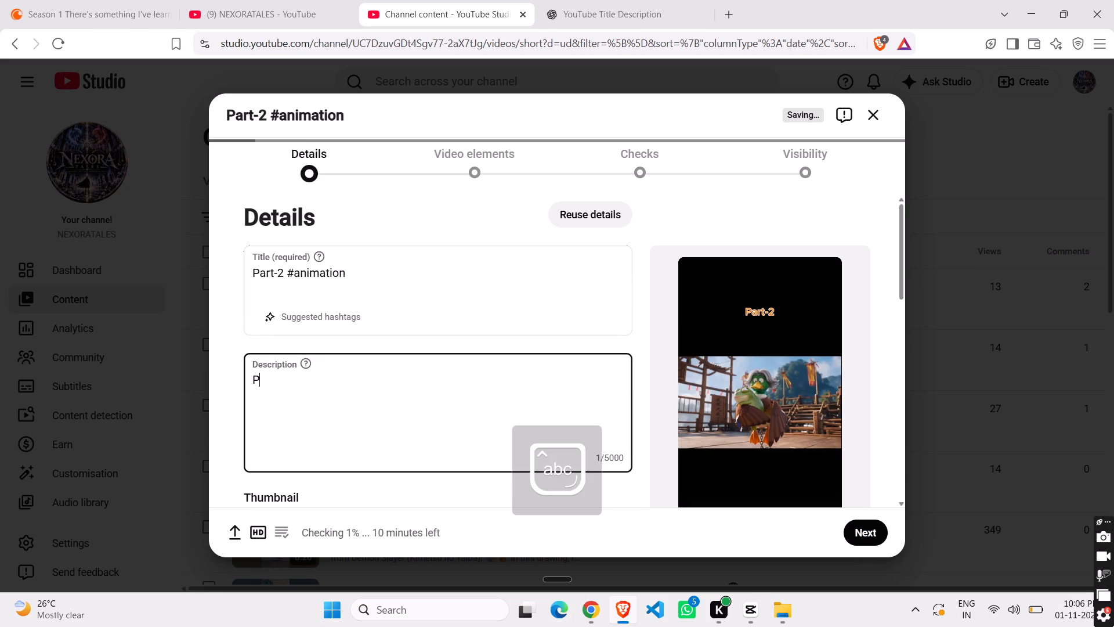
{"action": "type", "text": "art"}
{"action": "type", "text": "-2"}
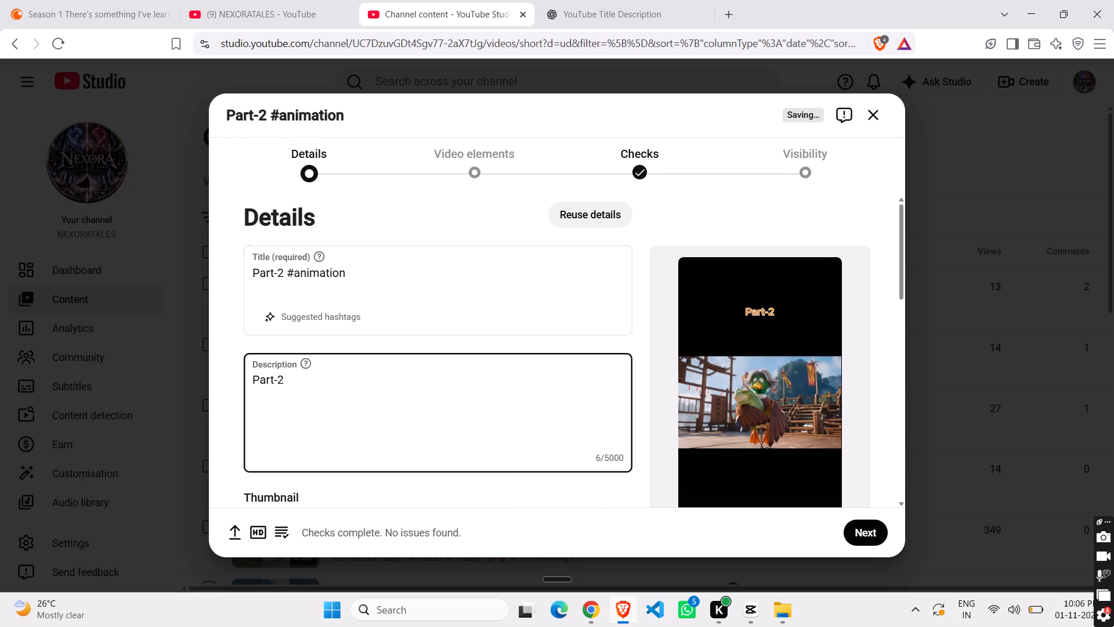
{"action": "key", "text": "space"}
{"action": "key", "text": "shift+numbersign"}
{"action": "type", "text": "ania"}
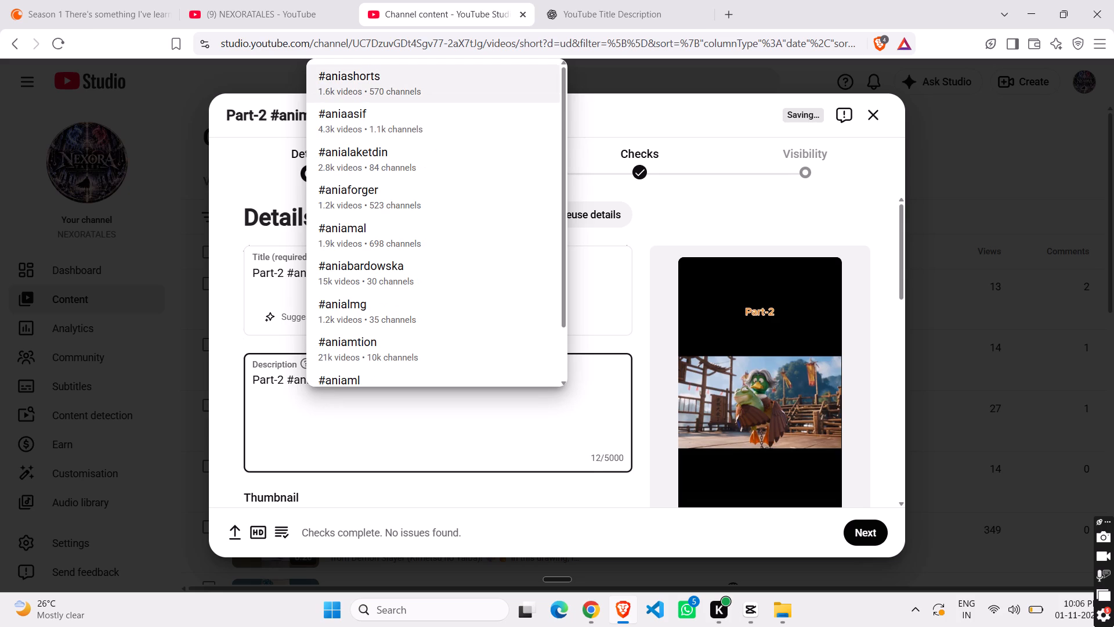
{"action": "left_click", "coordinate": [327, 80]}
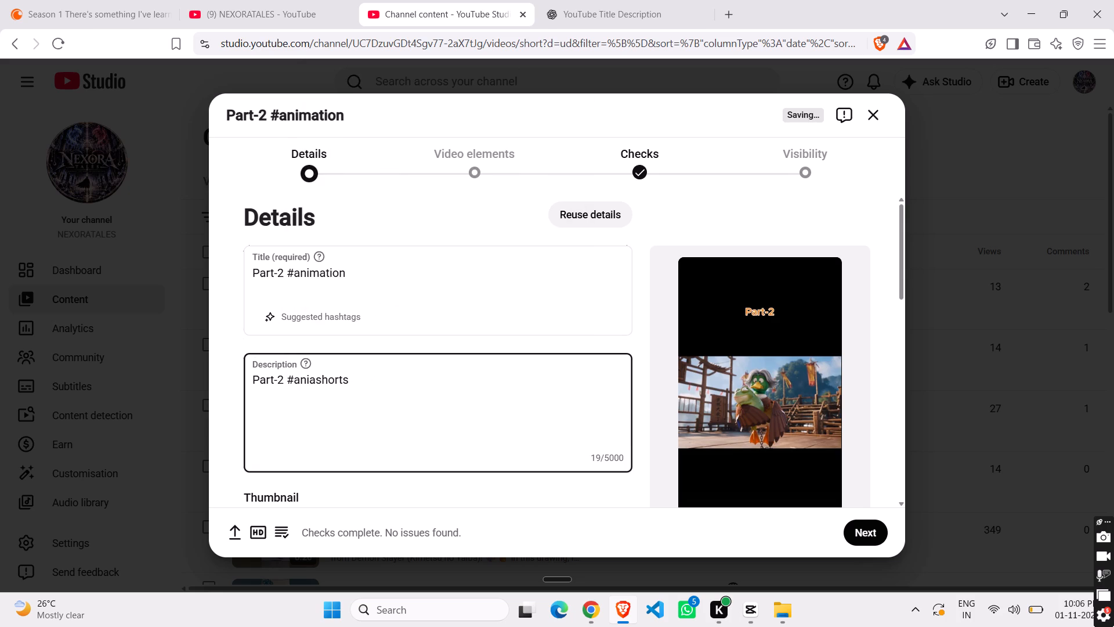
{"action": "left_click", "coordinate": [314, 381]}
{"action": "key", "text": "BackSpace"}
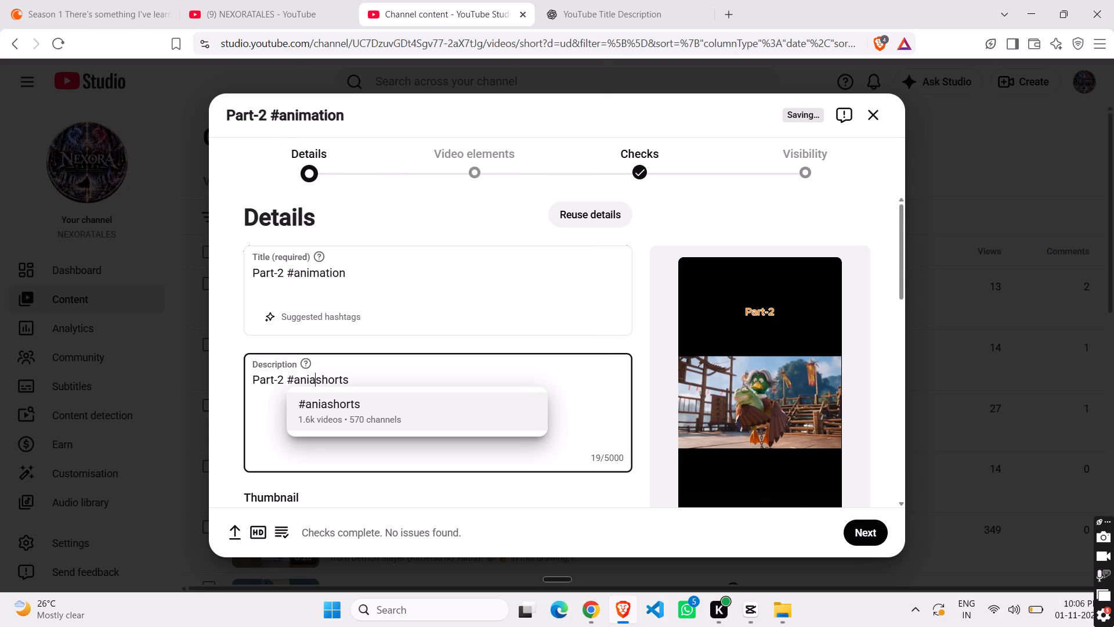
{"action": "type", "text": "mat"}
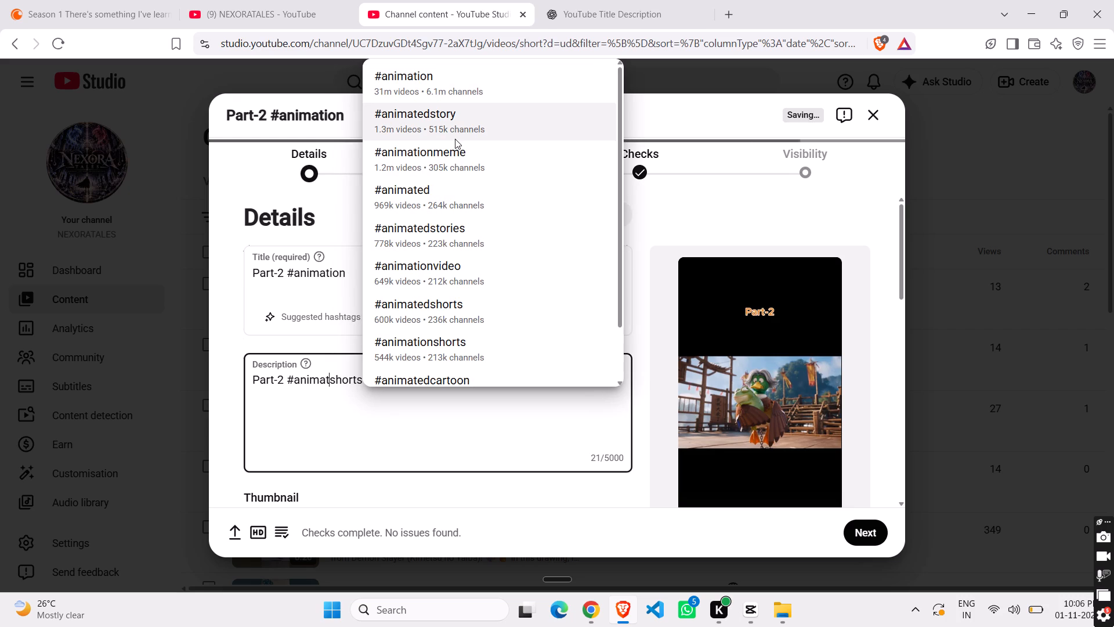
{"action": "left_click", "coordinate": [431, 161]}
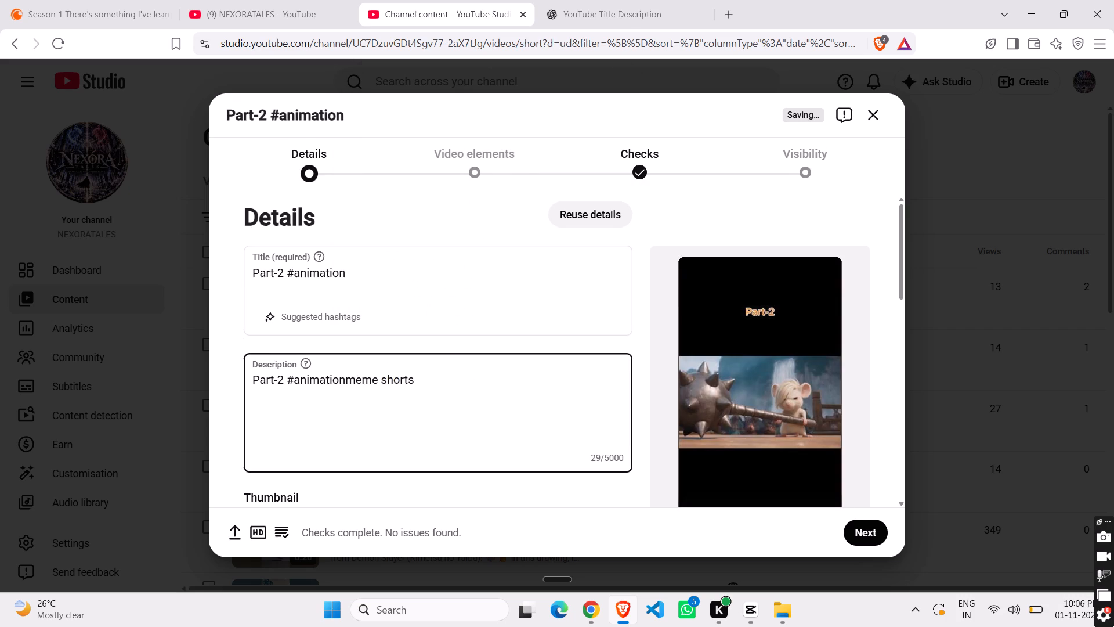
Mark the video as not Made for Kids and publish it with public visibility.
{"action": "left_click", "coordinate": [869, 528]}
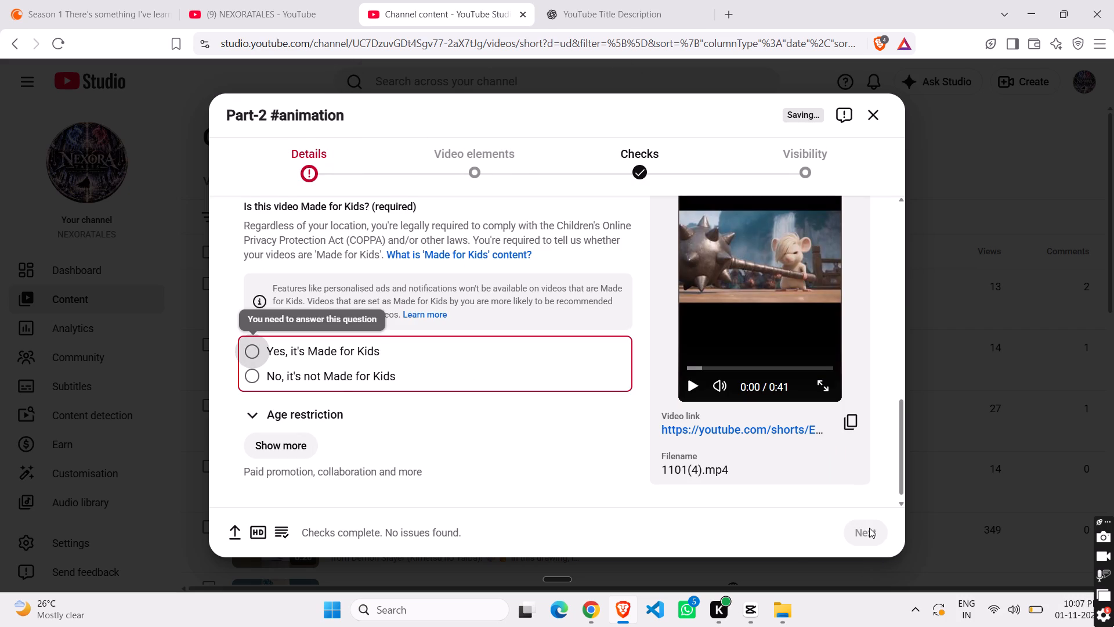
{"action": "left_click", "coordinate": [255, 375]}
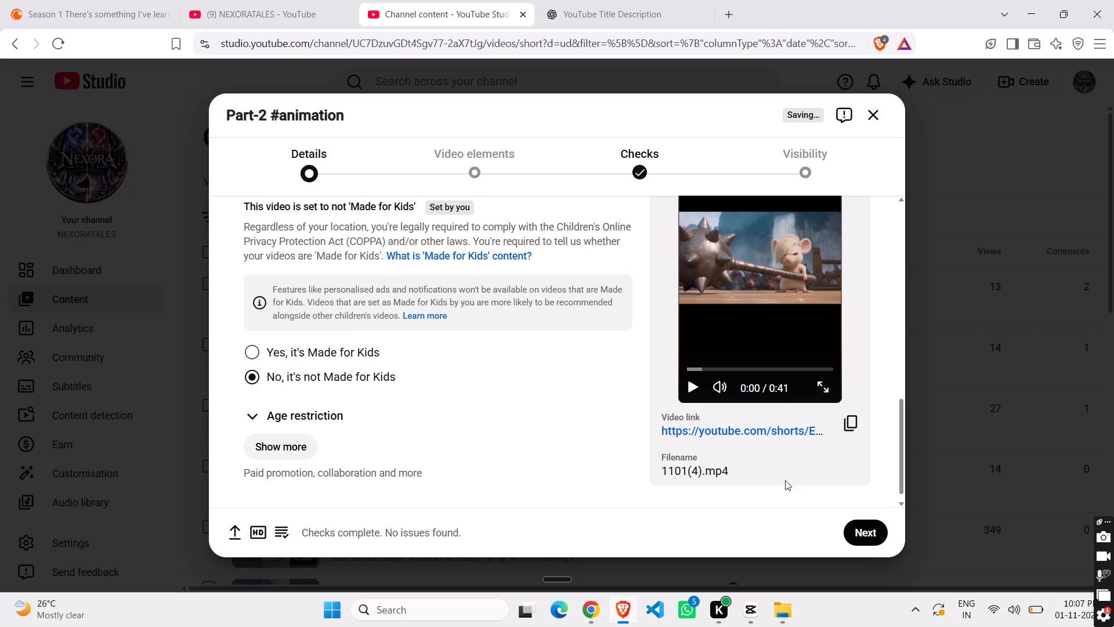
{"action": "left_click", "coordinate": [862, 531]}
{"action": "left_click", "coordinate": [862, 531]}
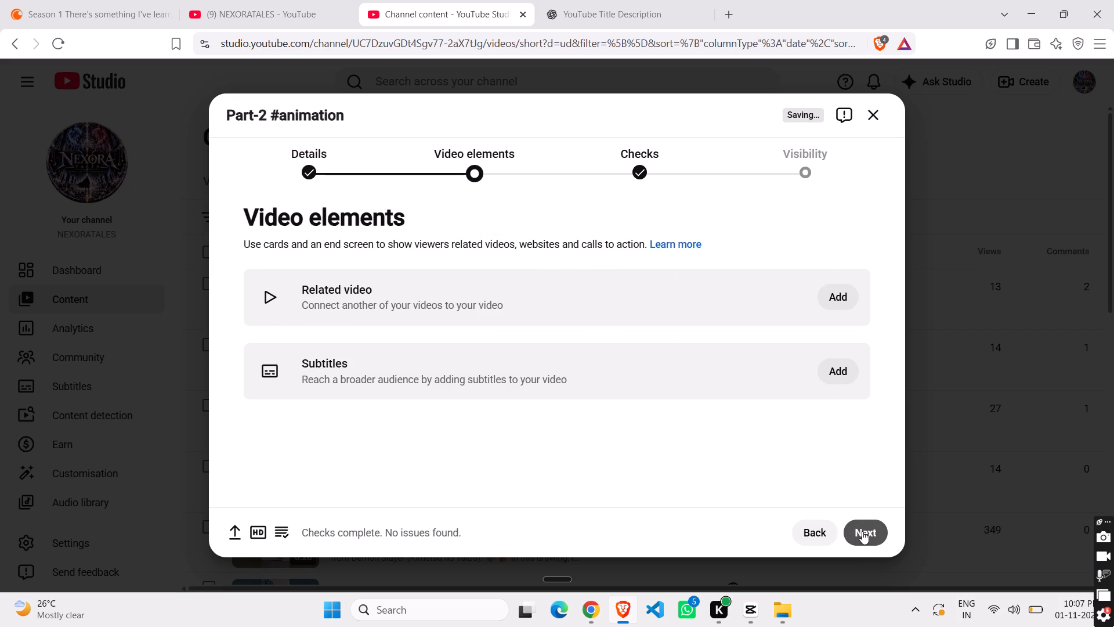
{"action": "left_click", "coordinate": [862, 531]}
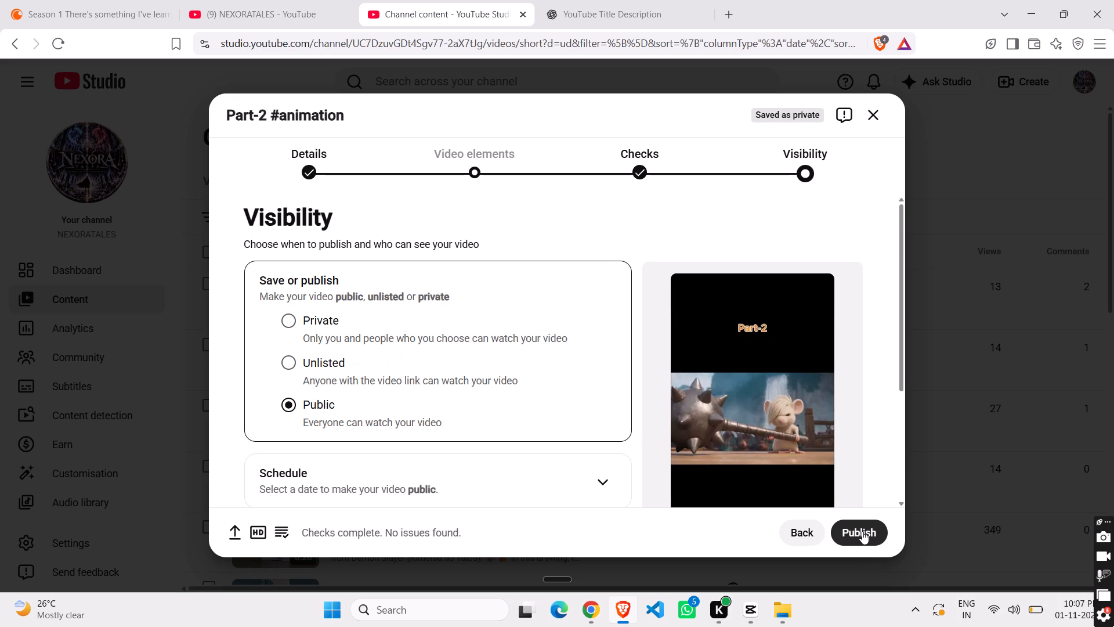
{"action": "left_click", "coordinate": [862, 531]}
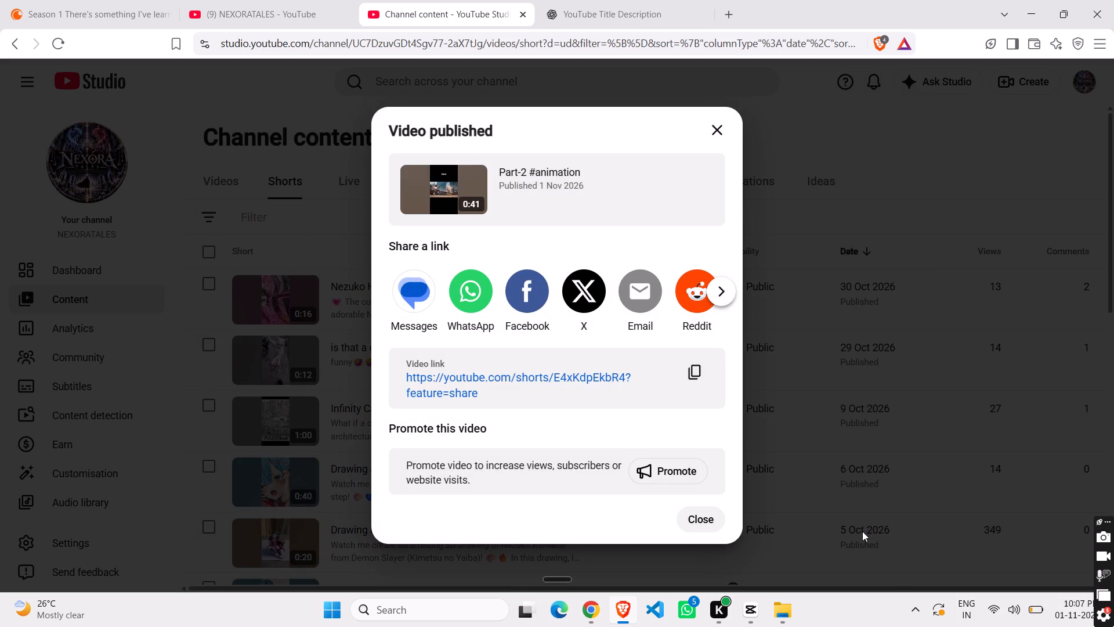
{"action": "left_click", "coordinate": [706, 526]}
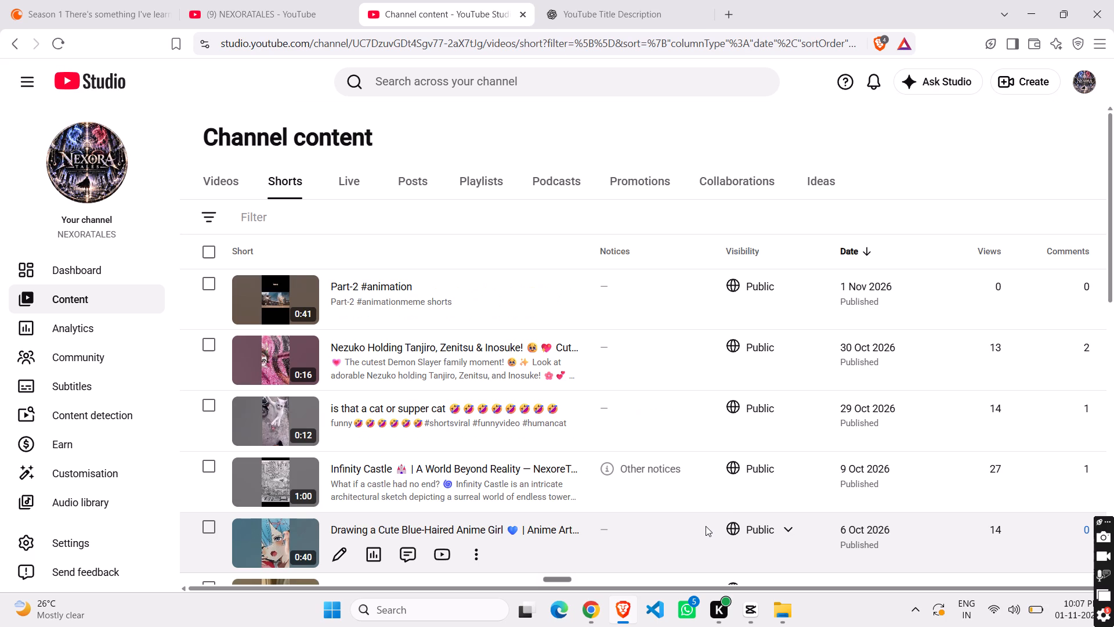
Switch to CapCut and close the 1101 project to return to the home screen.
{"action": "left_click", "coordinate": [763, 626]}
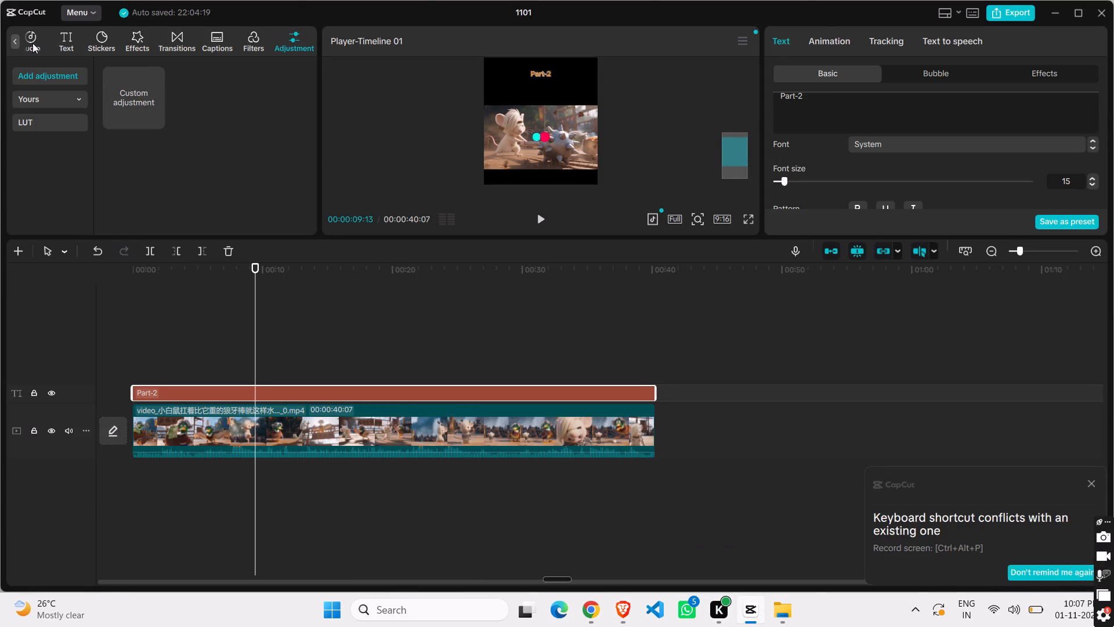
{"action": "left_click", "coordinate": [1102, 7]}
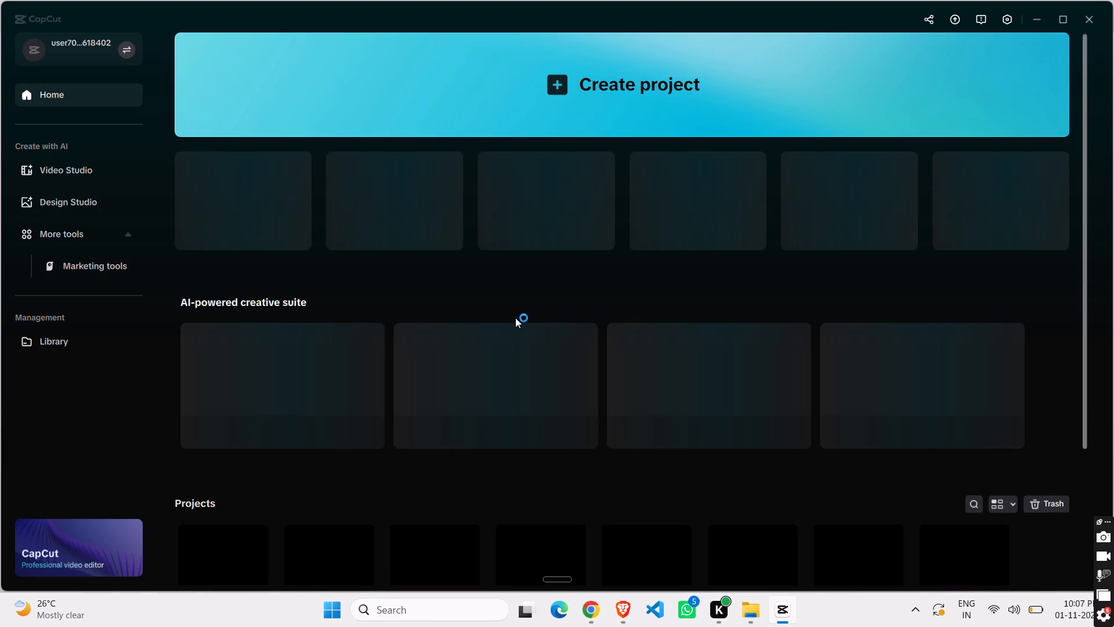
Create a new project and import the video 1101(1).mp4 from the 1101(1) folder inside manhwarecap.
{"action": "left_click", "coordinate": [602, 87]}
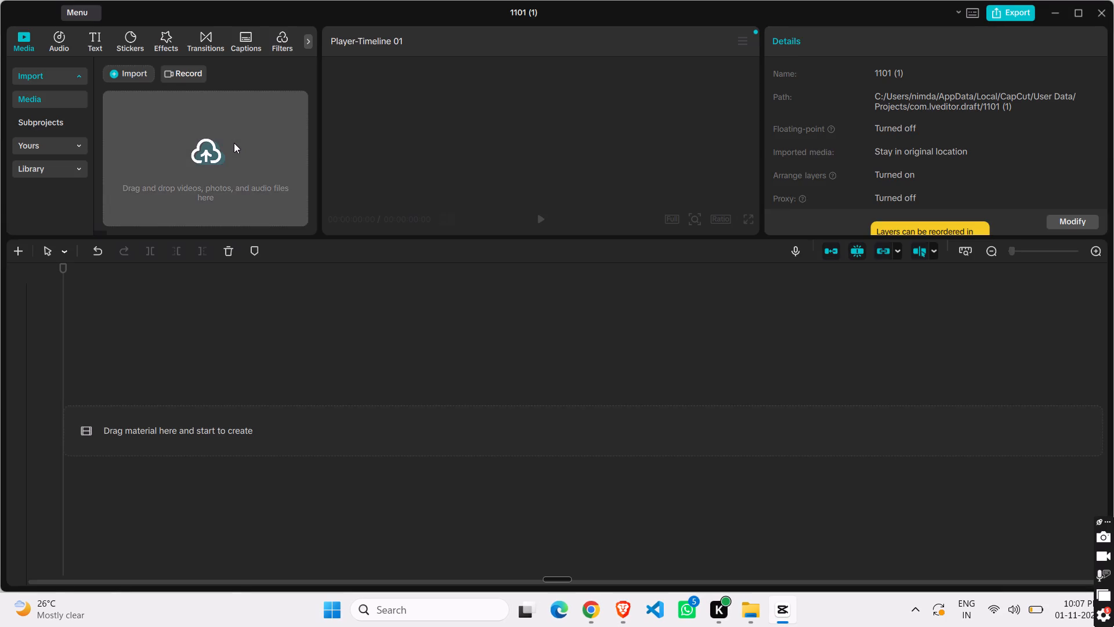
{"action": "left_click", "coordinate": [234, 143]}
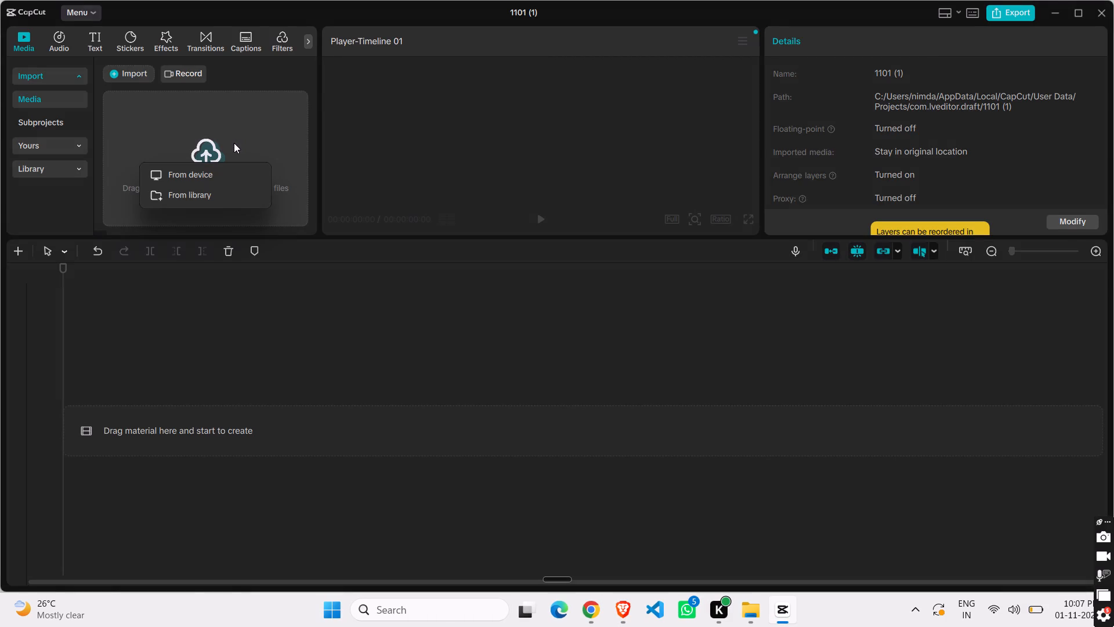
{"action": "left_click", "coordinate": [184, 180]}
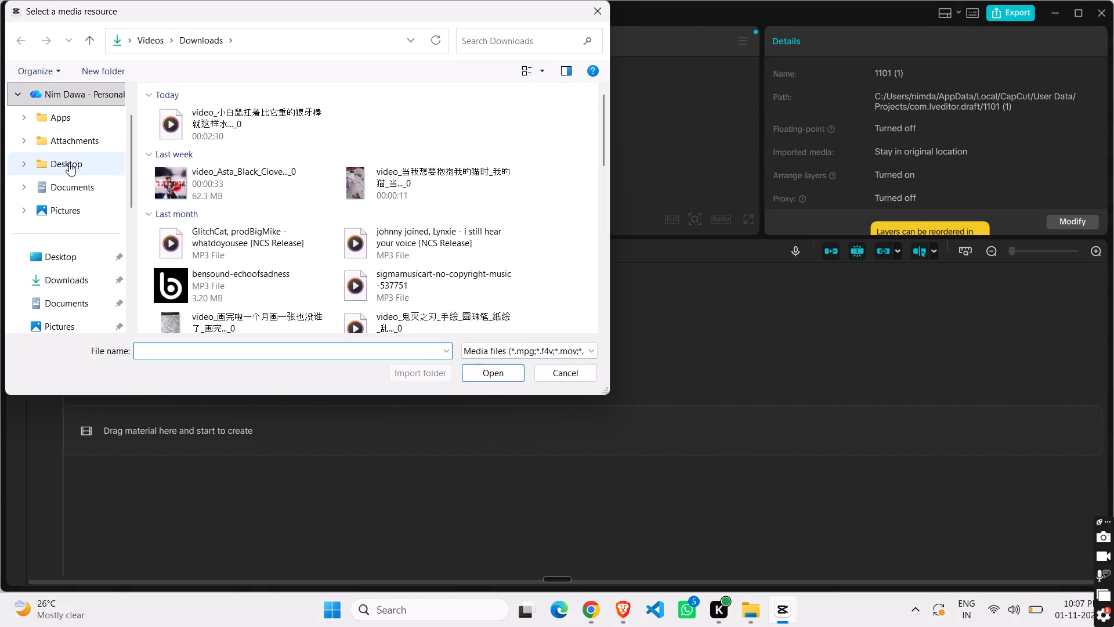
{"action": "scroll", "coordinate": [55, 291], "scroll_direction": "down", "scroll_amount": 2}
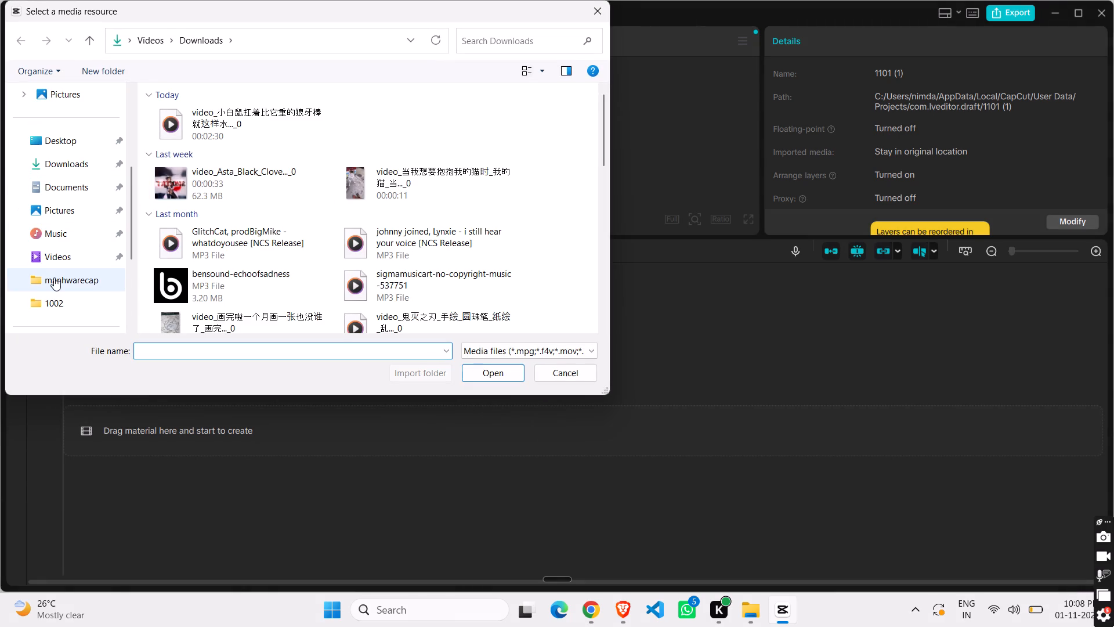
{"action": "double_click", "coordinate": [54, 278]}
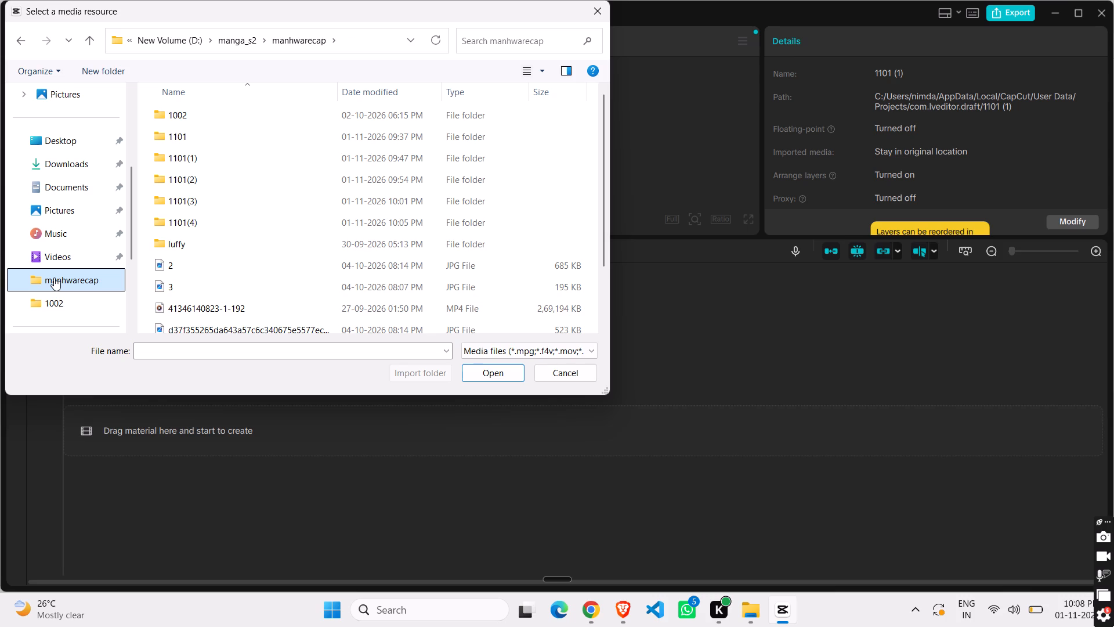
{"action": "double_click", "coordinate": [197, 159]}
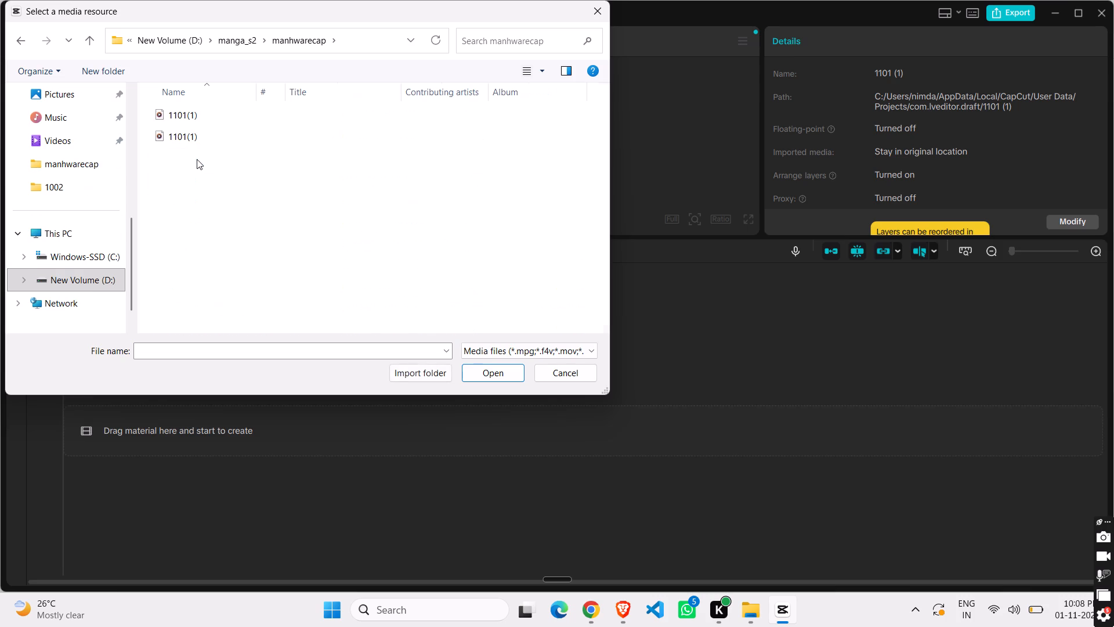
{"action": "left_click", "coordinate": [183, 138]}
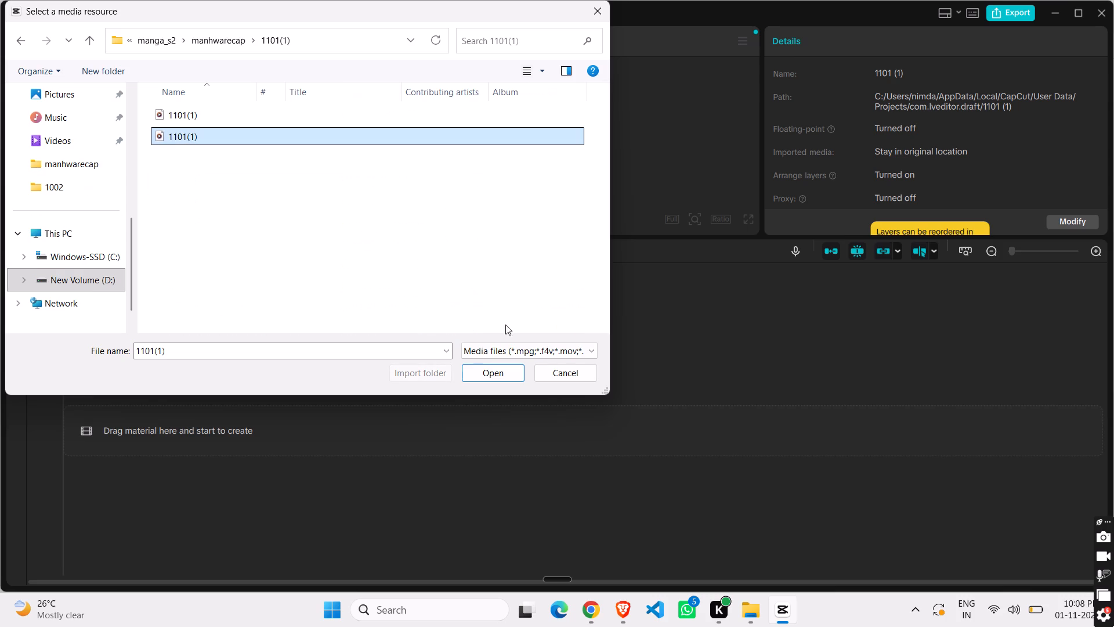
{"action": "left_click", "coordinate": [478, 367]}
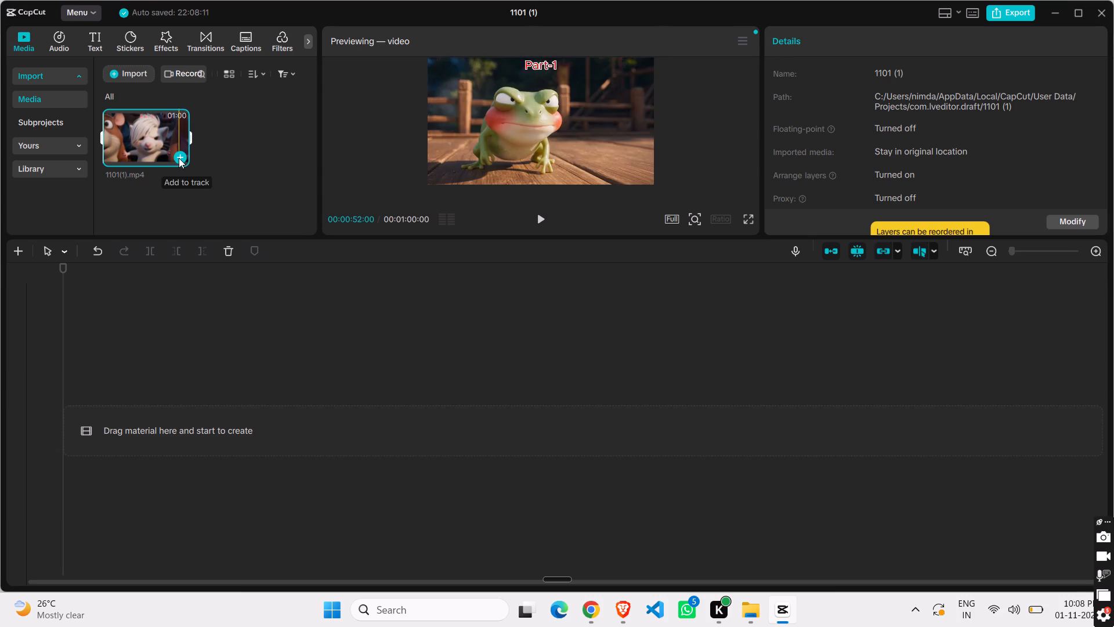
Add the imported 1101(1).mp4 clip to the timeline, set the aspect ratio to 9:16 and check the frame in full screen.
{"action": "left_click", "coordinate": [179, 158]}
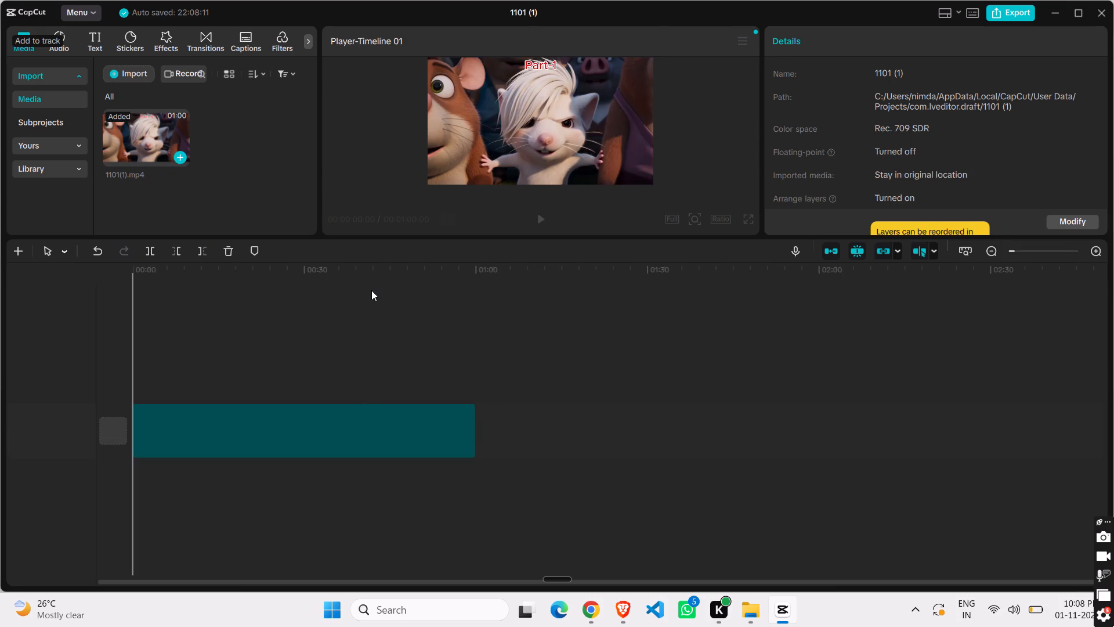
{"action": "left_click", "coordinate": [408, 444]}
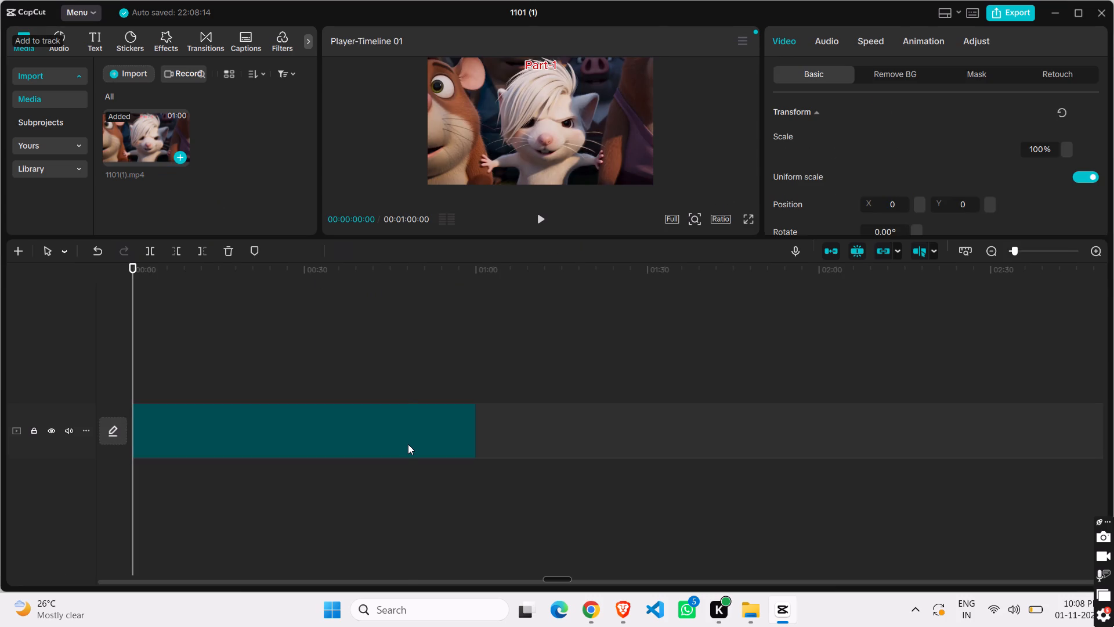
{"action": "left_click", "coordinate": [712, 217]}
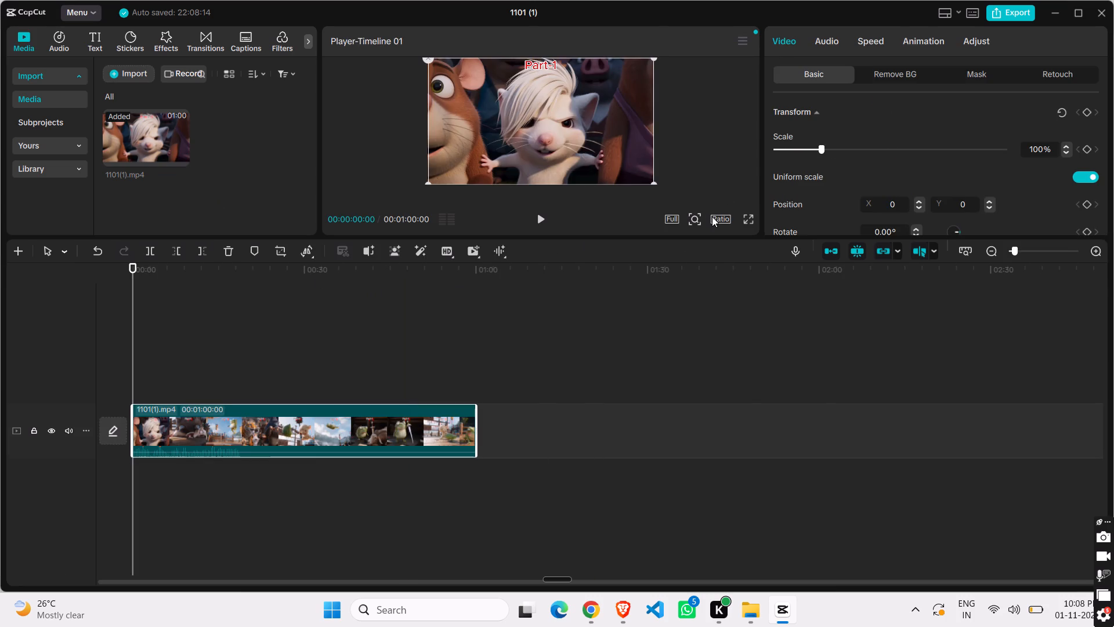
{"action": "left_click", "coordinate": [749, 374]}
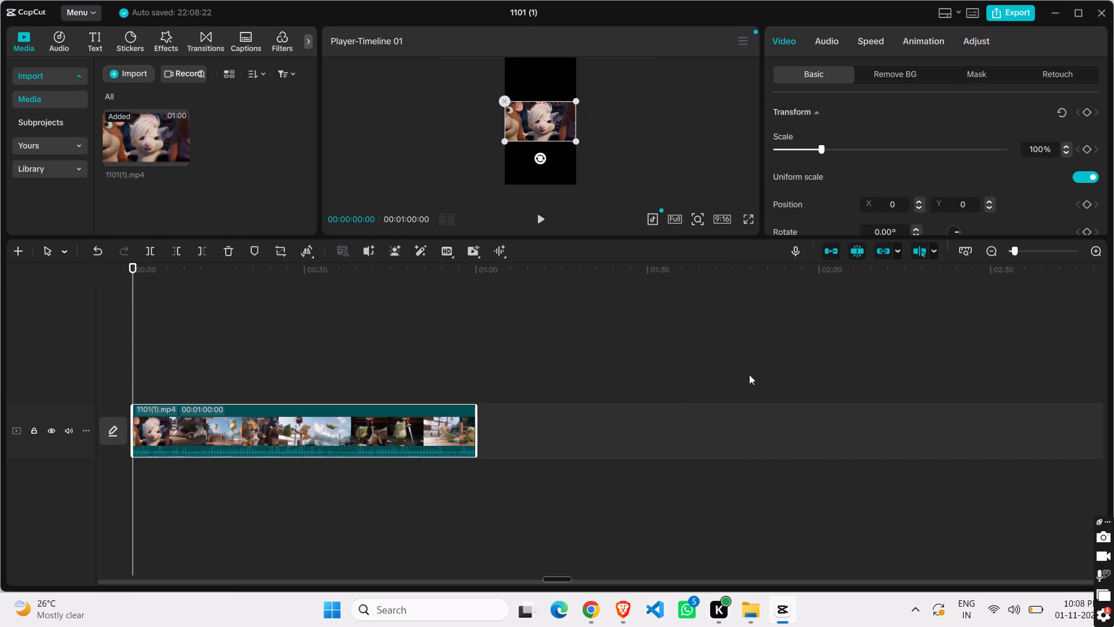
{"action": "left_click", "coordinate": [745, 223]}
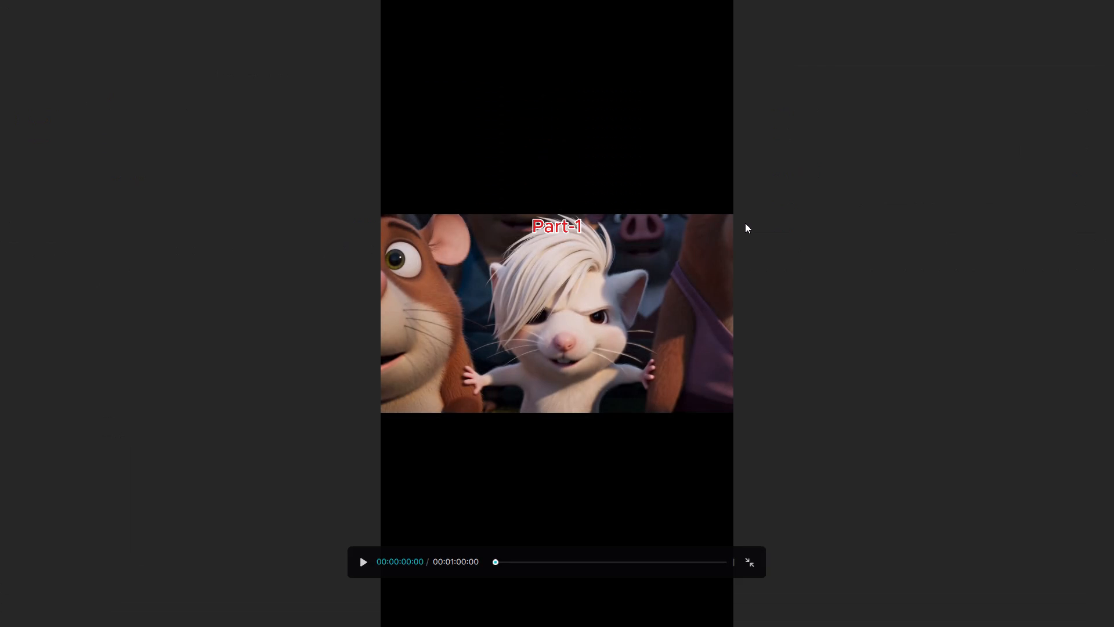
{"action": "left_click", "coordinate": [755, 557]}
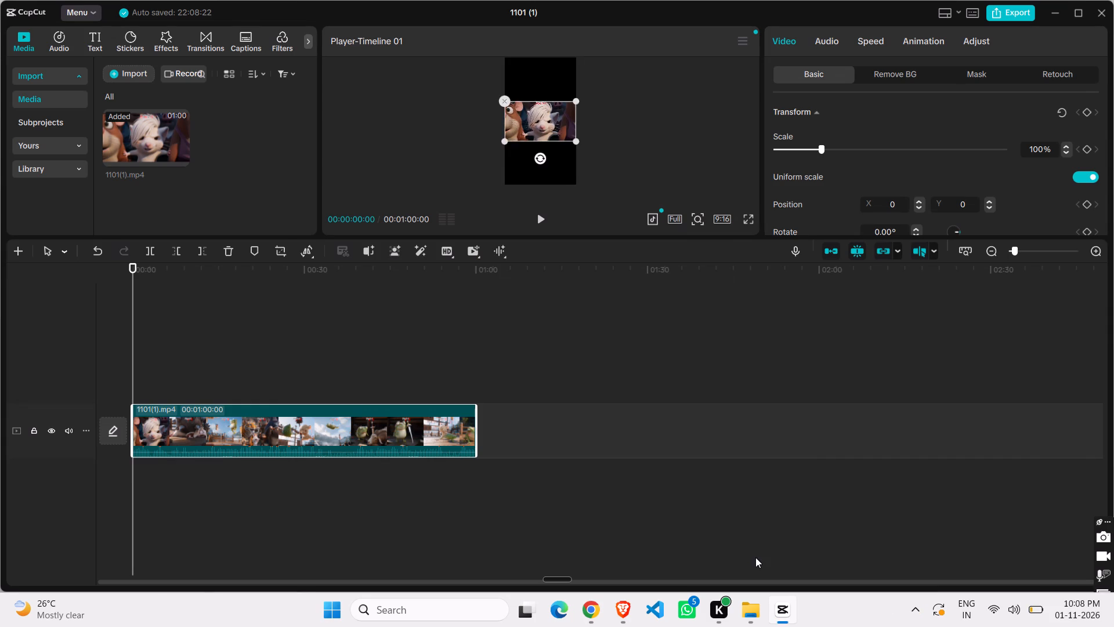
Export the vertical video as 1101 (1) at 2K, HEVC, mp4, 30fps, with the MP3 audio export included.
{"action": "left_click", "coordinate": [1003, 13]}
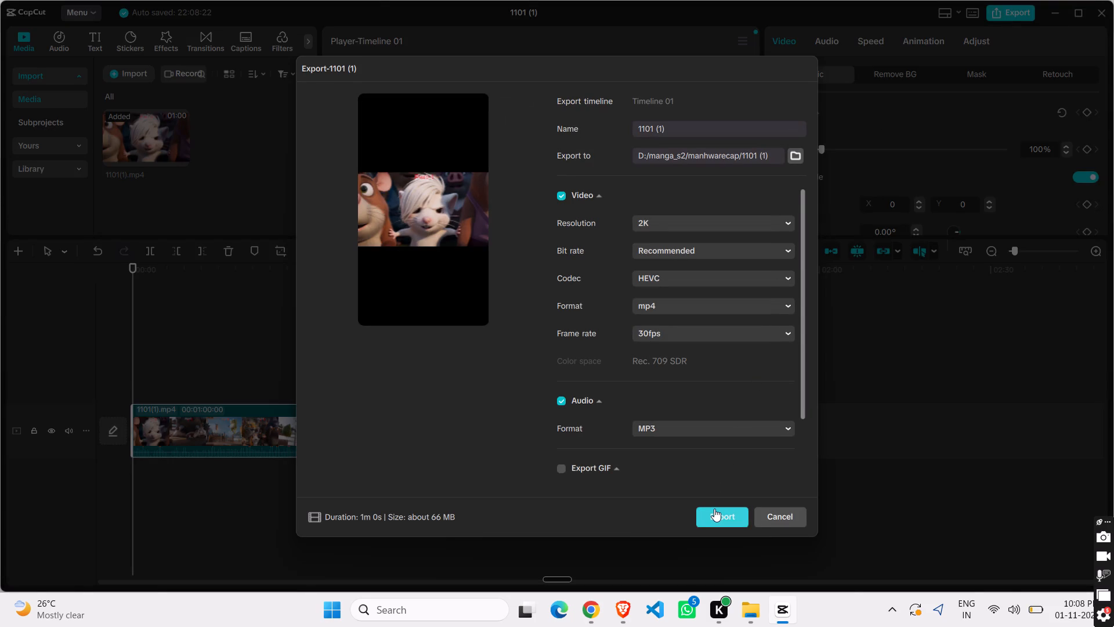
{"action": "left_click", "coordinate": [714, 509]}
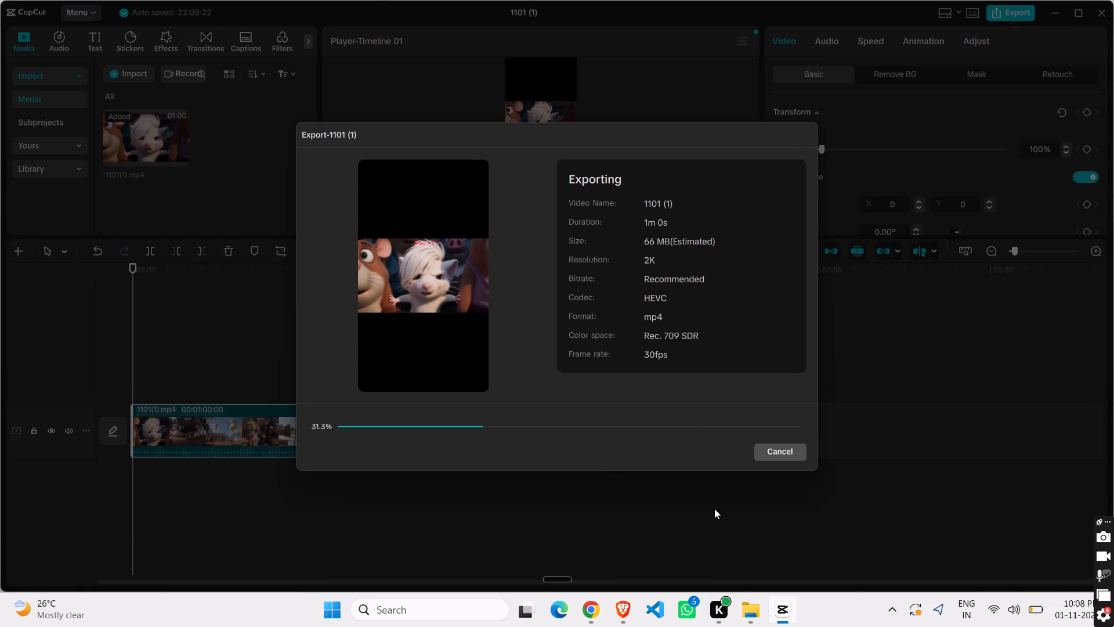
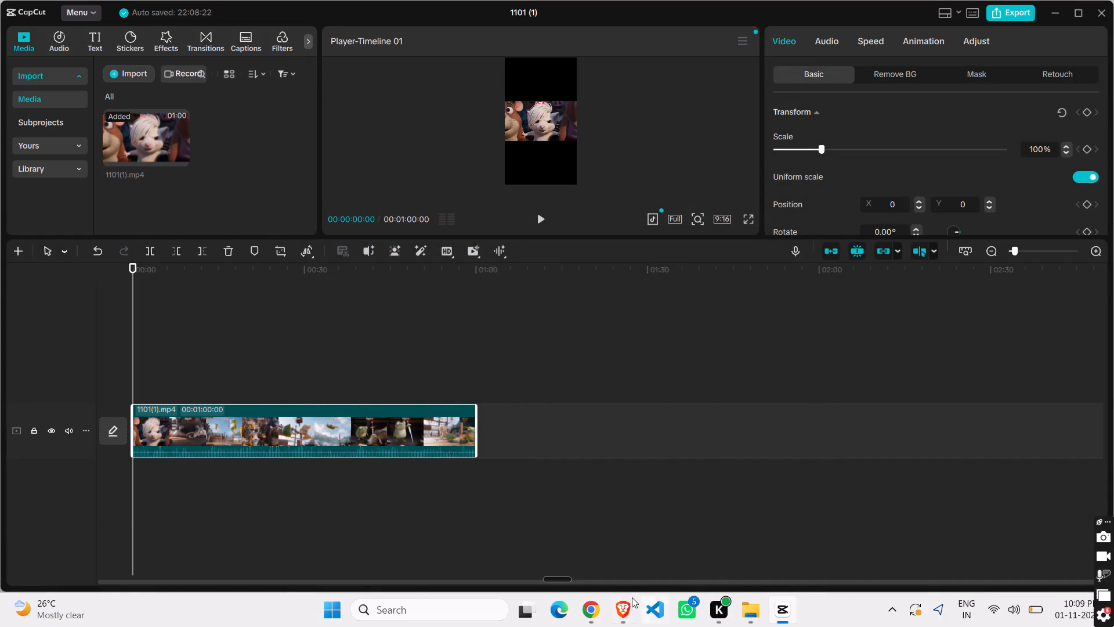
Switch to Brave, start a new video upload in YouTube Studio and browse to the manhwarecap folder.
{"action": "left_click", "coordinate": [621, 598]}
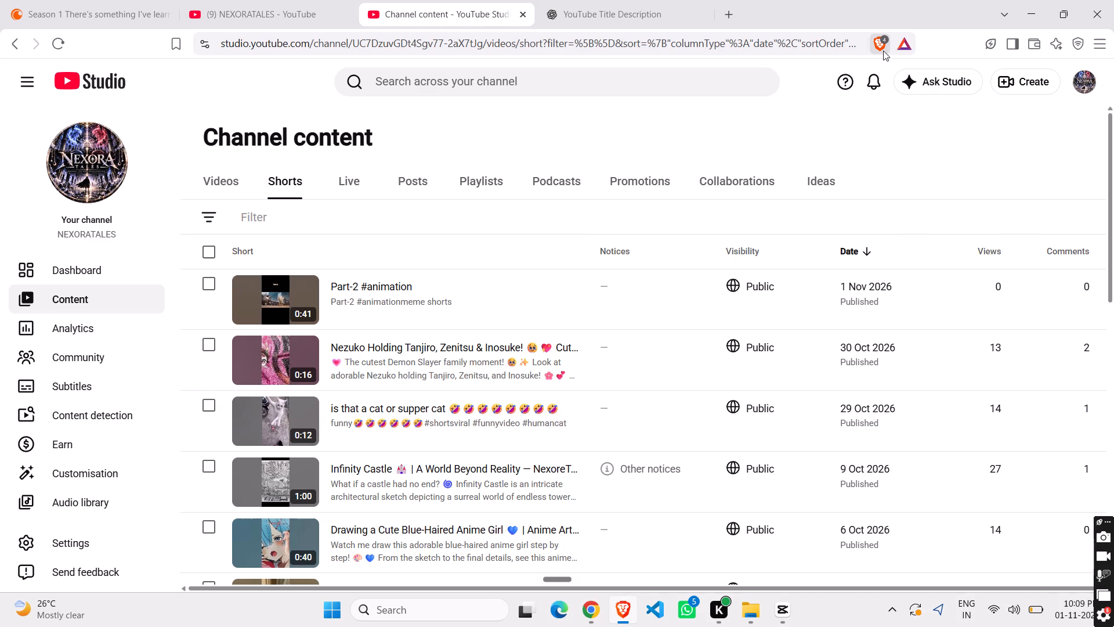
{"action": "left_click", "coordinate": [1007, 87]}
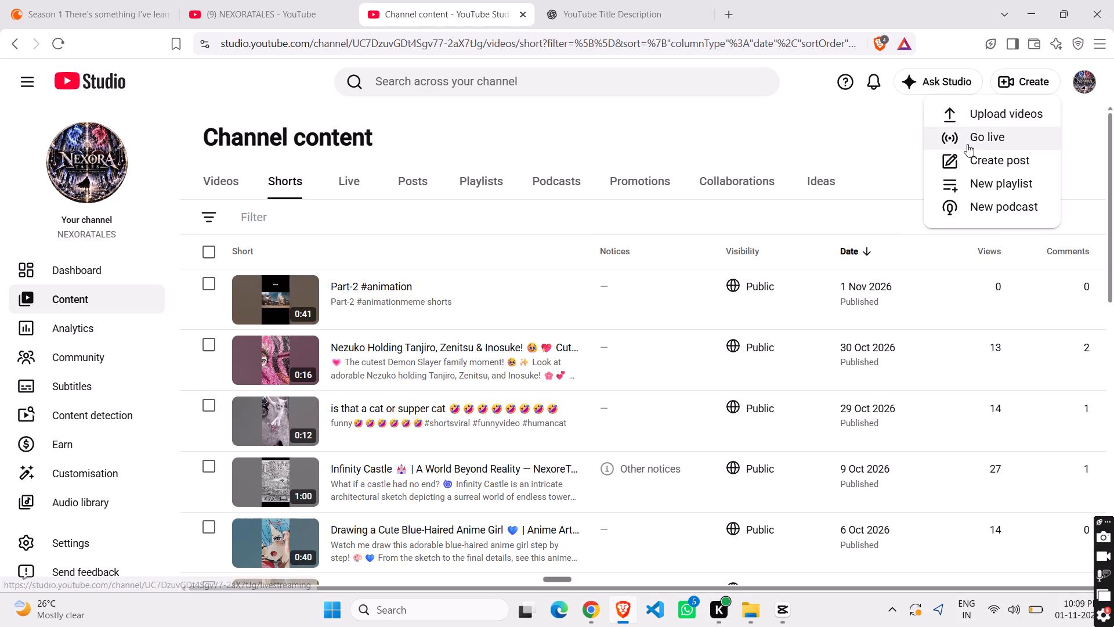
{"action": "left_click", "coordinate": [968, 113]}
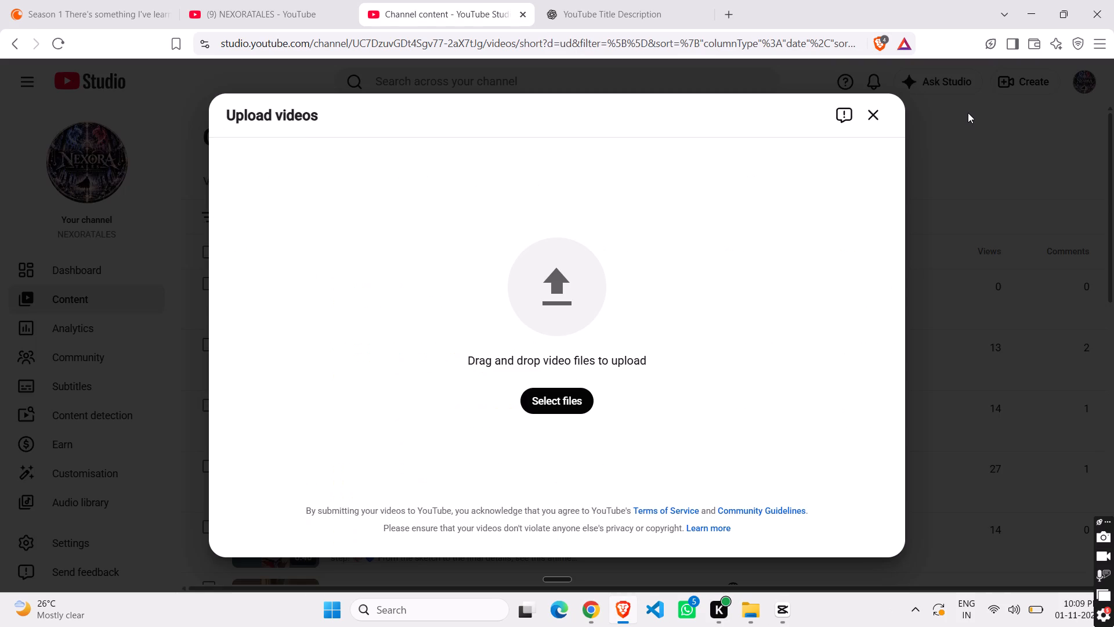
{"action": "left_click", "coordinate": [559, 405]}
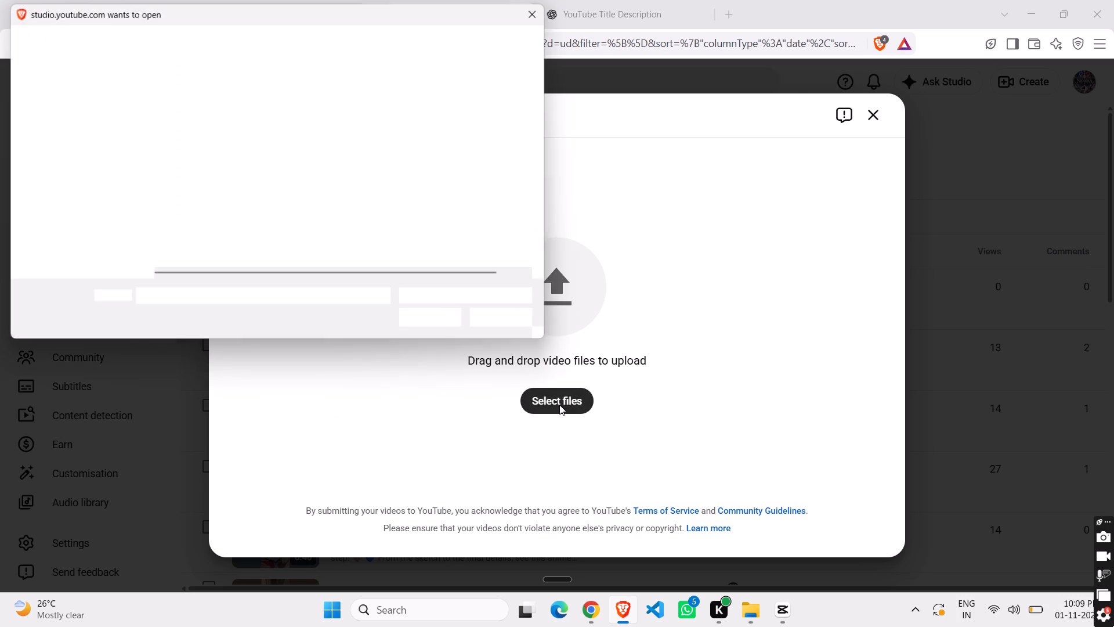
{"action": "left_click", "coordinate": [84, 48]}
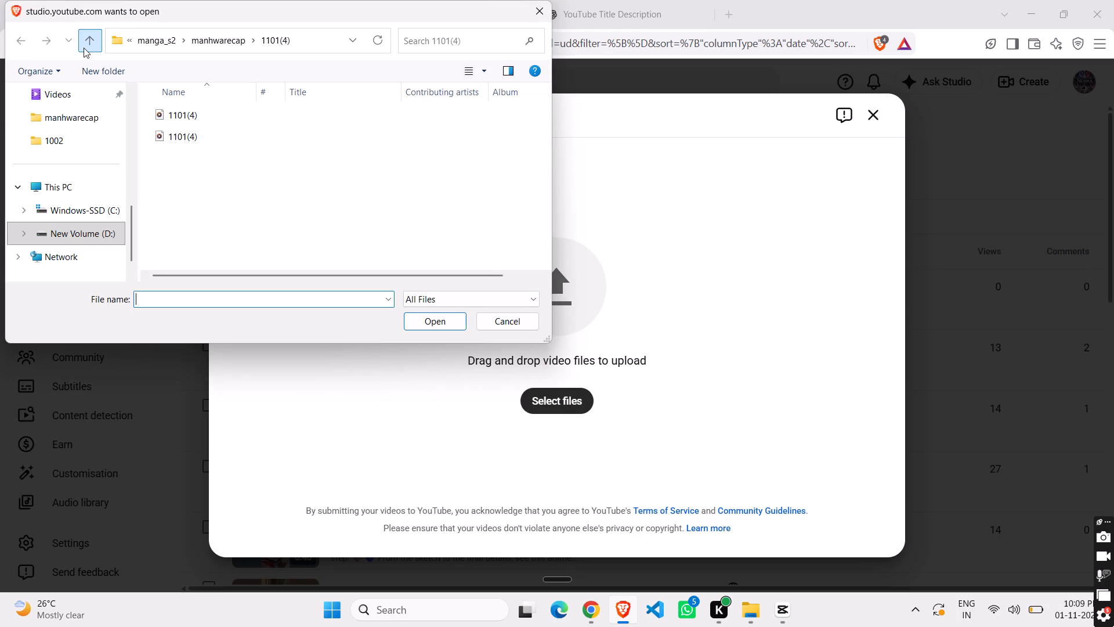
{"action": "scroll", "coordinate": [165, 135], "scroll_direction": "down", "scroll_amount": 1}
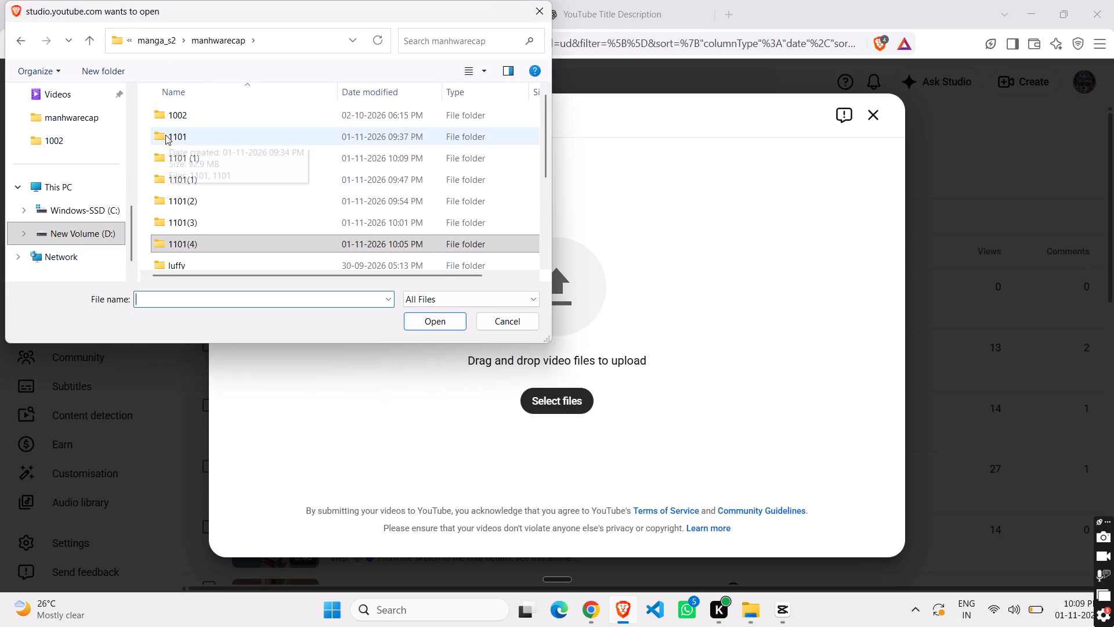
{"action": "scroll", "coordinate": [165, 135], "scroll_direction": "down", "scroll_amount": 1}
{"action": "scroll", "coordinate": [173, 142], "scroll_direction": "up", "scroll_amount": 5}
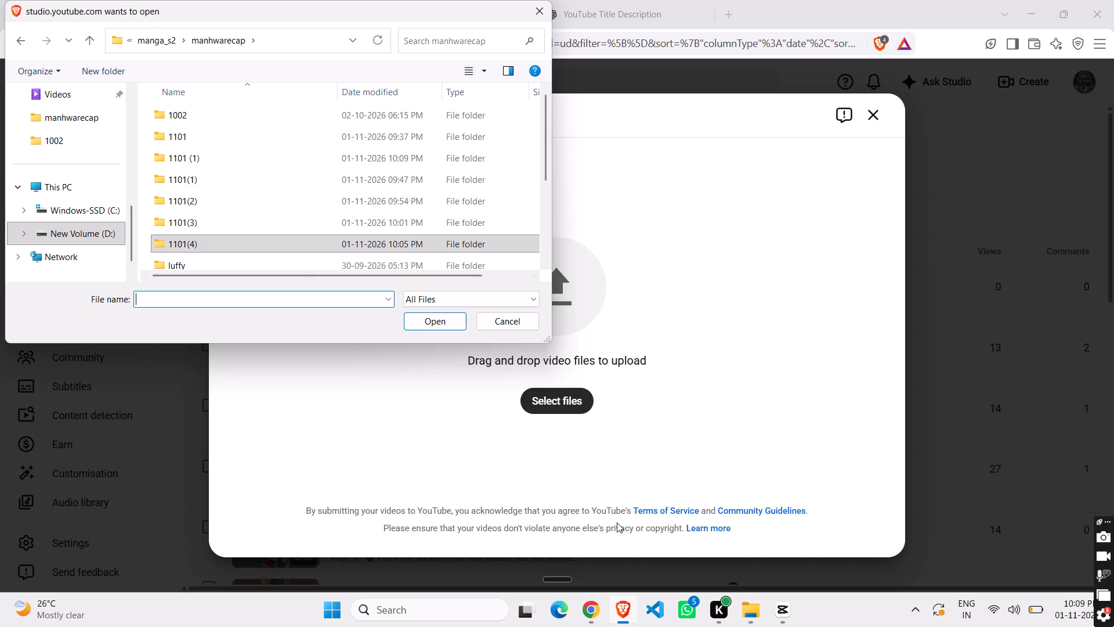
Switch to CapCut and check the export name and destination folder of the 1101 (1) project.
{"action": "left_click", "coordinate": [776, 612]}
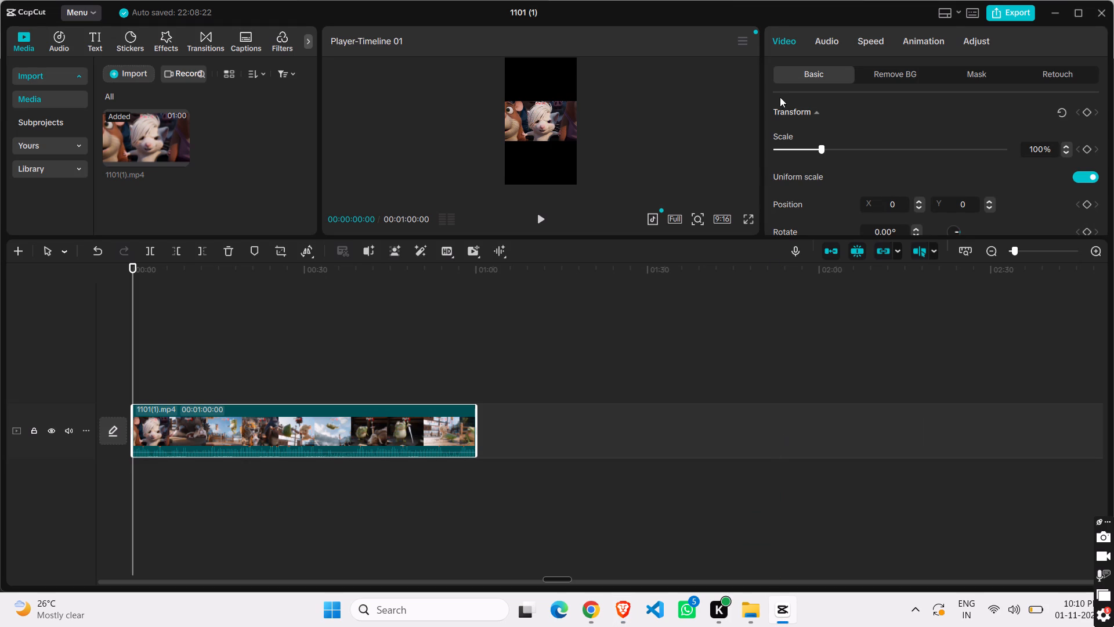
{"action": "left_click", "coordinate": [1006, 9]}
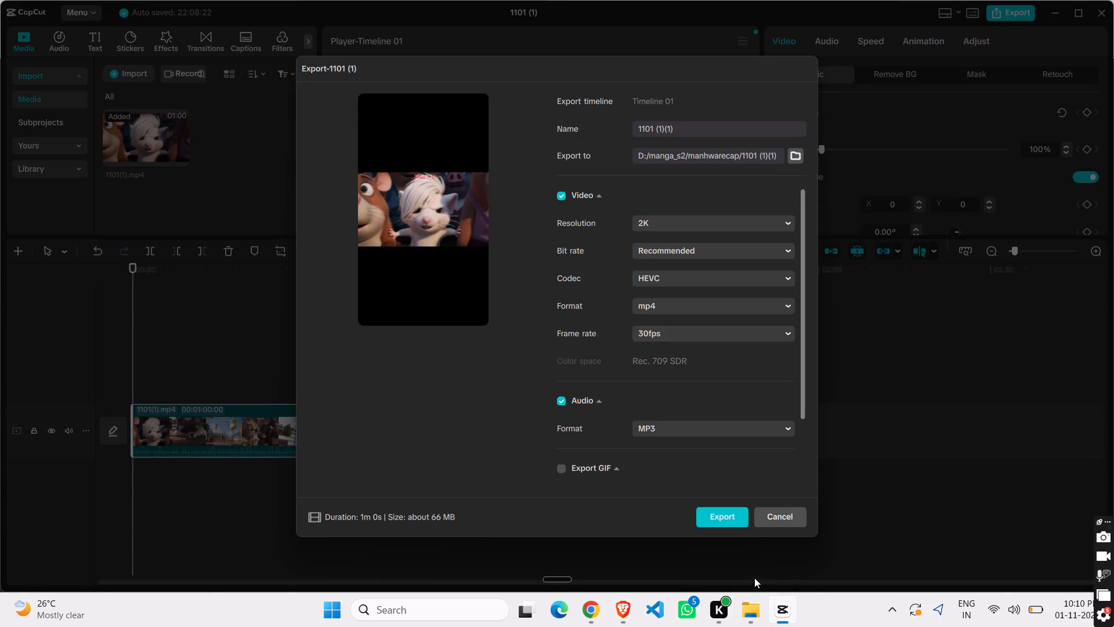
Return to Brave and upload the 1101 (1) video from the 1101 (1) folder inside manhwarecap.
{"action": "left_click", "coordinate": [619, 612]}
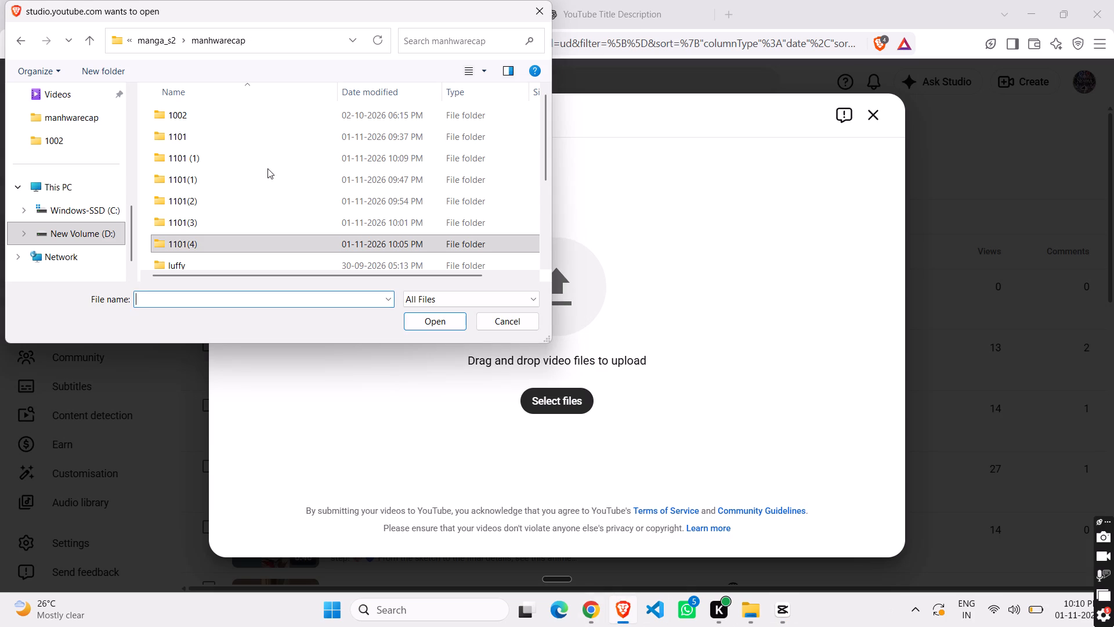
{"action": "scroll", "coordinate": [267, 168], "scroll_direction": "down", "scroll_amount": 7}
{"action": "scroll", "coordinate": [267, 168], "scroll_direction": "up", "scroll_amount": 4}
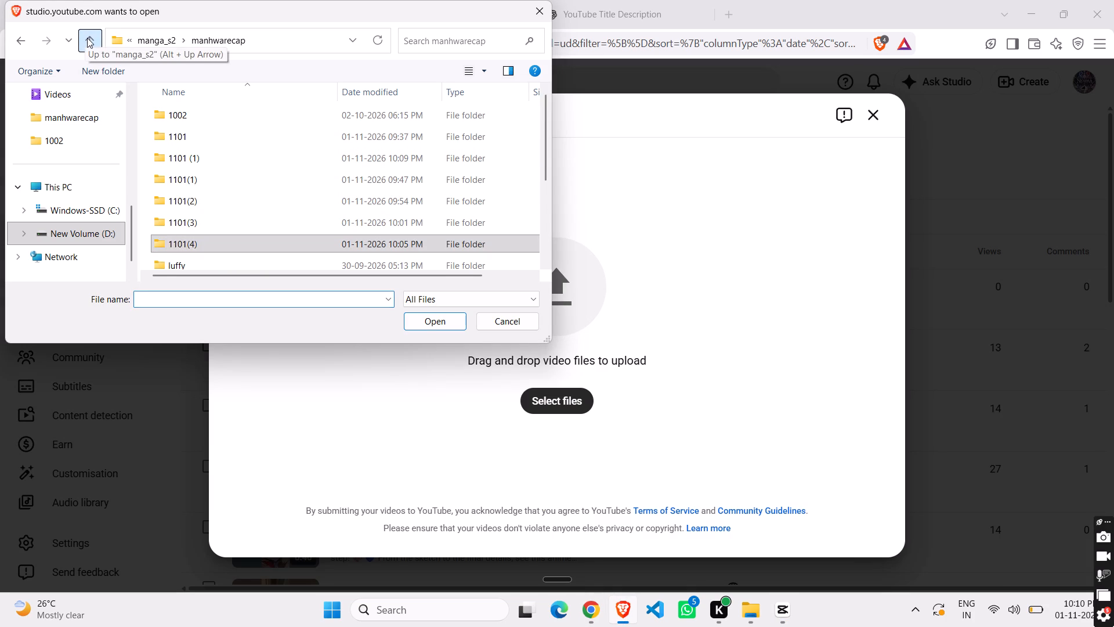
{"action": "left_click", "coordinate": [87, 38]}
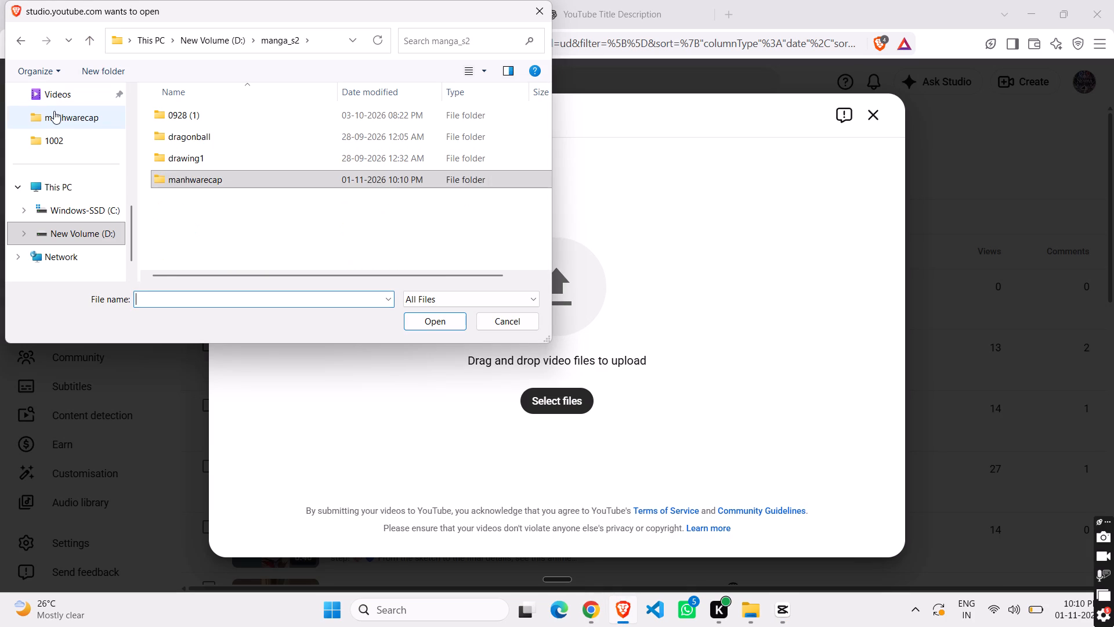
{"action": "double_click", "coordinate": [54, 111]}
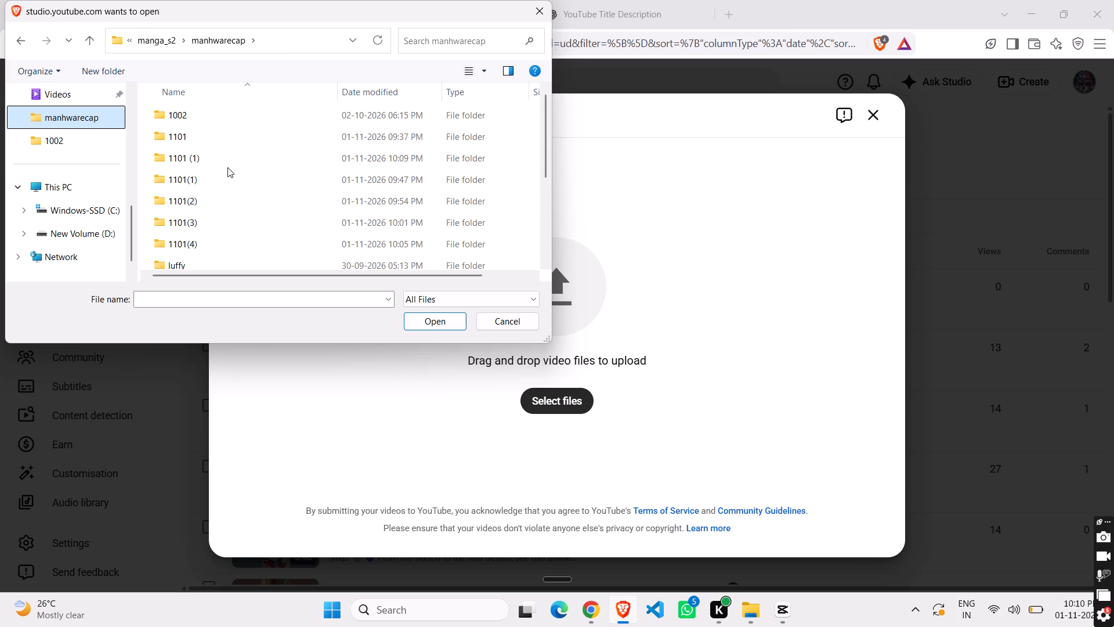
{"action": "left_click", "coordinate": [215, 160]}
{"action": "double_click", "coordinate": [215, 160]}
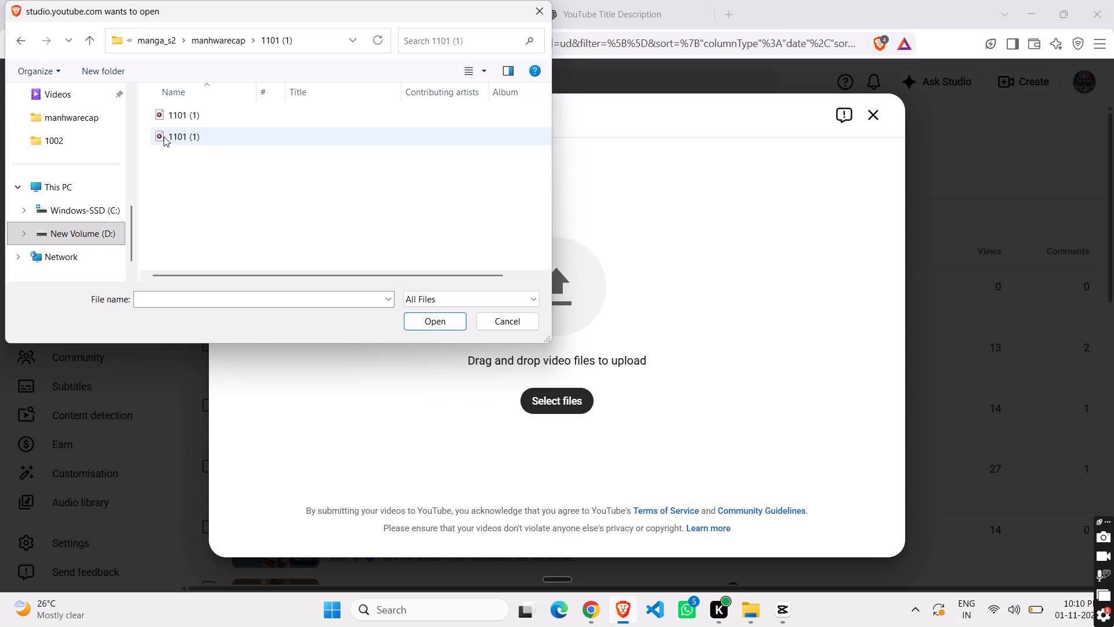
{"action": "triple_click", "coordinate": [164, 136]}
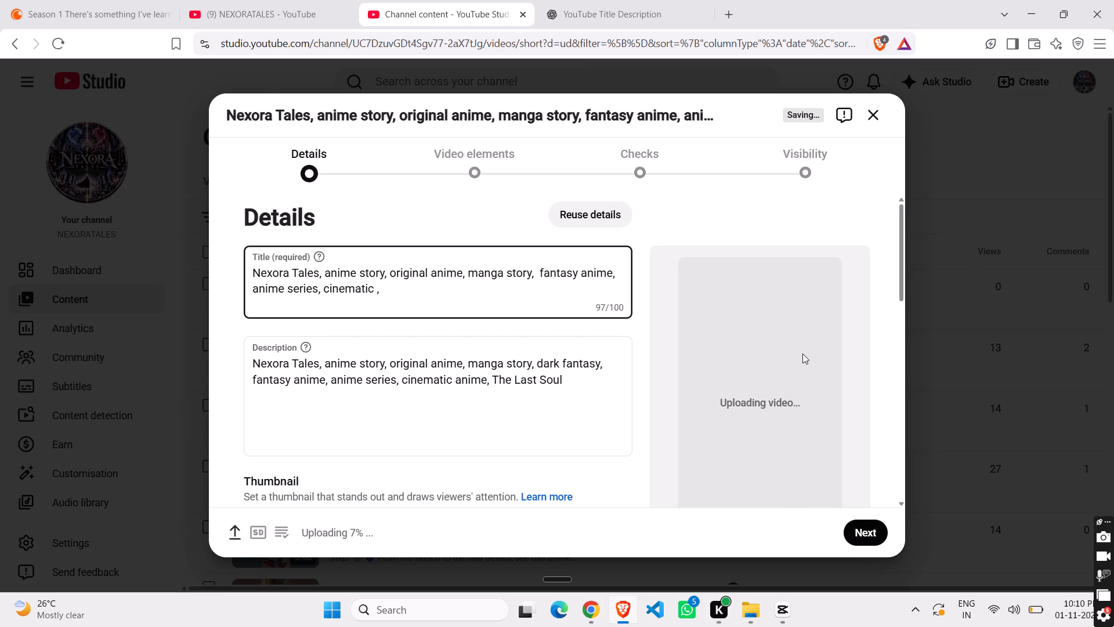
Replace the default video title with "Part-1 #animalshorts #aianimation".
{"action": "scroll", "coordinate": [802, 354], "scroll_direction": "down", "scroll_amount": 3}
{"action": "scroll", "coordinate": [418, 280], "scroll_direction": "up", "scroll_amount": 5}
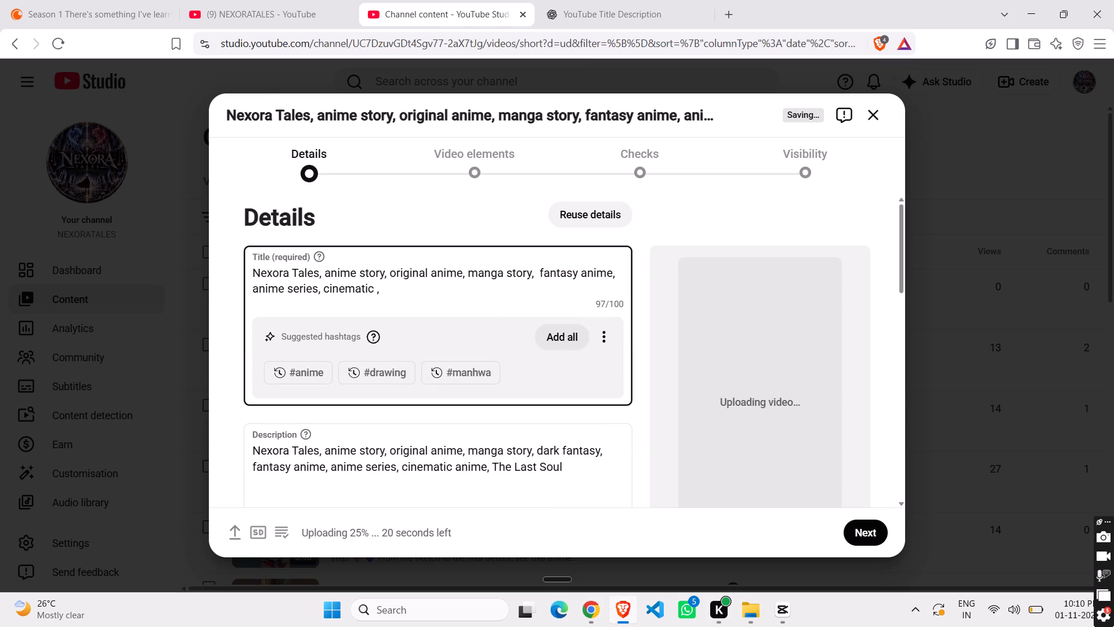
{"action": "key", "text": "ctrl+a"}
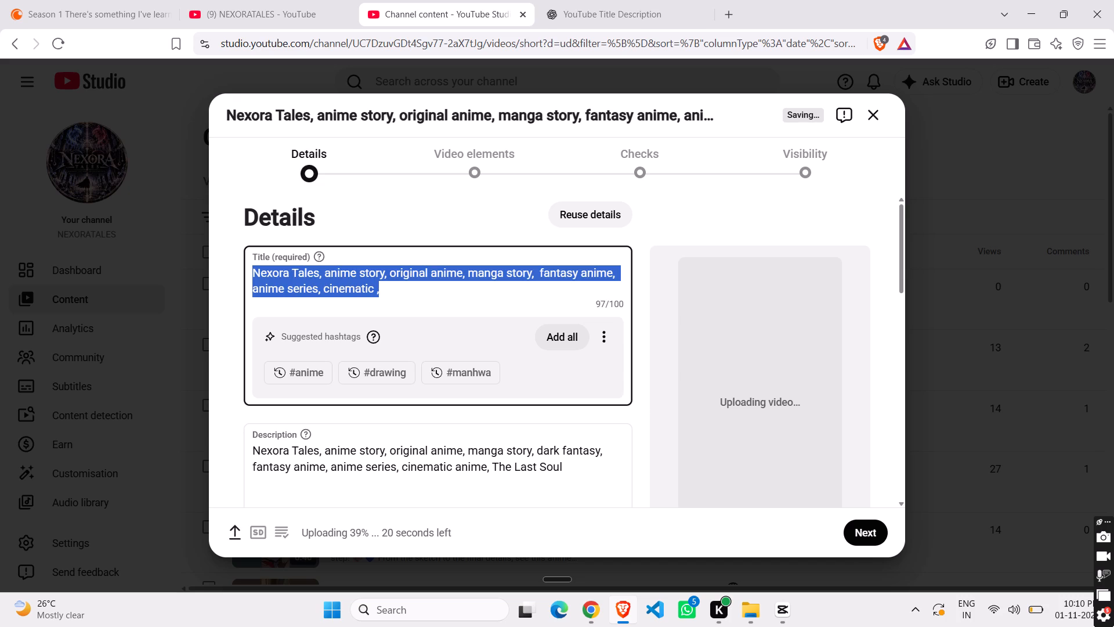
{"action": "key", "text": "BackSpace"}
{"action": "type", "text": "art"}
{"action": "type", "text": "-1"}
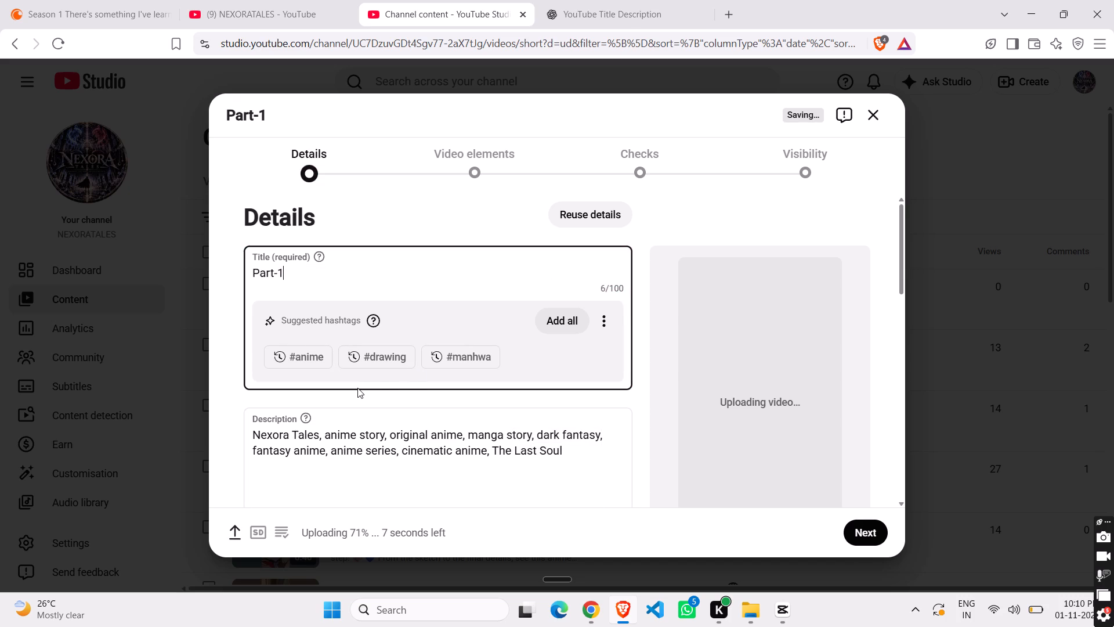
{"action": "key", "text": "ctrl+3"}
{"action": "key", "text": "shift+numbersign"}
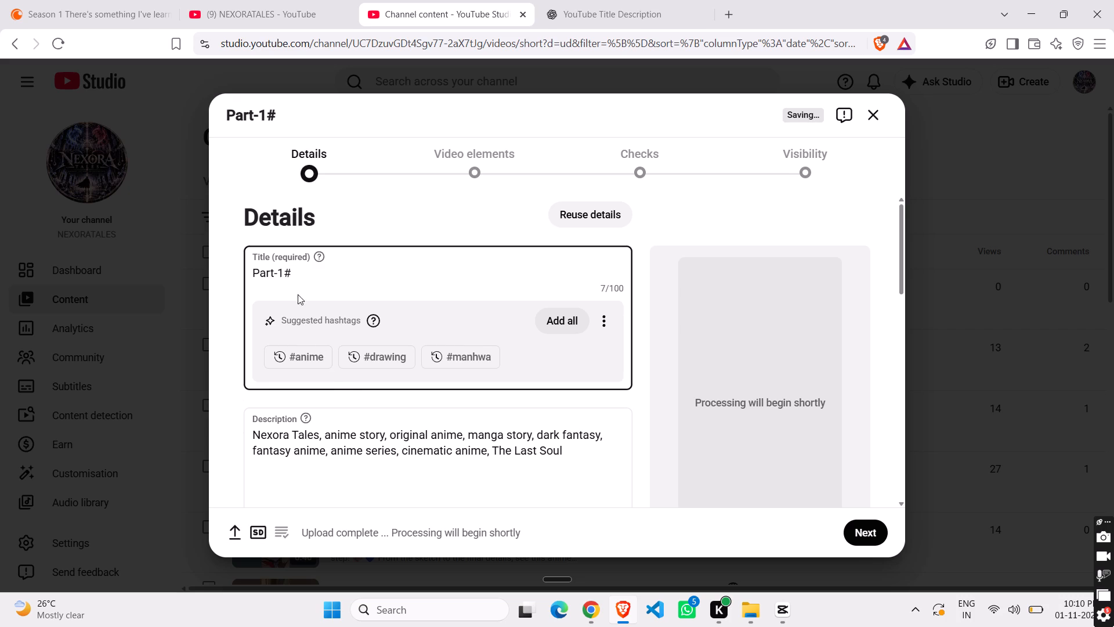
{"action": "left_click", "coordinate": [285, 269]}
{"action": "key", "text": "space"}
{"action": "left_click", "coordinate": [299, 271]}
{"action": "type", "text": "anima"}
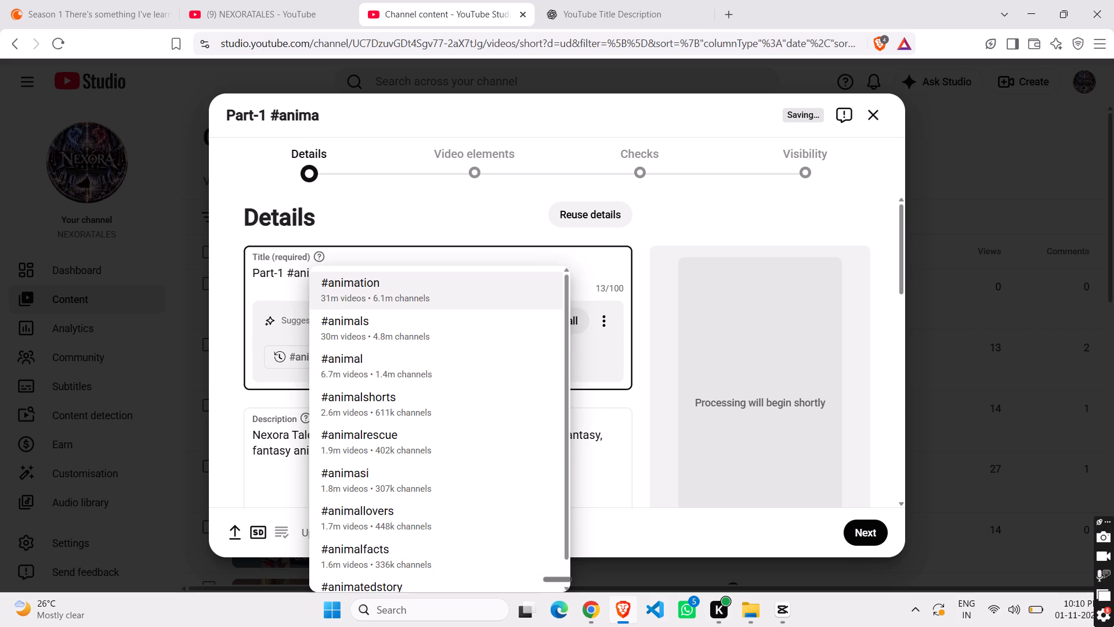
{"action": "left_click", "coordinate": [334, 403]}
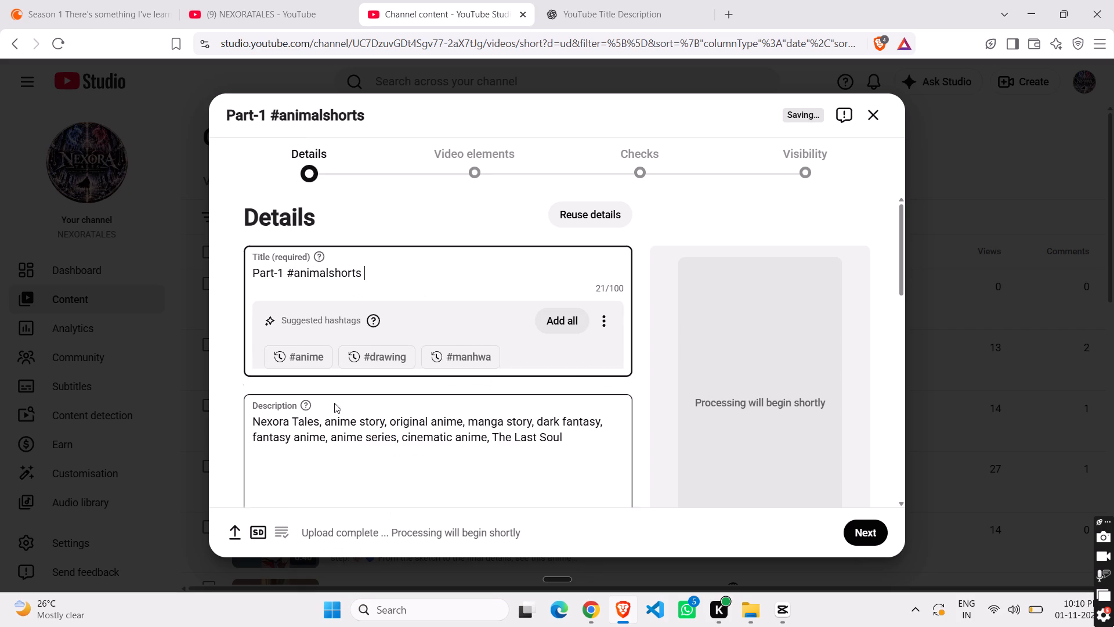
{"action": "key", "text": "shift+numbersign"}
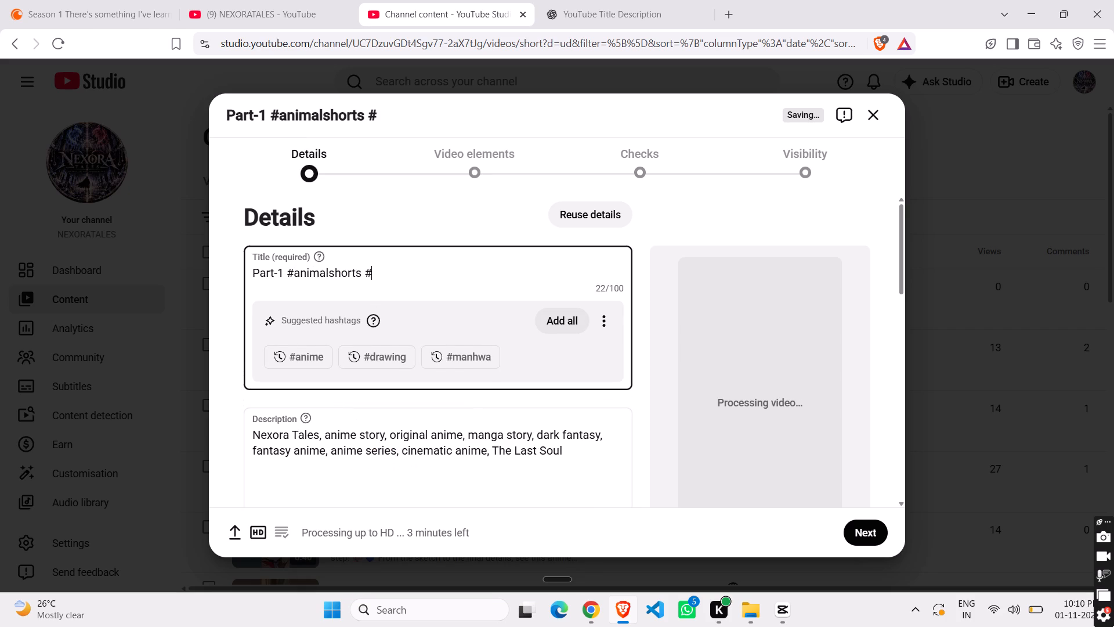
{"action": "type", "text": "ai"}
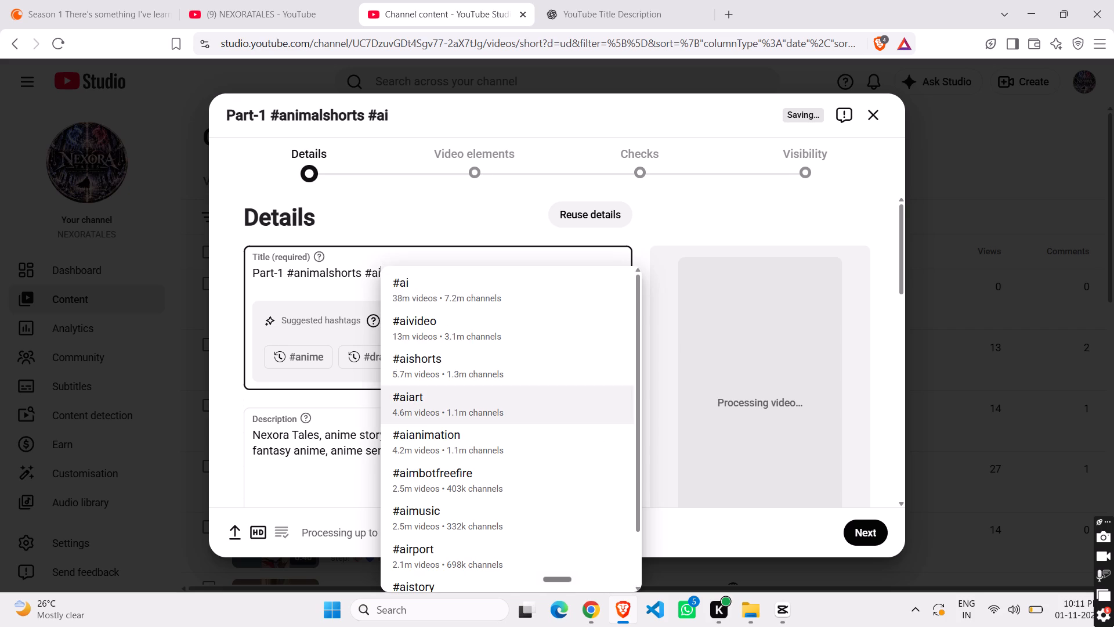
{"action": "left_click", "coordinate": [424, 442]}
Replace the default description with "Part-1 #shorts #viralvideo #viralshort".
{"action": "left_click", "coordinate": [331, 442]}
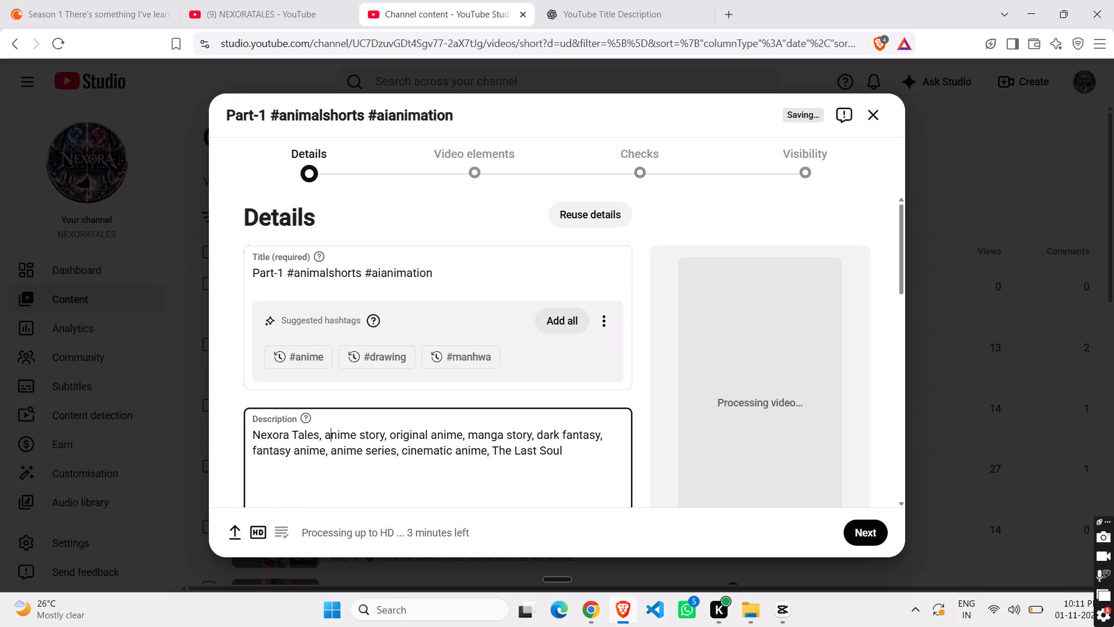
{"action": "key", "text": "ctrl+a"}
{"action": "key", "text": "BackSpace"}
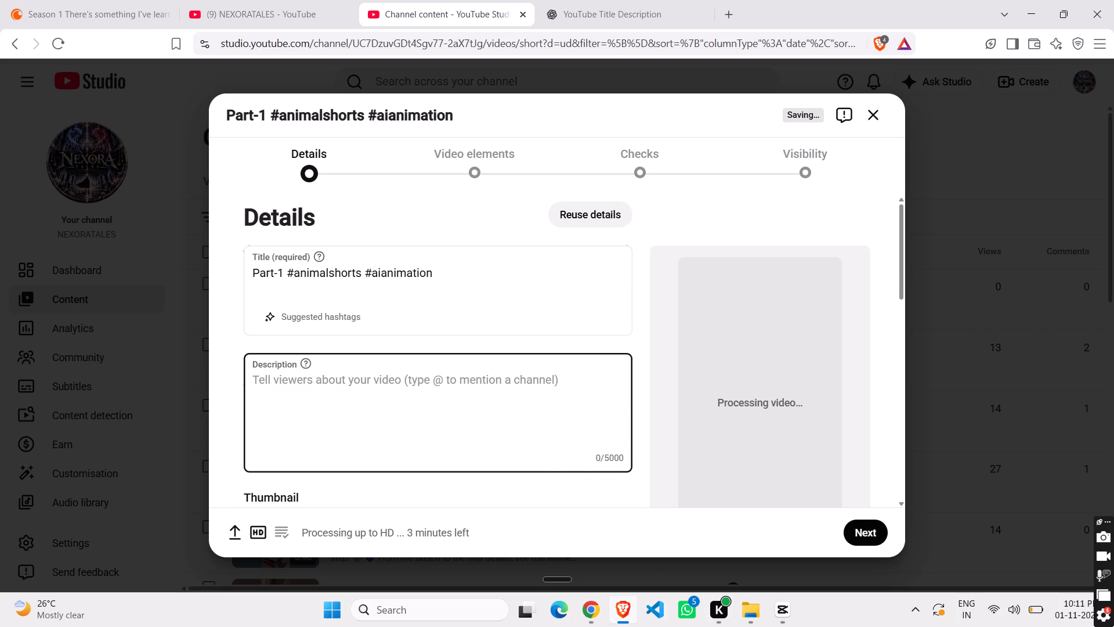
{"action": "type", "text": "art"}
{"action": "type", "text": "-1"}
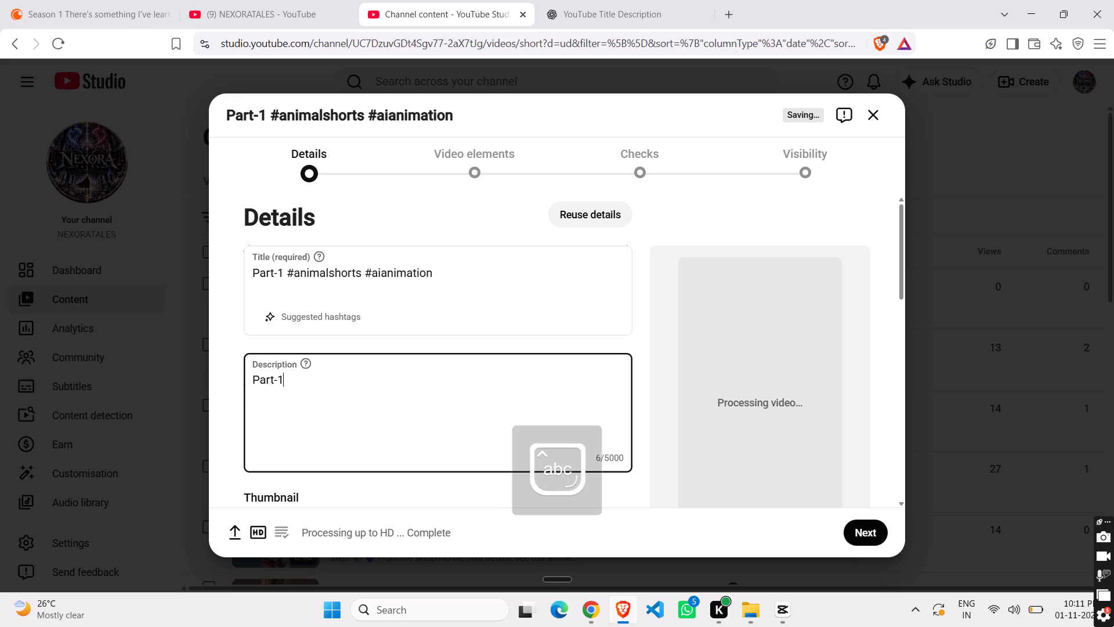
{"action": "key", "text": "space"}
{"action": "key", "text": "shift+numbersign"}
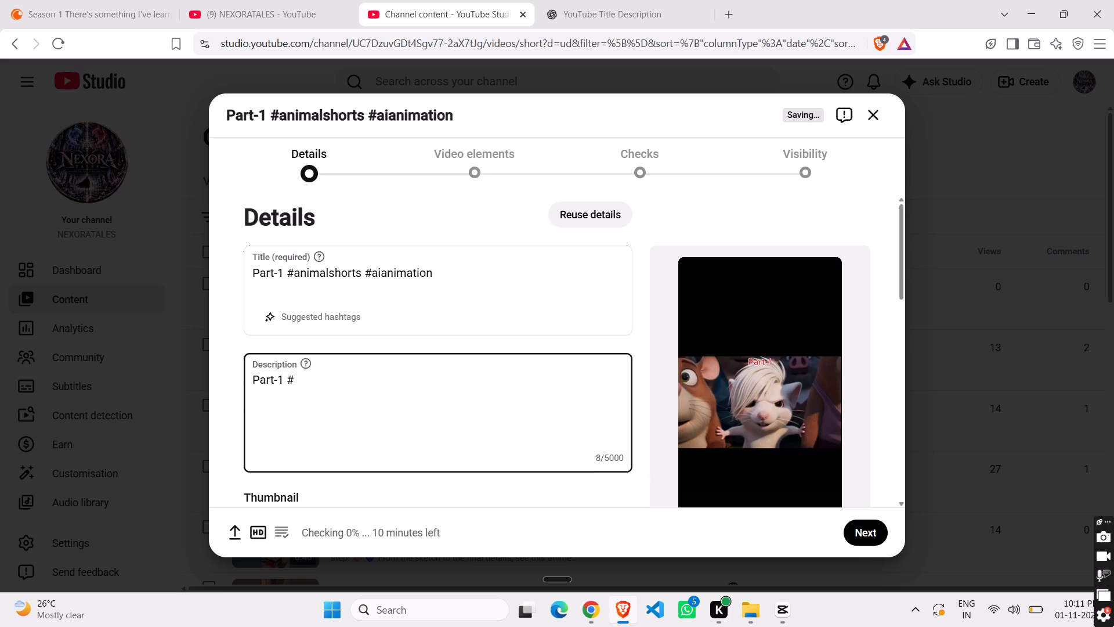
{"action": "type", "text": "short"}
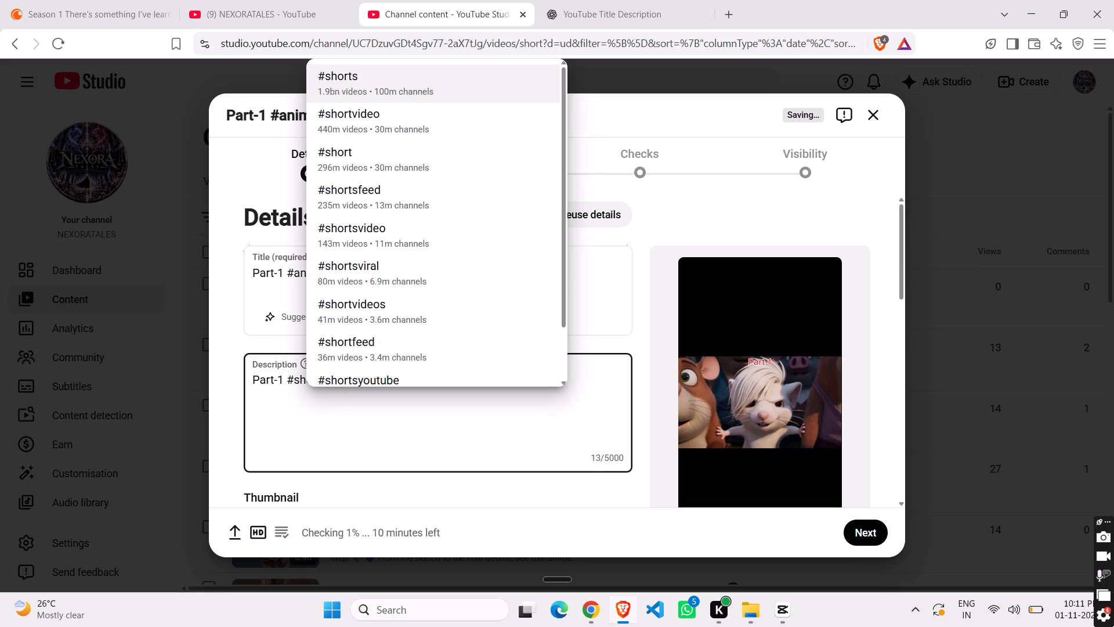
{"action": "left_click", "coordinate": [330, 85]}
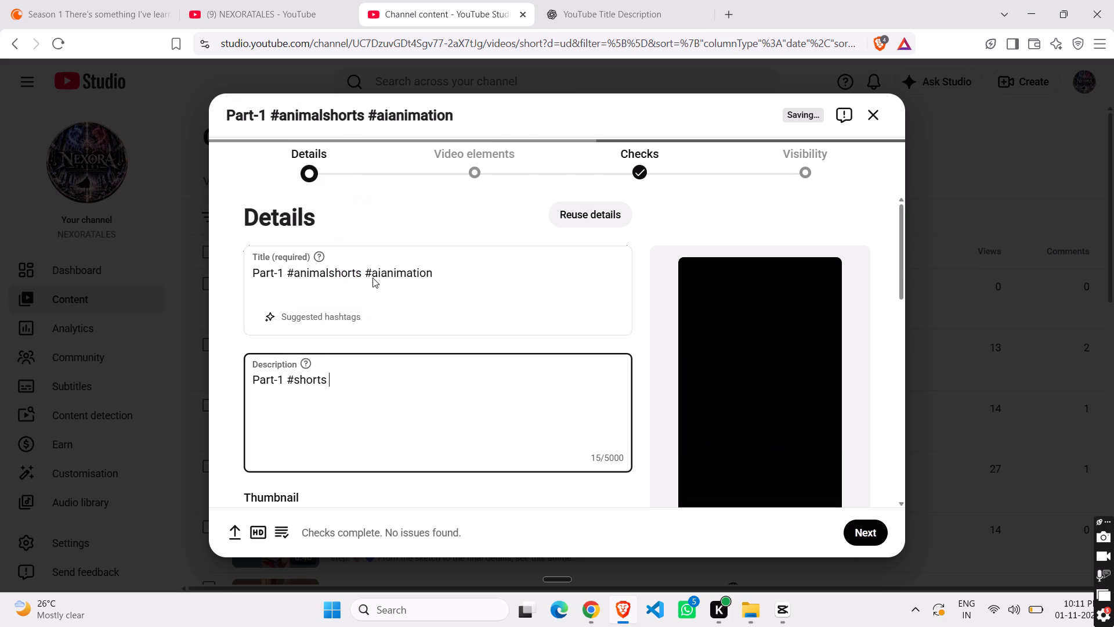
{"action": "type", "text": "#viral"}
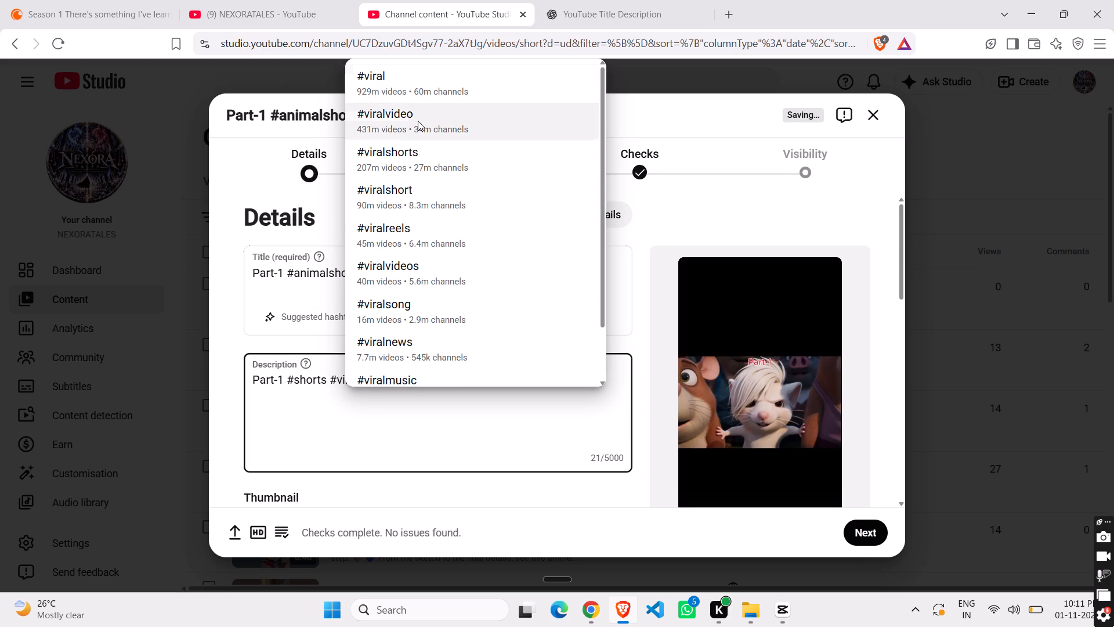
{"action": "left_click", "coordinate": [410, 127]}
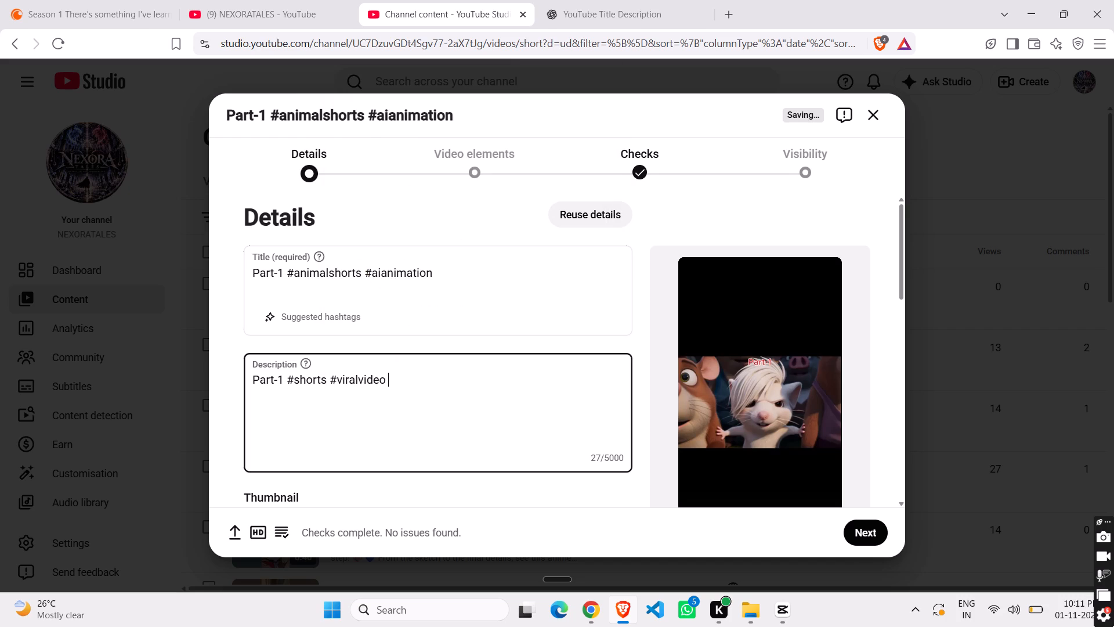
{"action": "key", "text": "shift+numbersign"}
{"action": "type", "text": "viral"}
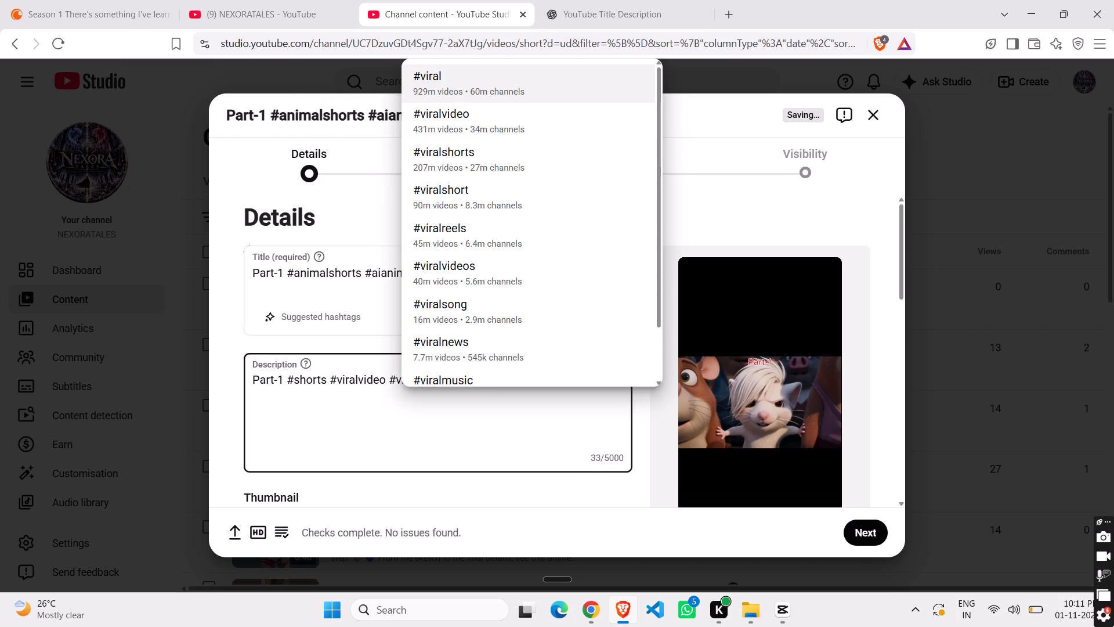
{"action": "left_click", "coordinate": [498, 207]}
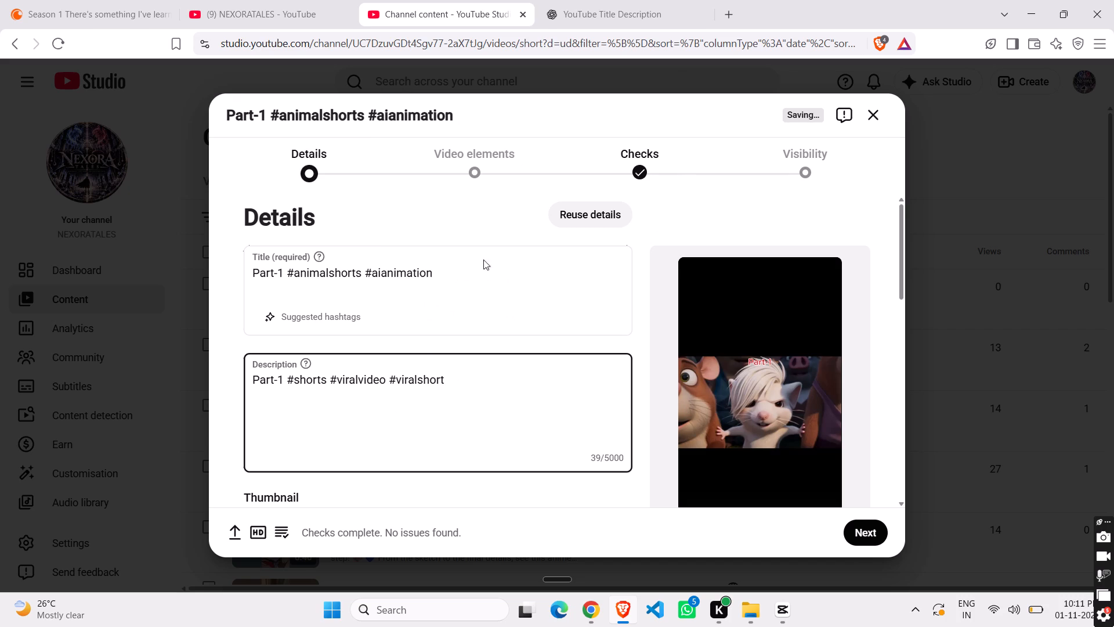
Set the video as not Made for Kids, advance through the remaining upload stages, publish it and dismiss the confirmation.
{"action": "scroll", "coordinate": [429, 474], "scroll_direction": "down", "scroll_amount": 8}
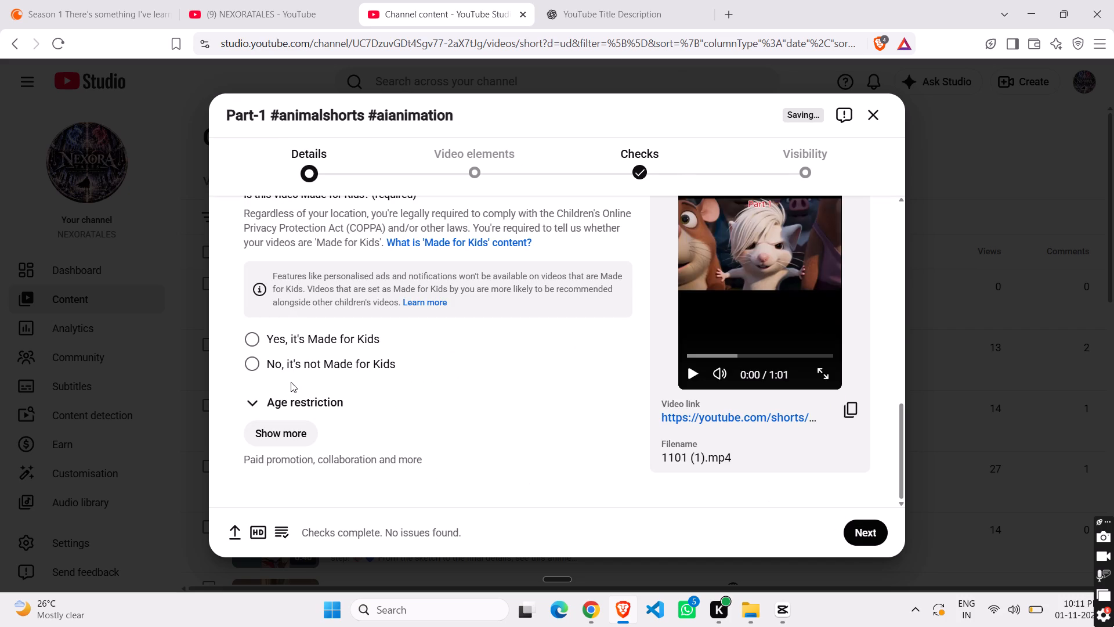
{"action": "left_click", "coordinate": [253, 366]}
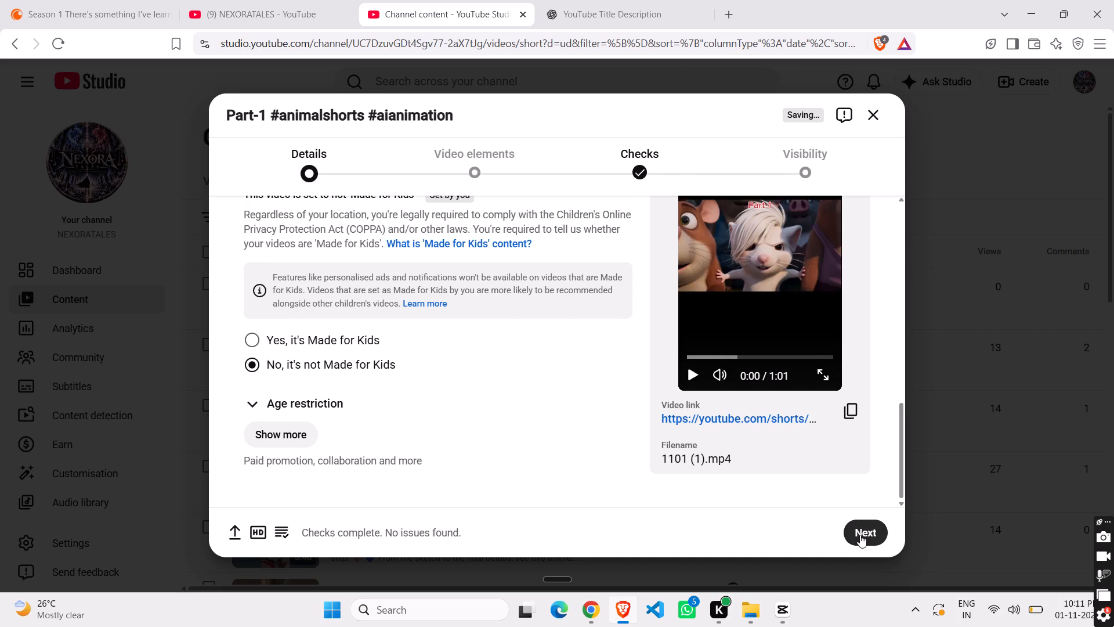
{"action": "left_click", "coordinate": [860, 535]}
{"action": "left_click", "coordinate": [860, 535]}
{"action": "left_click", "coordinate": [860, 535]}
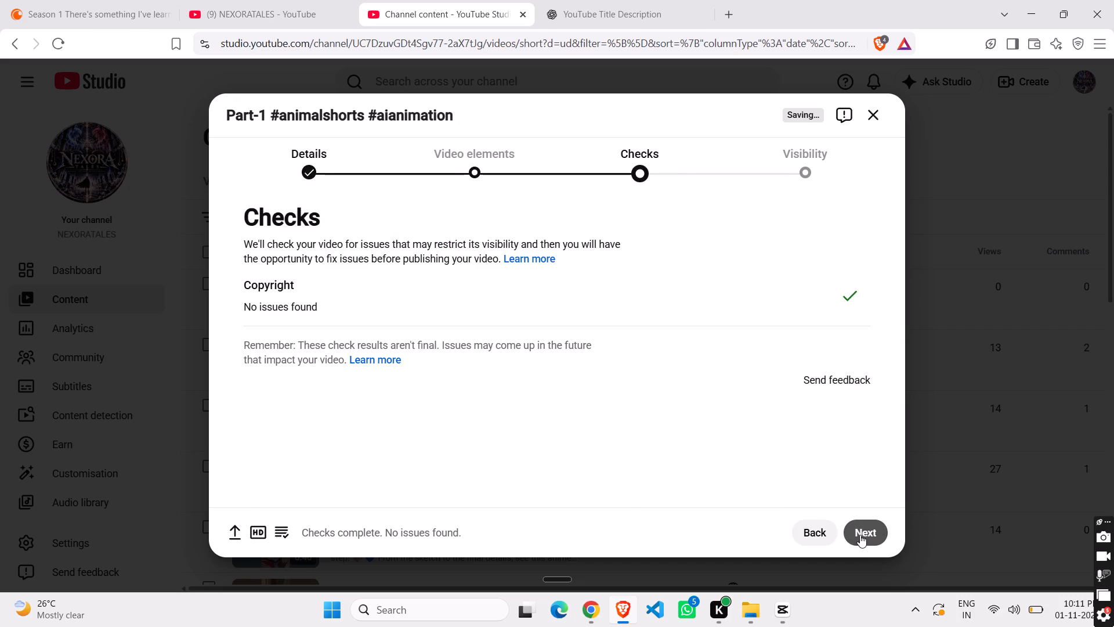
{"action": "left_click", "coordinate": [860, 535]}
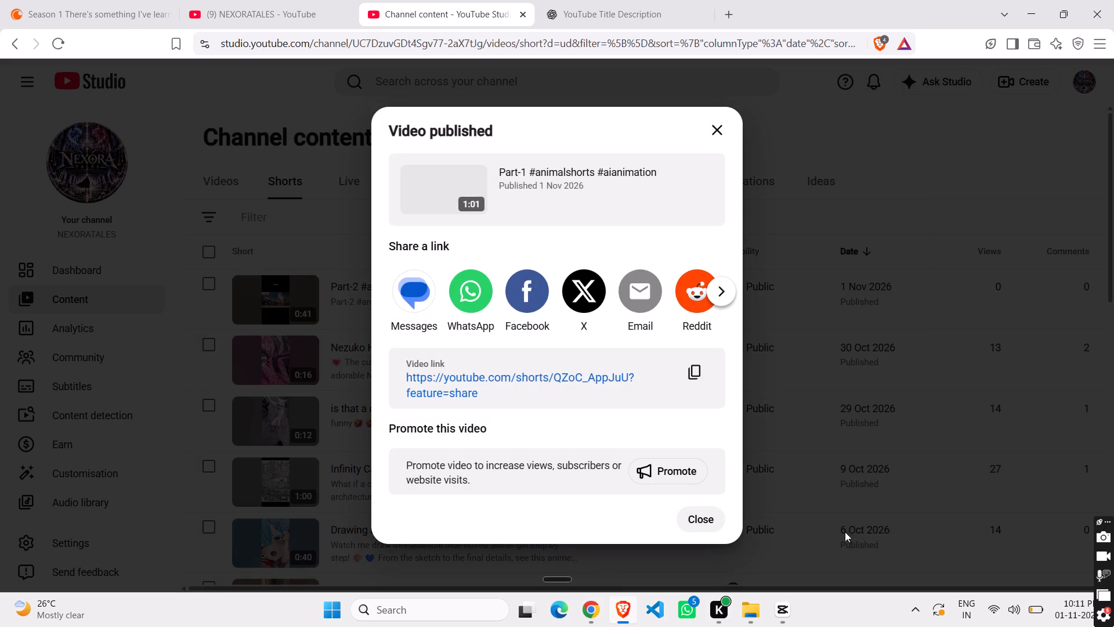
{"action": "left_click", "coordinate": [693, 519]}
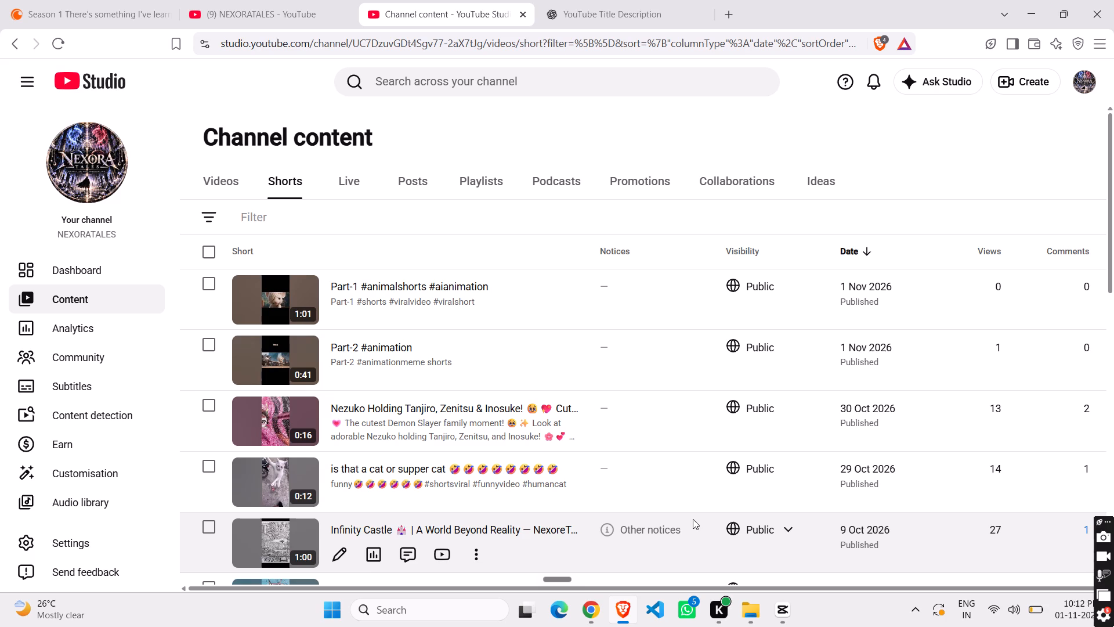
Switch to File Explorer and delete the folders 1101, 1101 (1), 1101(1), 1101(2), 1101(3) and 1101(4) from manhwarecap.
{"action": "left_click", "coordinate": [756, 621]}
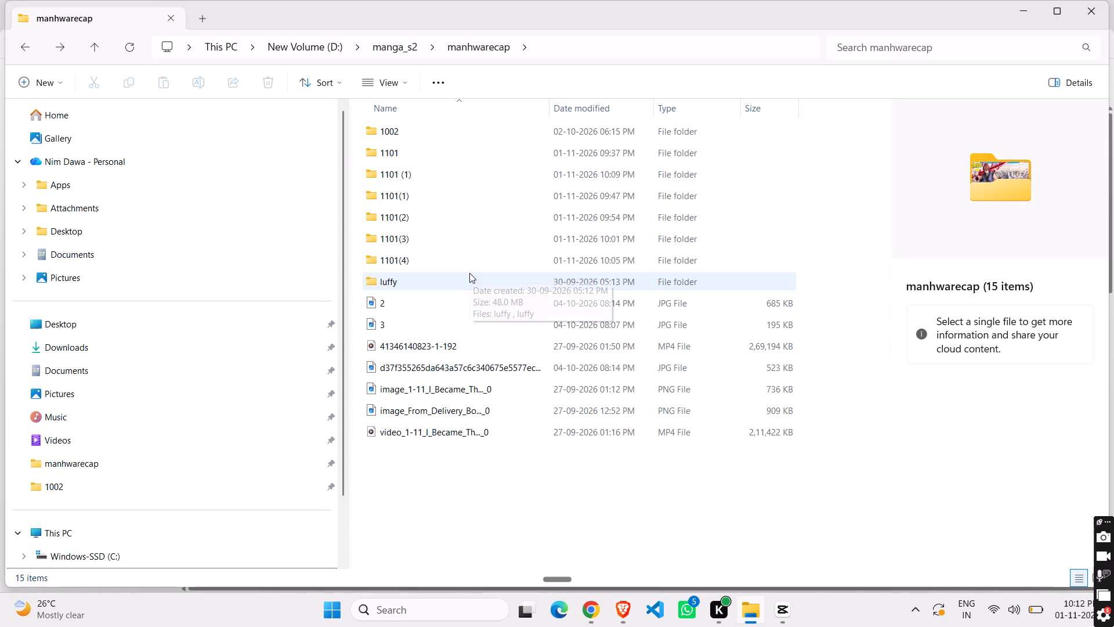
{"action": "left_click_drag", "start_coordinate": [457, 266], "coordinate": [392, 158]}
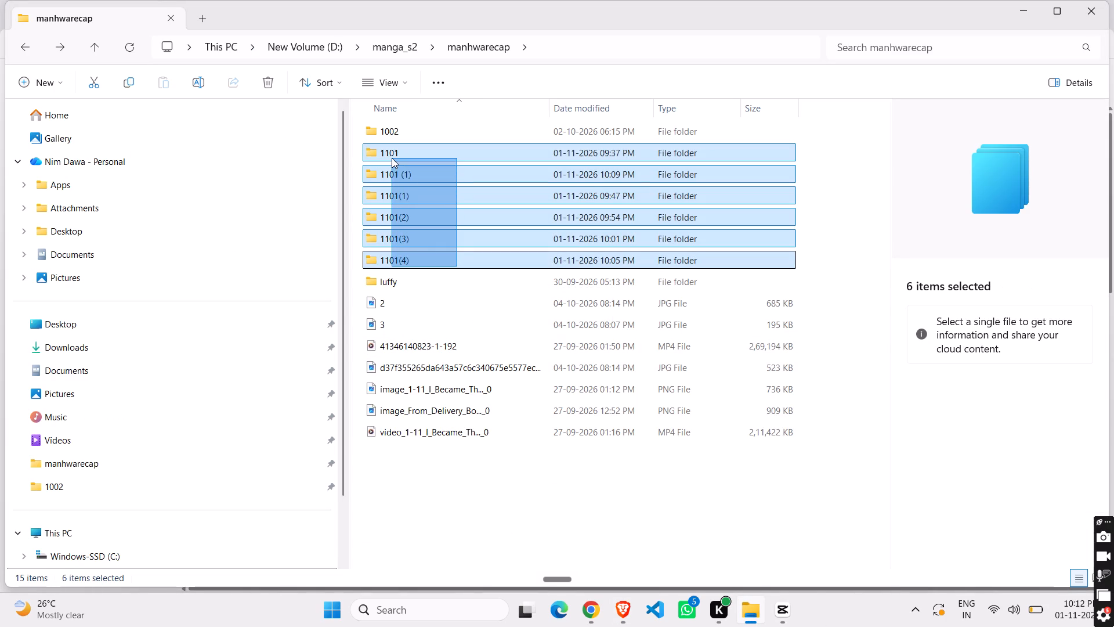
{"action": "left_click_drag", "start_coordinate": [392, 158], "coordinate": [391, 158]}
{"action": "left_click", "coordinate": [273, 82]}
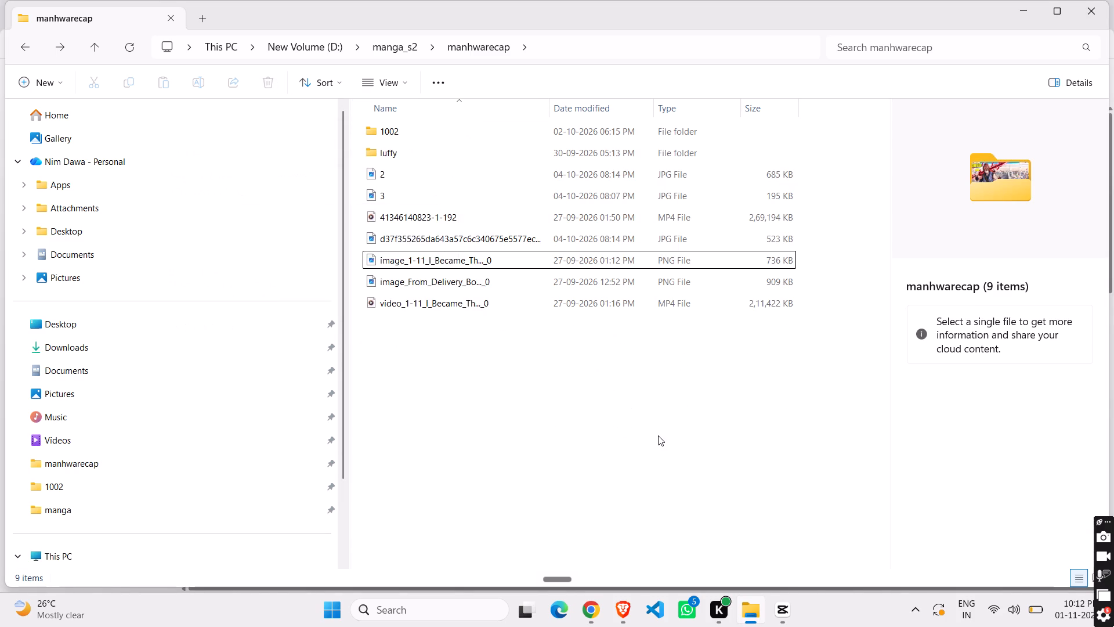
Switch to CapCut, cancel the pending export and close the 1101 (1) project.
{"action": "left_click", "coordinate": [781, 612]}
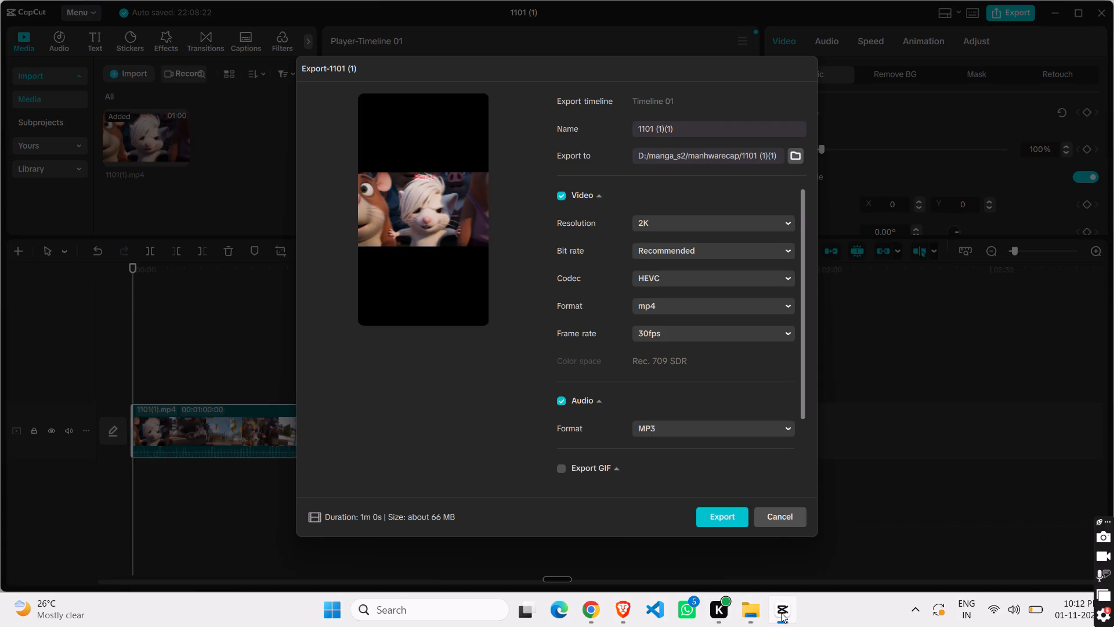
{"action": "left_click", "coordinate": [775, 513]}
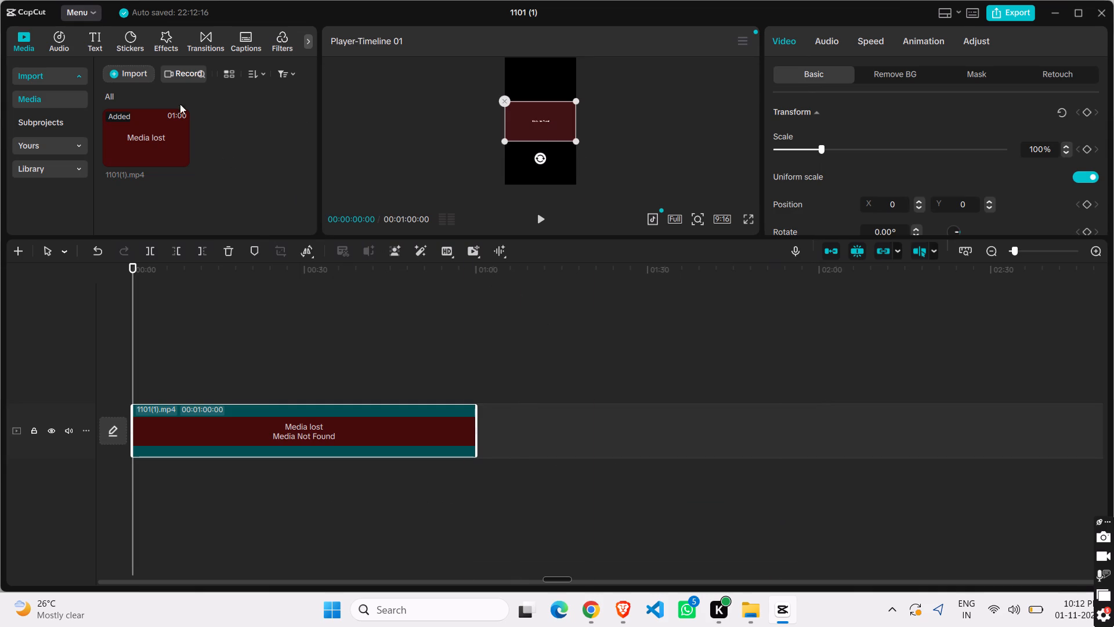
{"action": "left_click", "coordinate": [1097, 20]}
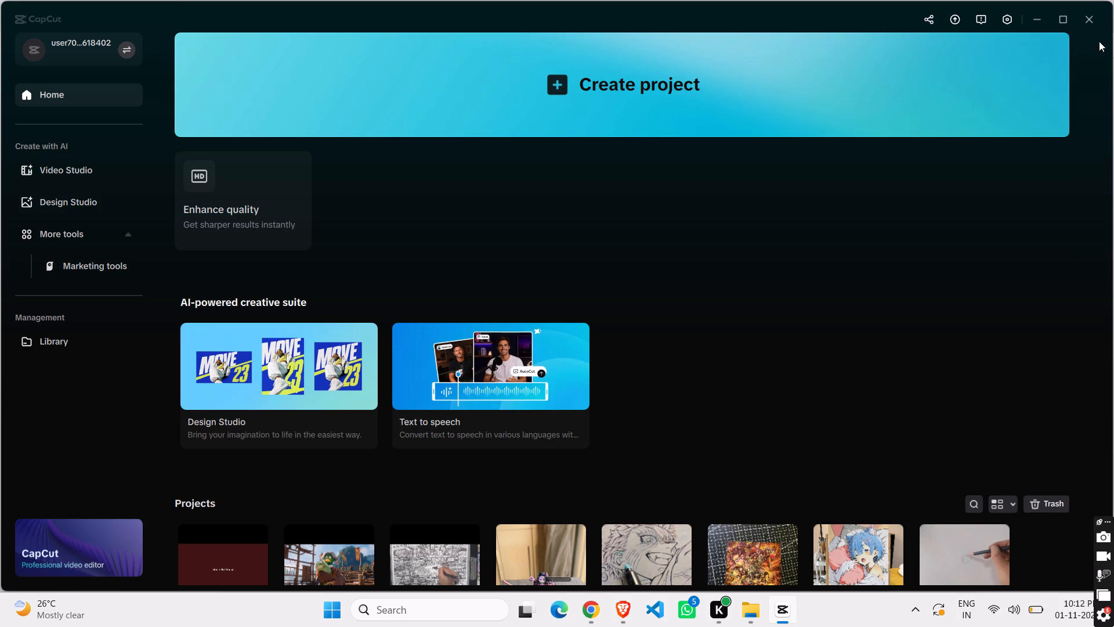
Open the existing 1101 project with the Part-2 video from the CapCut home screen.
{"action": "left_click", "coordinate": [657, 71]}
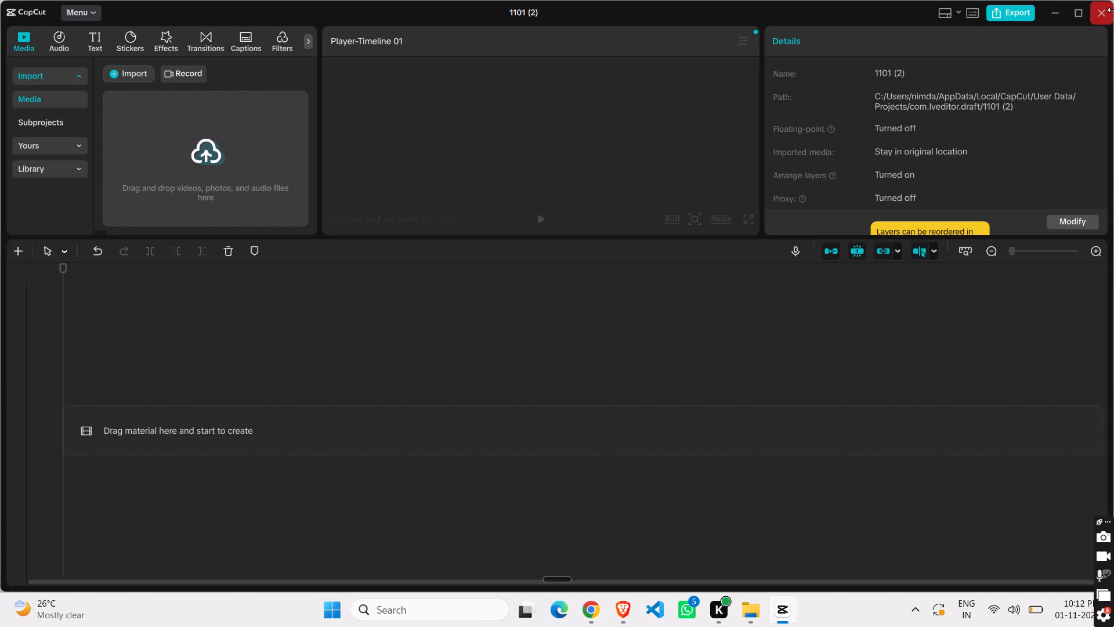
{"action": "left_click", "coordinate": [1097, 14]}
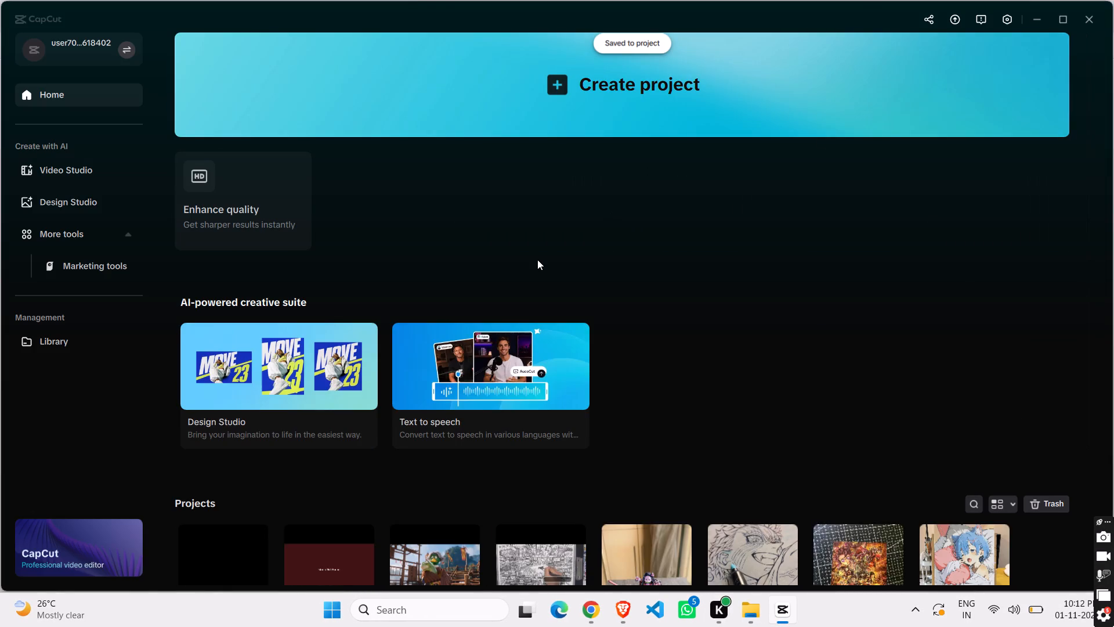
{"action": "scroll", "coordinate": [537, 260], "scroll_direction": "down", "scroll_amount": 3}
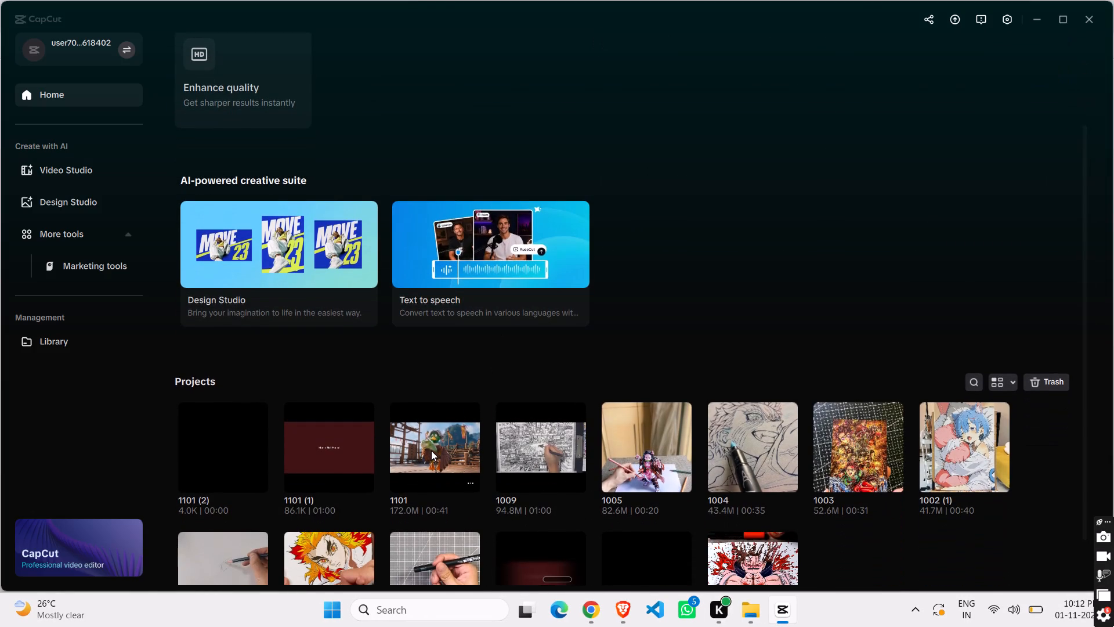
{"action": "left_click", "coordinate": [431, 451]}
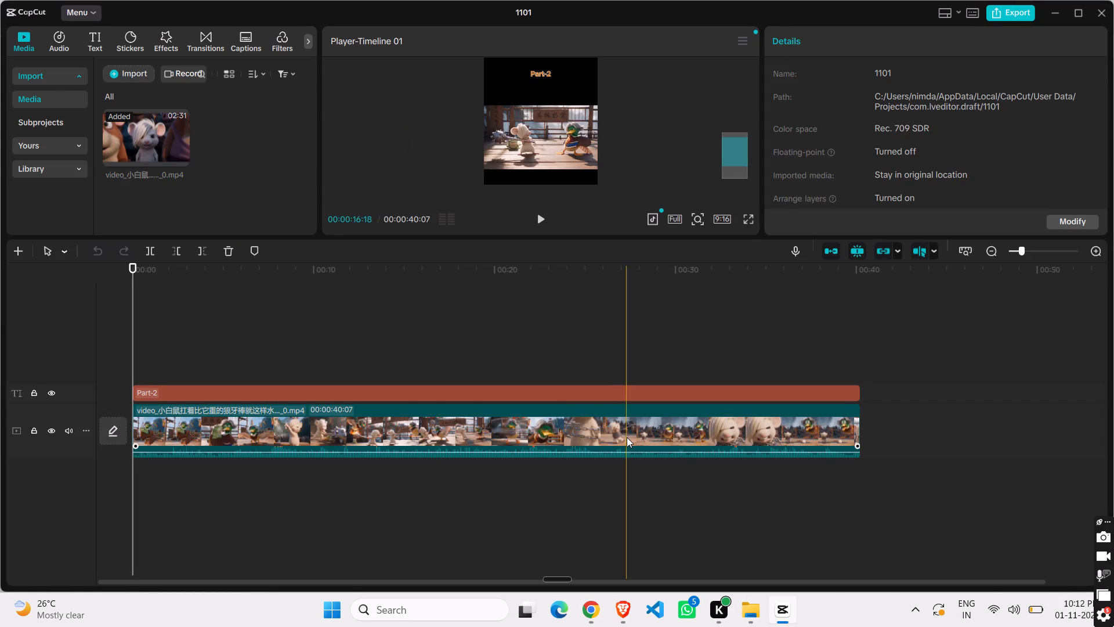
Adjust the video clip's end to 00:00:38:23 to find the Part-2 cut point and place the playhead there.
{"action": "left_click", "coordinate": [628, 437]}
{"action": "left_click", "coordinate": [834, 427]}
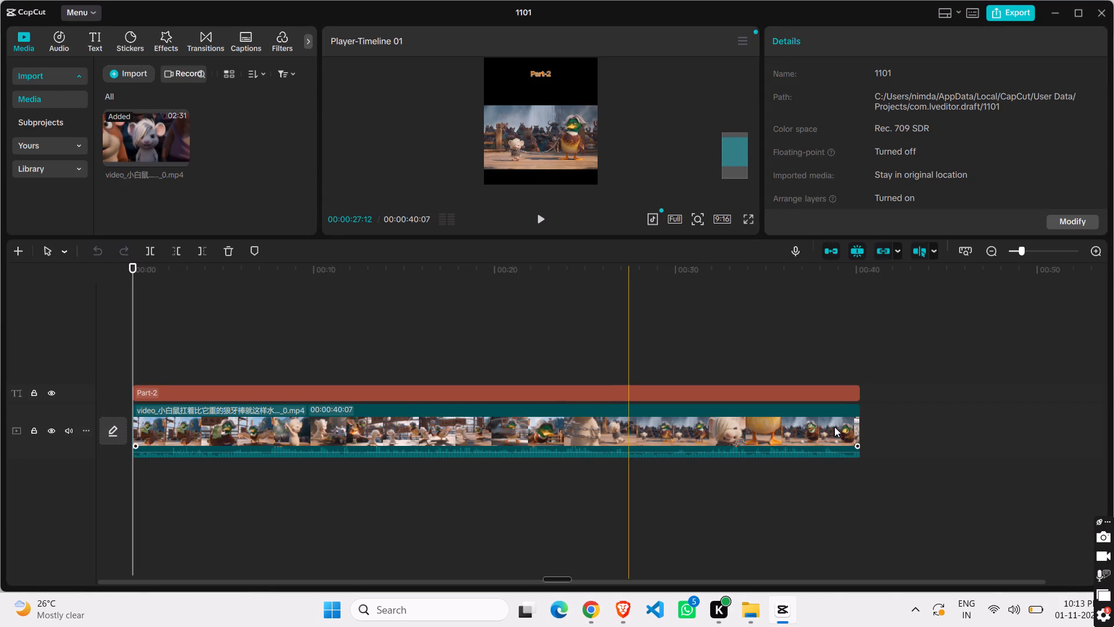
{"action": "left_click", "coordinate": [847, 427]}
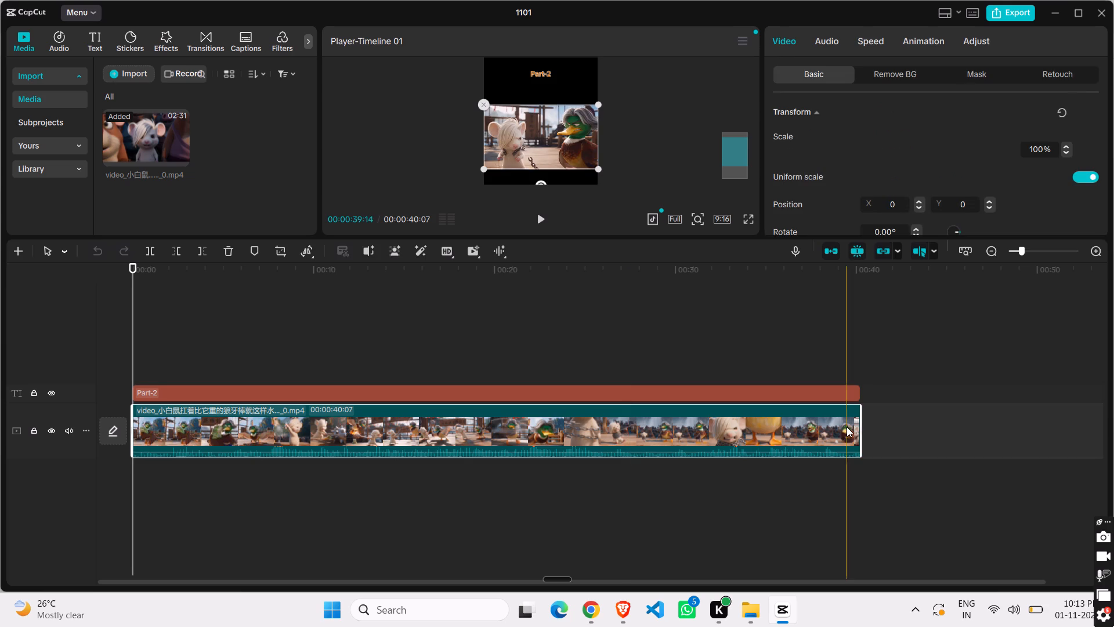
{"action": "left_click_drag", "start_coordinate": [861, 428], "coordinate": [995, 419]}
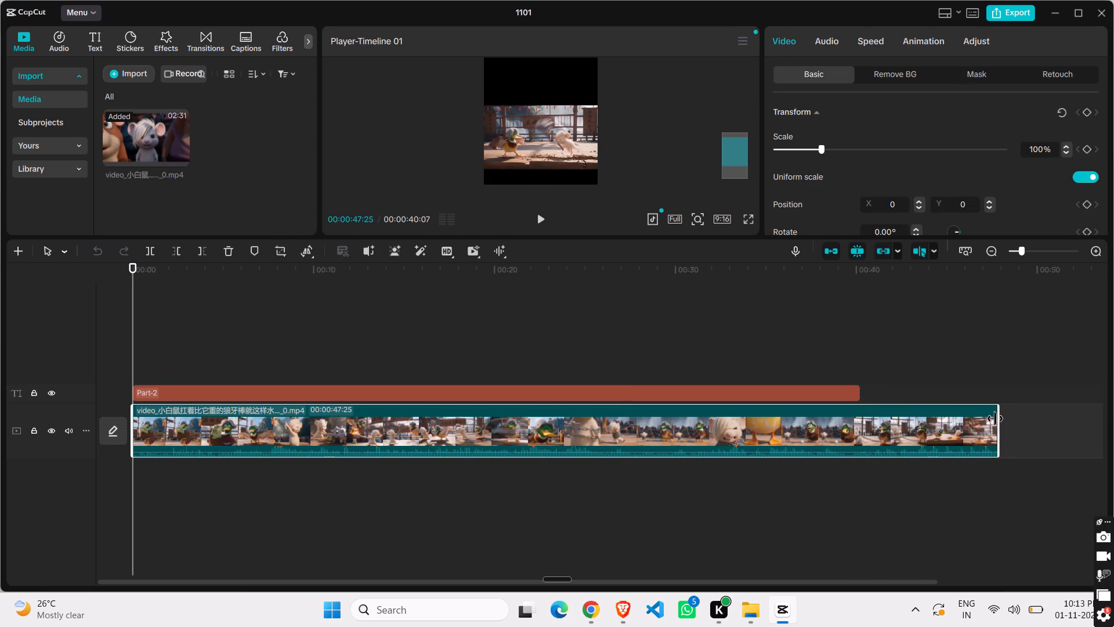
{"action": "left_click_drag", "start_coordinate": [995, 419], "coordinate": [865, 430]}
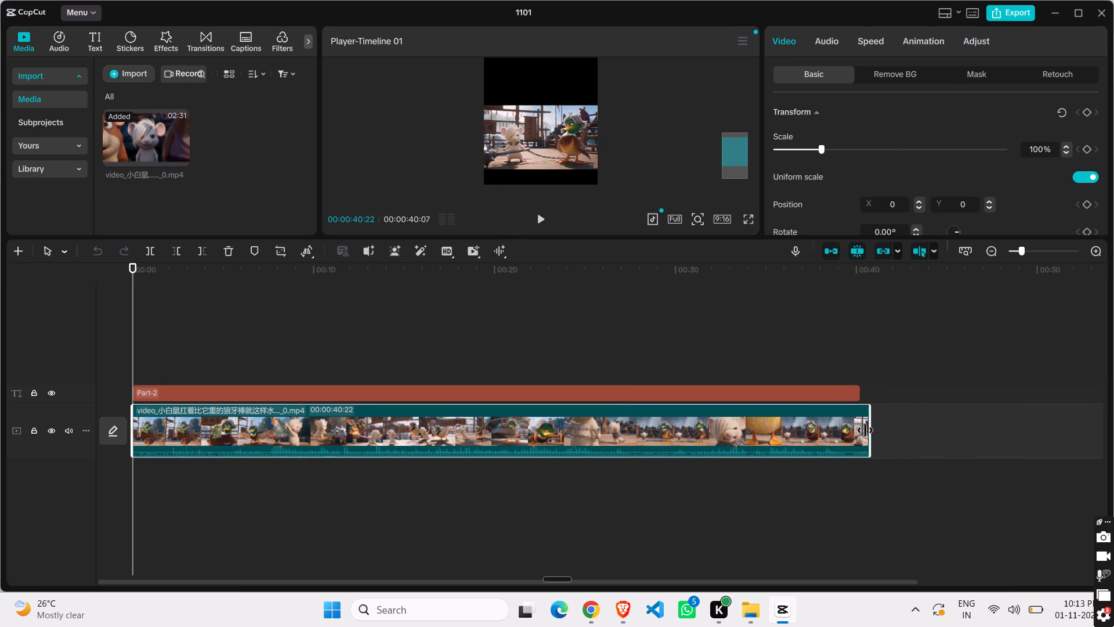
{"action": "left_click_drag", "start_coordinate": [865, 430], "coordinate": [861, 431]}
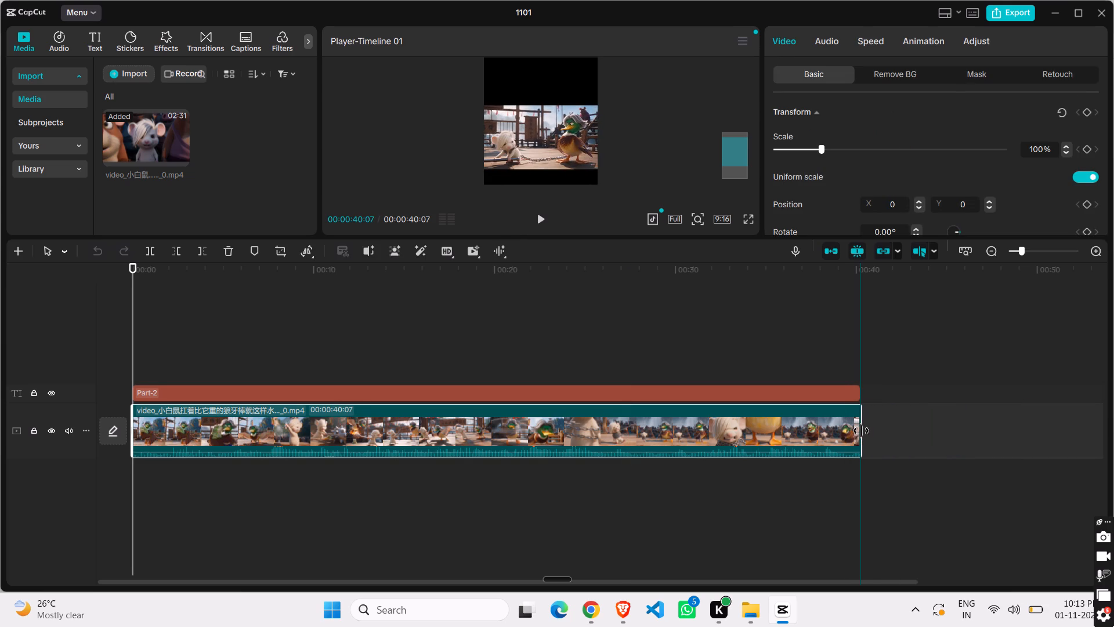
{"action": "left_click_drag", "start_coordinate": [861, 431], "coordinate": [827, 438]}
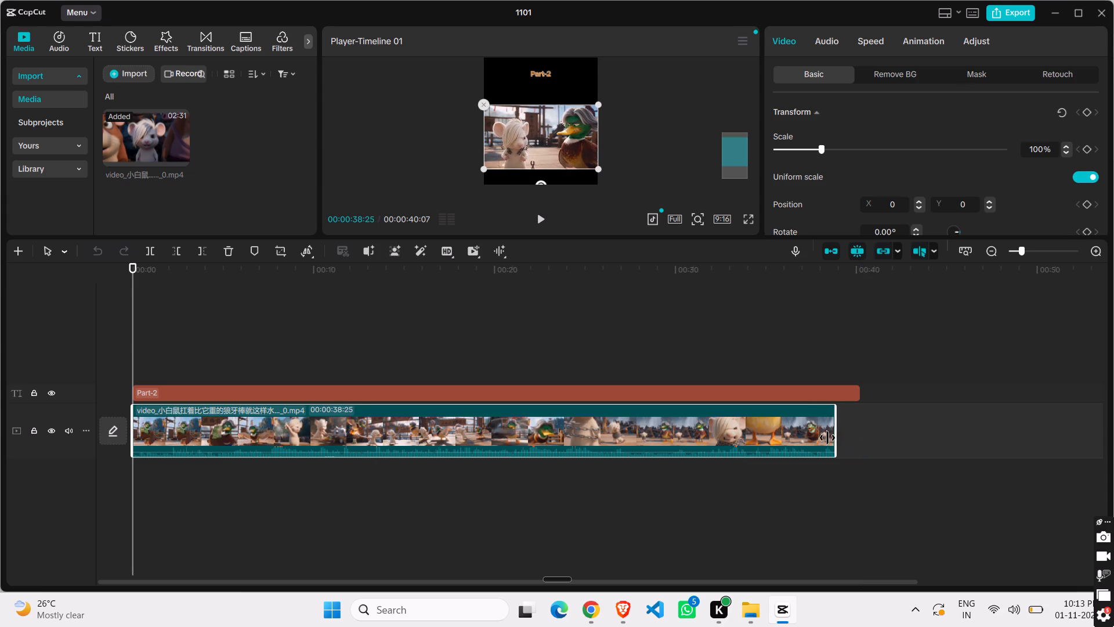
{"action": "left_click_drag", "start_coordinate": [827, 438], "coordinate": [791, 451]}
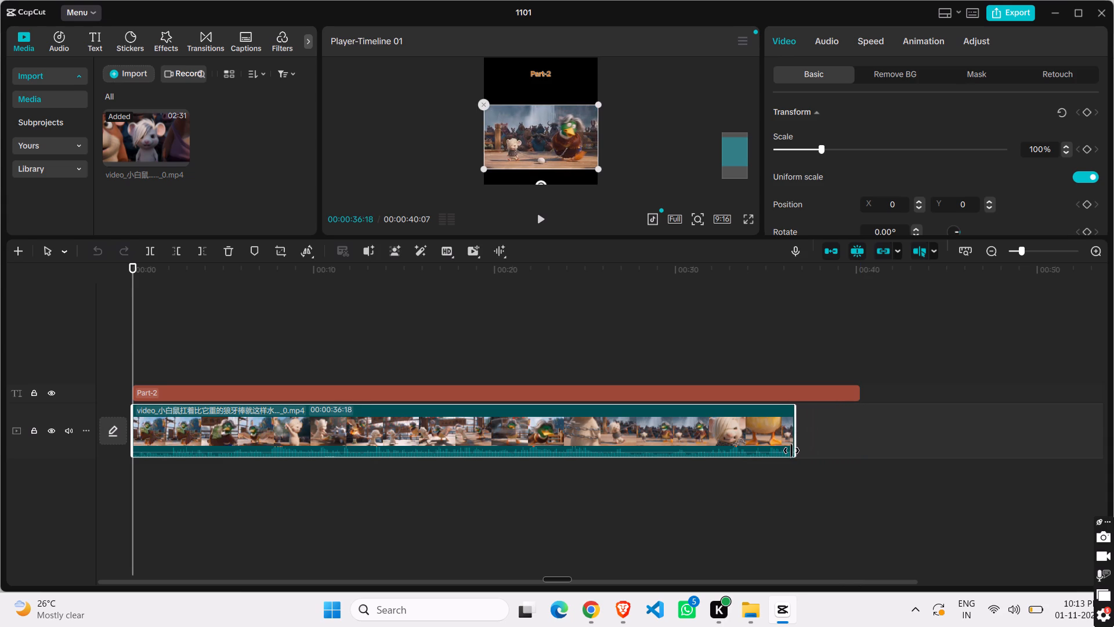
{"action": "left_click_drag", "start_coordinate": [791, 451], "coordinate": [797, 452]}
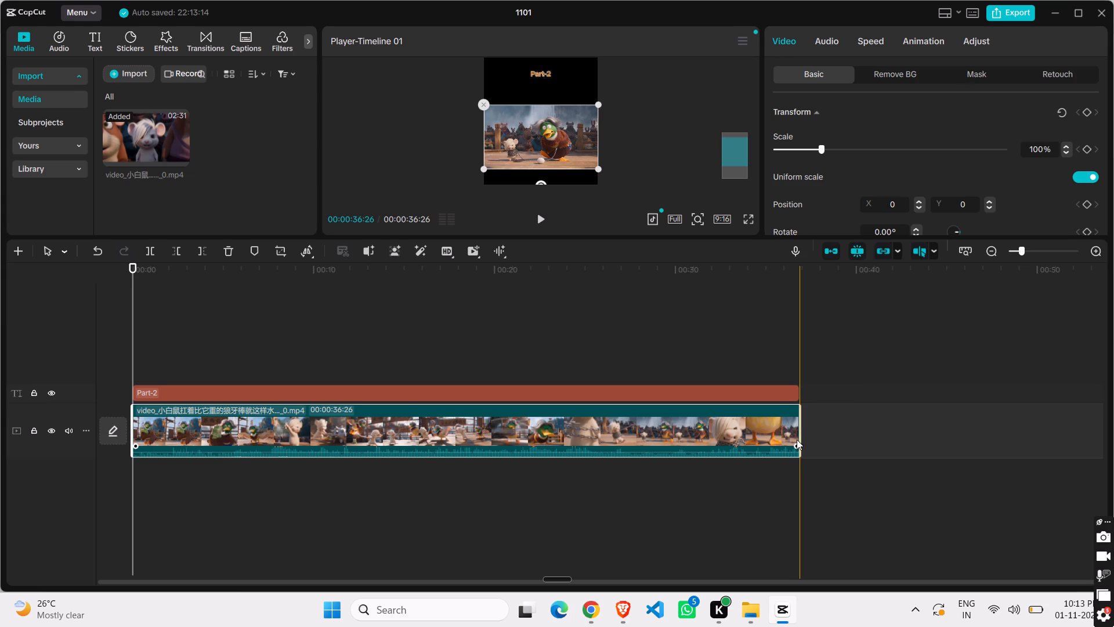
{"action": "left_click_drag", "start_coordinate": [797, 439], "coordinate": [797, 439]}
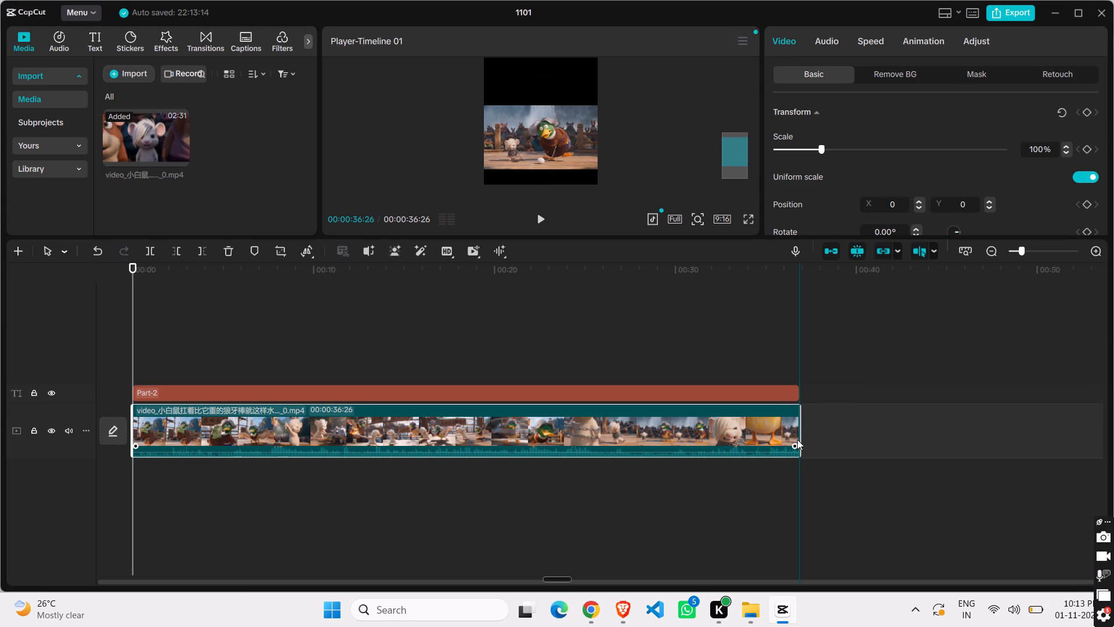
{"action": "left_click_drag", "start_coordinate": [797, 439], "coordinate": [816, 439]}
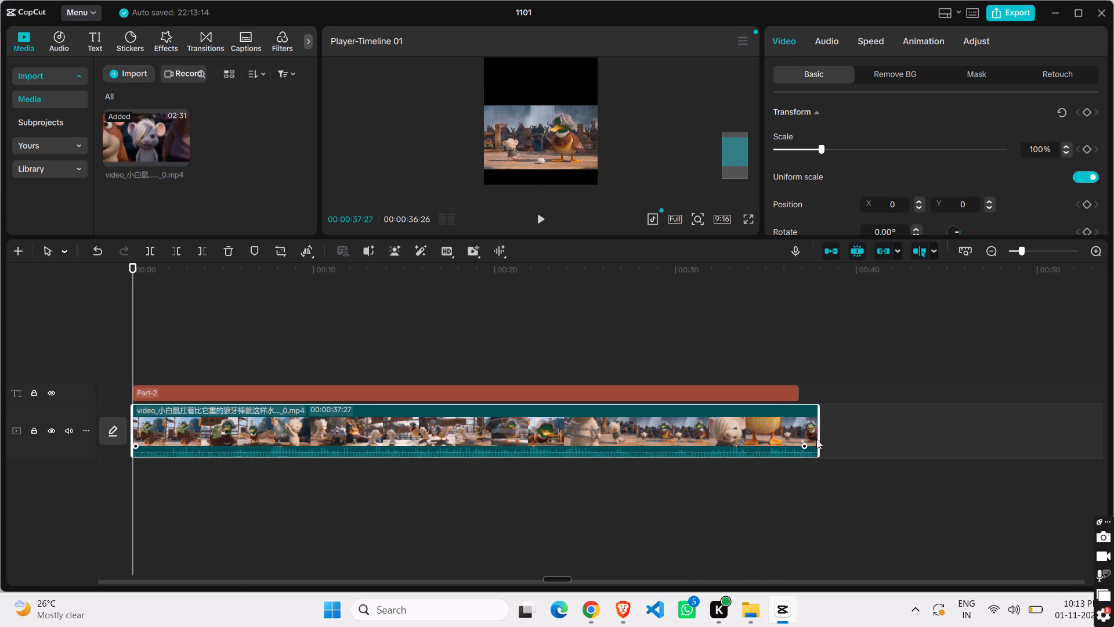
{"action": "left_click_drag", "start_coordinate": [816, 439], "coordinate": [831, 436]}
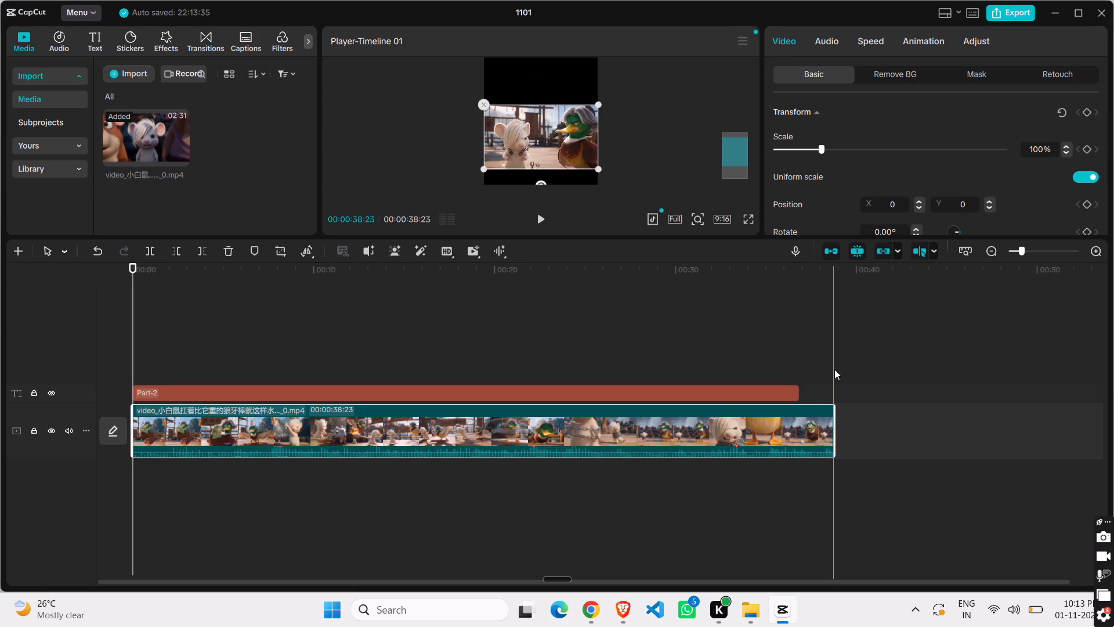
{"action": "left_click", "coordinate": [834, 369]}
Extend the video clip's end to the end of the source footage, giving a clip length of 00:01:27:29.
{"action": "left_click", "coordinate": [812, 415]}
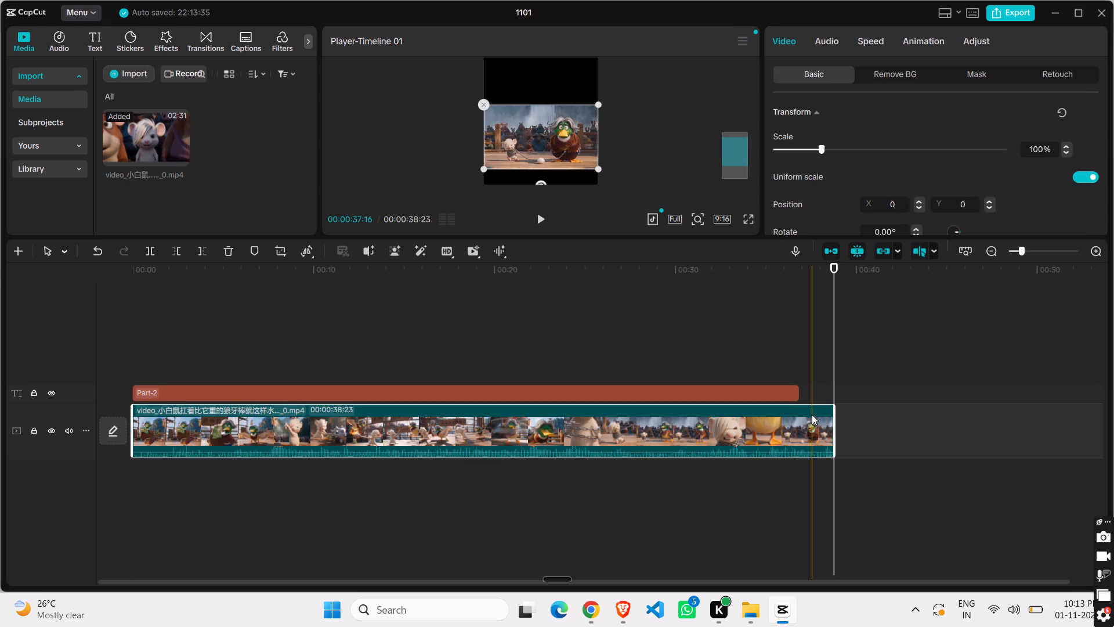
{"action": "left_click_drag", "start_coordinate": [833, 417], "coordinate": [1022, 393]}
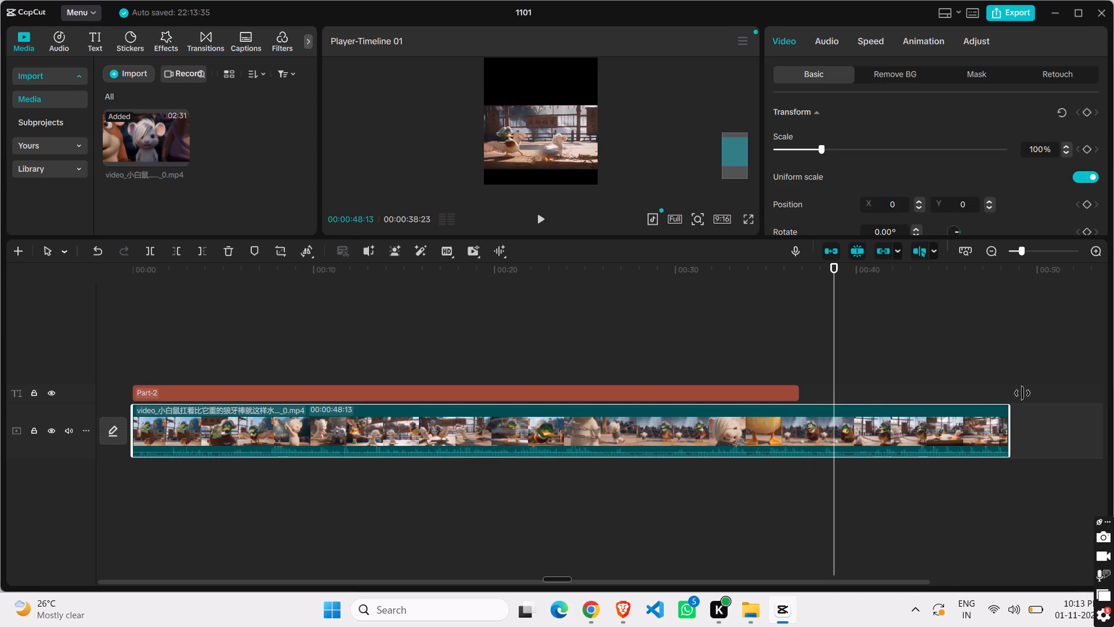
{"action": "left_click_drag", "start_coordinate": [1022, 393], "coordinate": [1113, 397]}
{"action": "scroll", "coordinate": [494, 543], "scroll_direction": "right", "scroll_amount": 8}
{"action": "scroll", "coordinate": [494, 543], "scroll_direction": "left", "scroll_amount": 1}
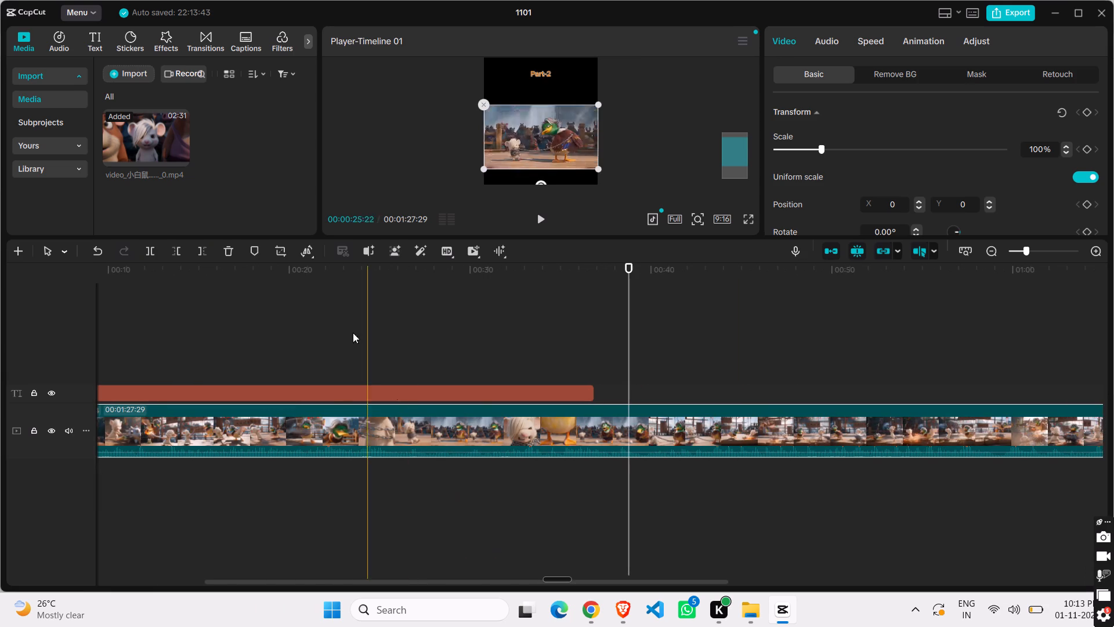
Delete the portion of the video clip before the playhead at 00:00:38:23.
{"action": "left_click", "coordinate": [169, 247]}
{"action": "scroll", "coordinate": [255, 398], "scroll_direction": "right", "scroll_amount": 2}
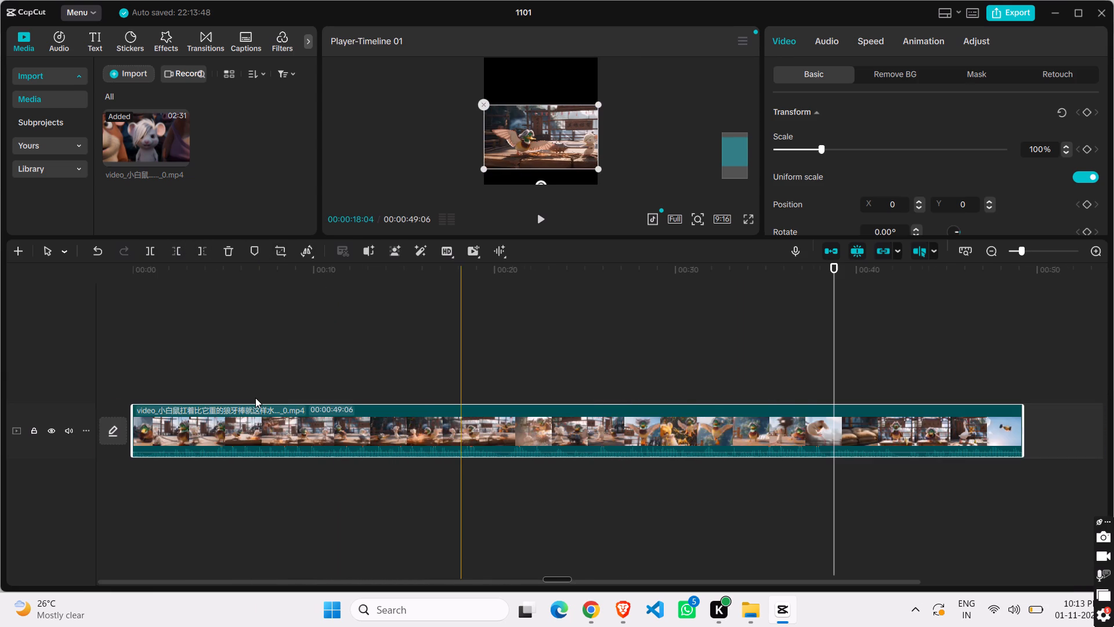
{"action": "scroll", "coordinate": [255, 398], "scroll_direction": "right", "scroll_amount": 2}
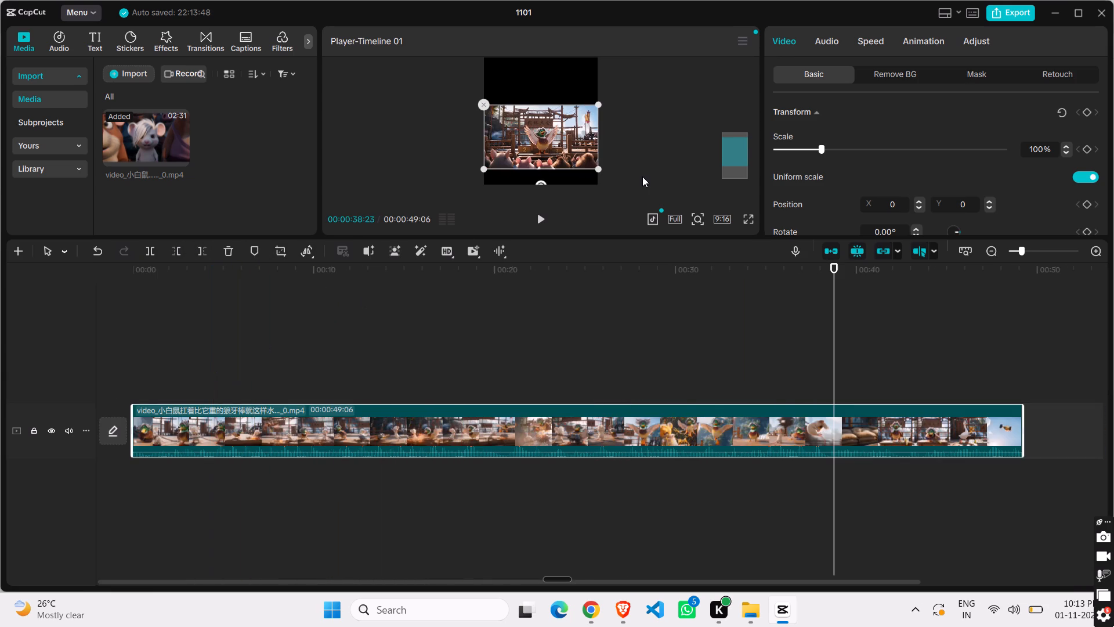
Play the remaining clip from its beginning to check how the new part starts.
{"action": "scroll", "coordinate": [544, 132], "scroll_direction": "down", "scroll_amount": 1}
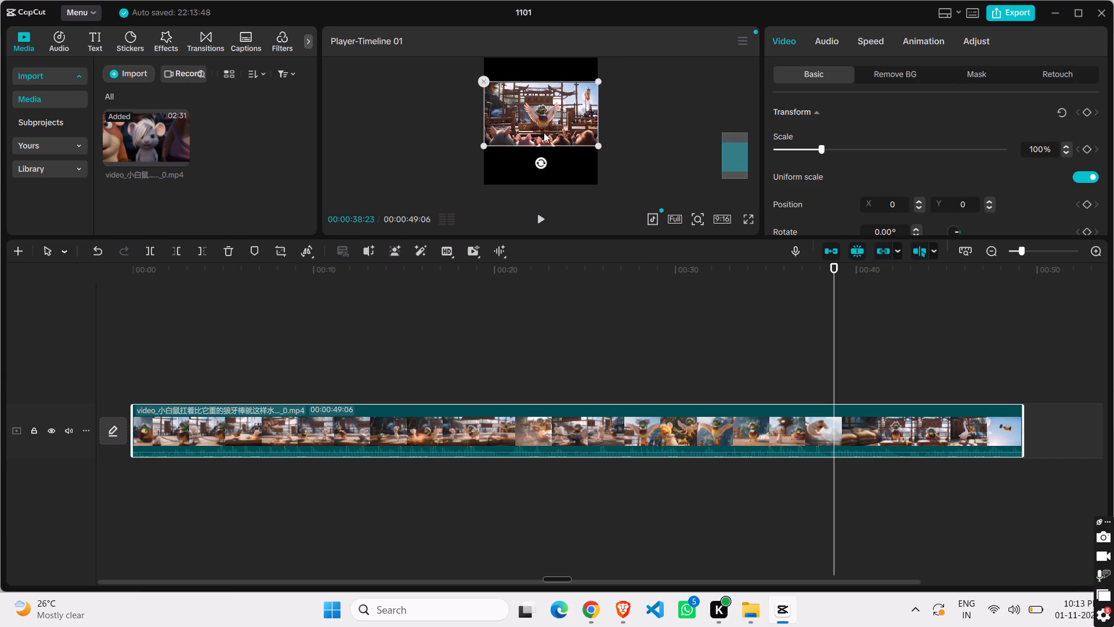
{"action": "scroll", "coordinate": [544, 132], "scroll_direction": "down", "scroll_amount": 1}
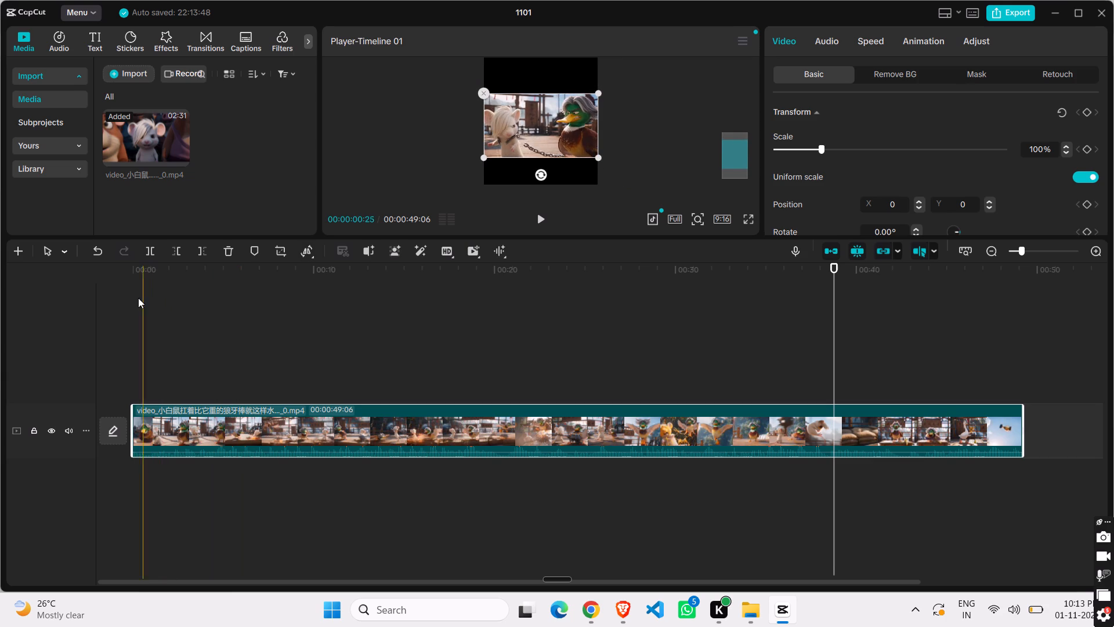
{"action": "left_click", "coordinate": [133, 298]}
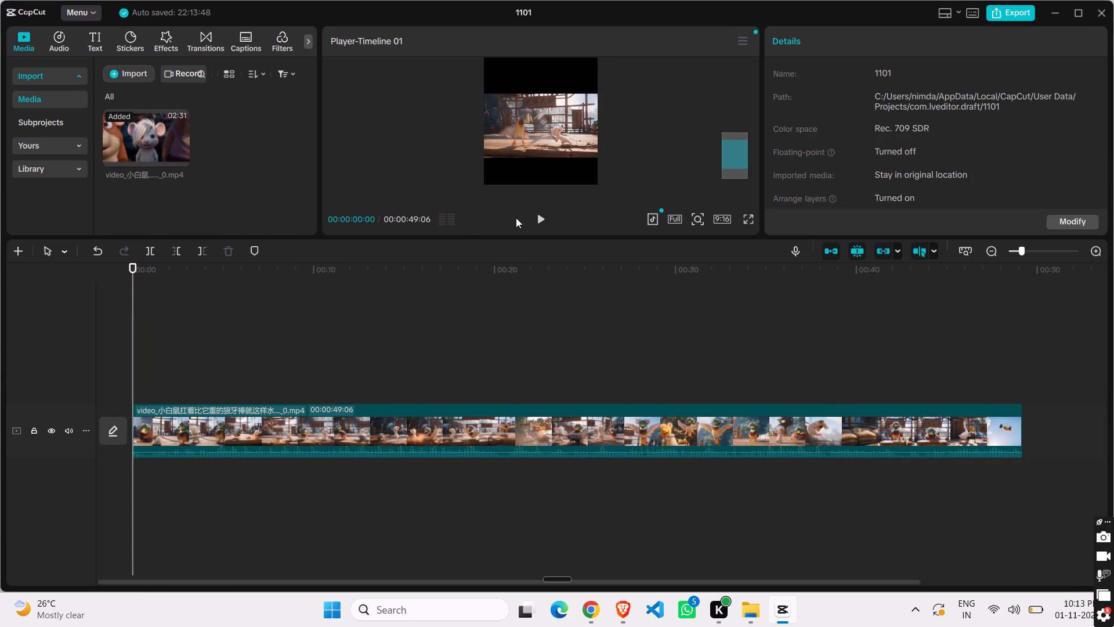
{"action": "left_click", "coordinate": [539, 214]}
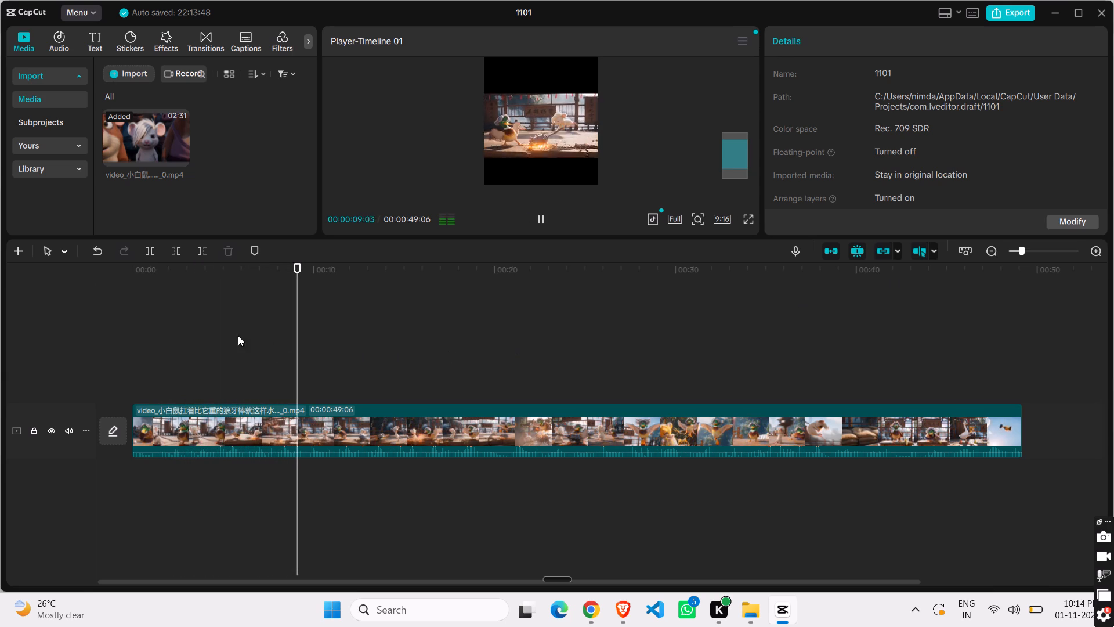
{"action": "left_click", "coordinate": [137, 319]}
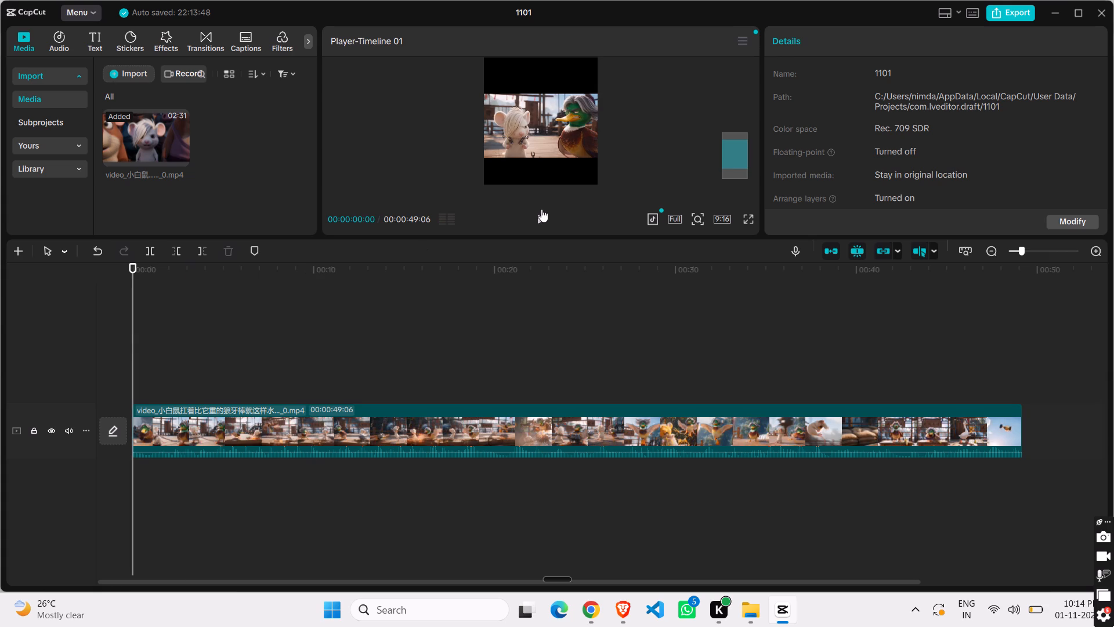
{"action": "left_click", "coordinate": [540, 208]}
{"action": "left_click", "coordinate": [540, 209]}
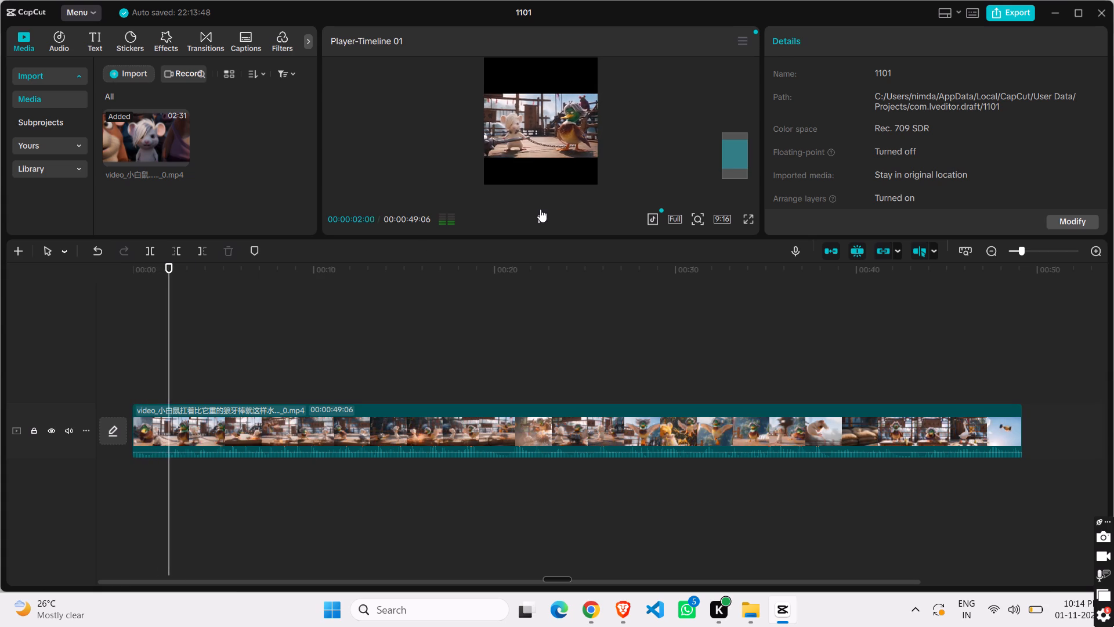
{"action": "left_click", "coordinate": [540, 209]}
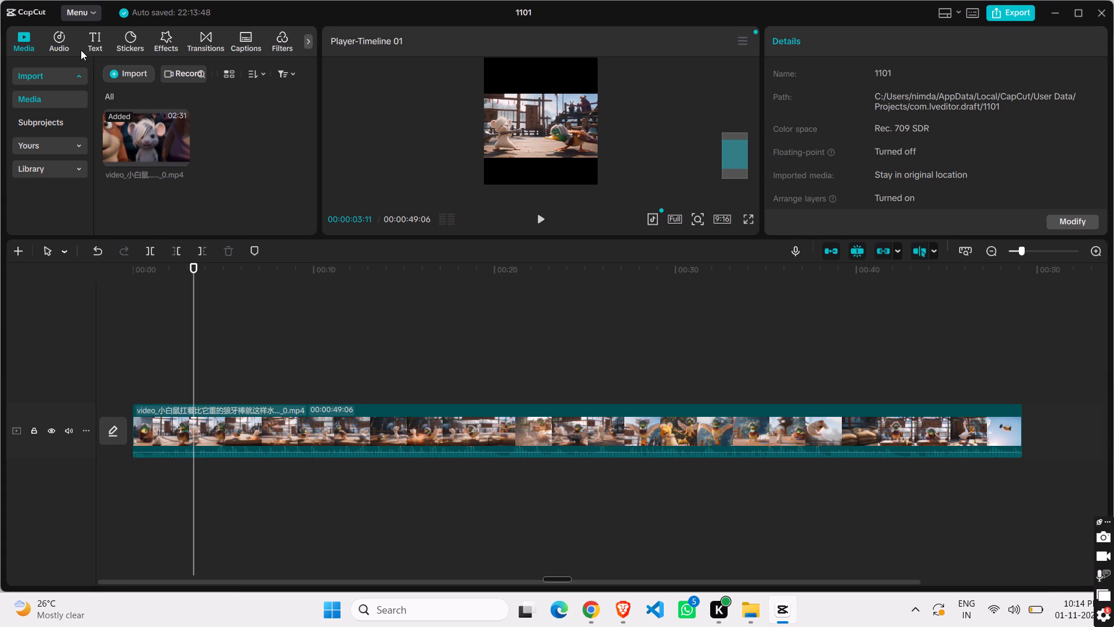
Add a default text layer to the timeline at the playhead.
{"action": "left_click", "coordinate": [86, 46]}
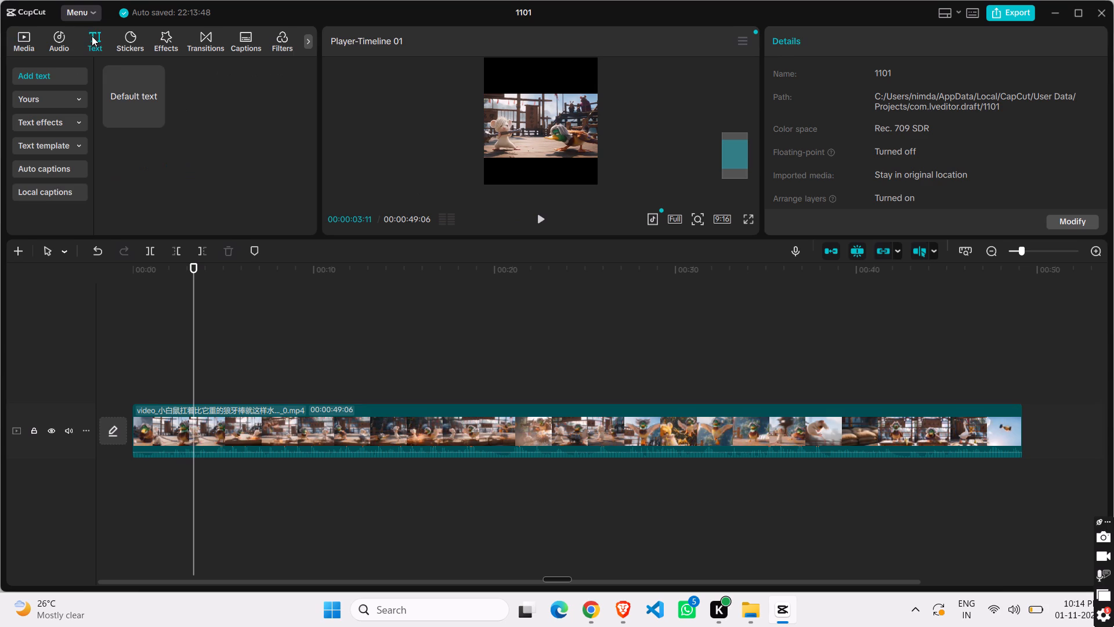
{"action": "left_click", "coordinate": [129, 97]}
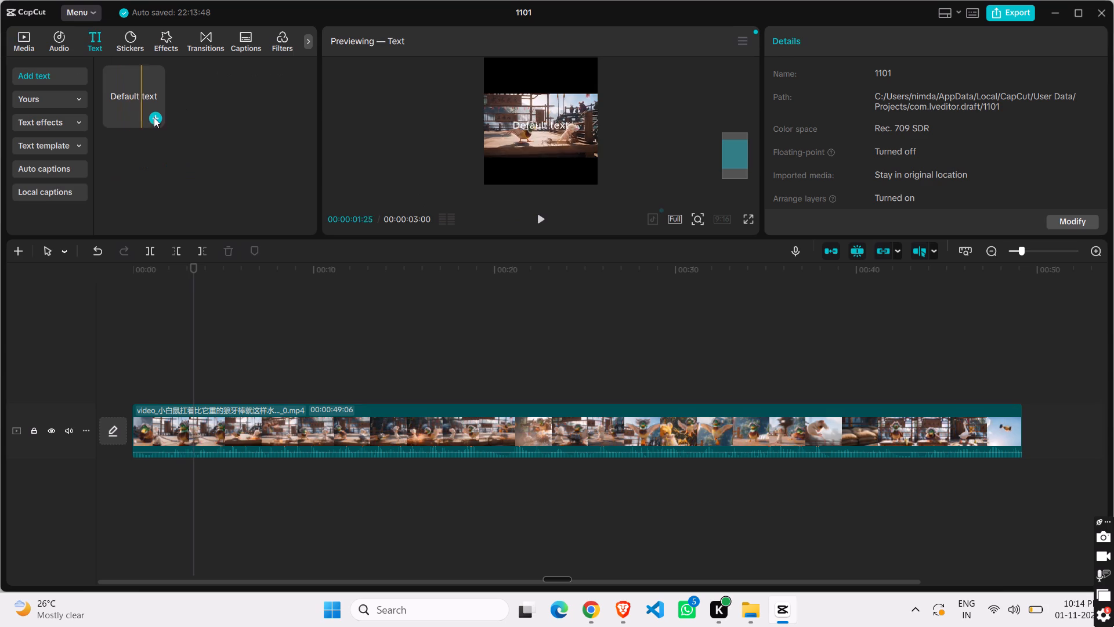
{"action": "left_click", "coordinate": [160, 120]}
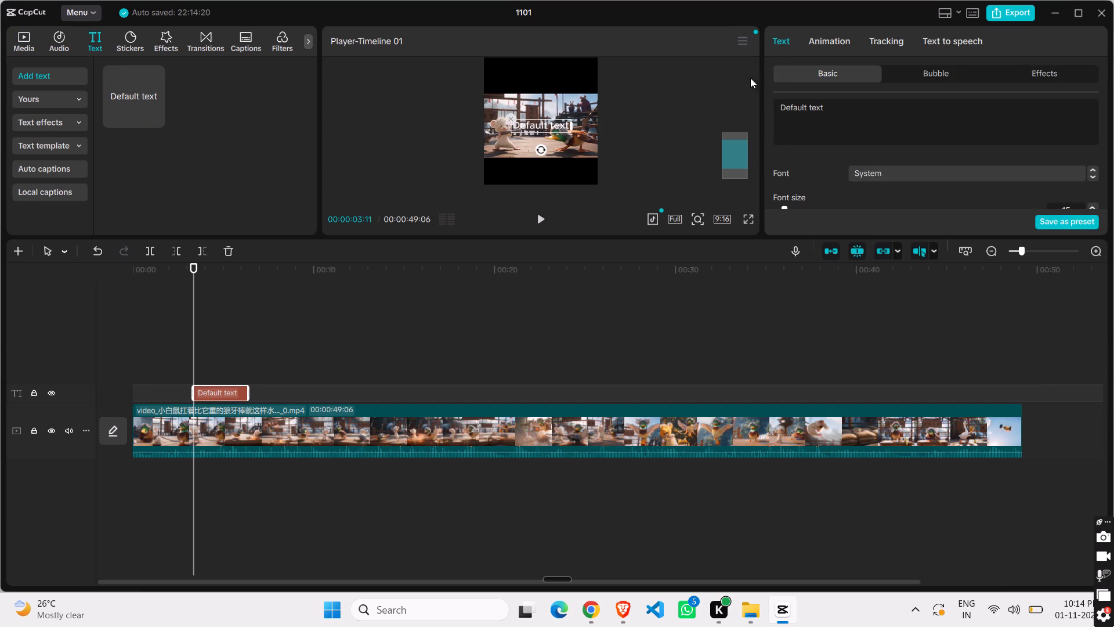
Replace the new text layer's content with "Last Part".
{"action": "left_click", "coordinate": [822, 103]}
{"action": "key", "text": "BackSpace"}
{"action": "key", "text": "BackSpace"}
{"action": "key", "text": "BackSpace"}
{"action": "key", "text": "BackSpace"}
{"action": "key", "text": "BackSpace"}
{"action": "key", "text": "BackSpace"}
{"action": "key", "text": "BackSpace"}
{"action": "key", "text": "BackSpace"}
{"action": "key", "text": "BackSpace"}
{"action": "key", "text": "BackSpace"}
{"action": "key", "text": "BackSpace"}
{"action": "key", "text": "BackSpace"}
{"action": "key", "text": "BackSpace"}
{"action": "key", "text": "BackSpace"}
{"action": "key", "text": "BackSpace"}
{"action": "key", "text": "BackSpace"}
{"action": "key", "text": "BackSpace"}
{"action": "key", "text": "BackSpace"}
{"action": "key", "text": "BackSpace"}
{"action": "key", "text": "BackSpace"}
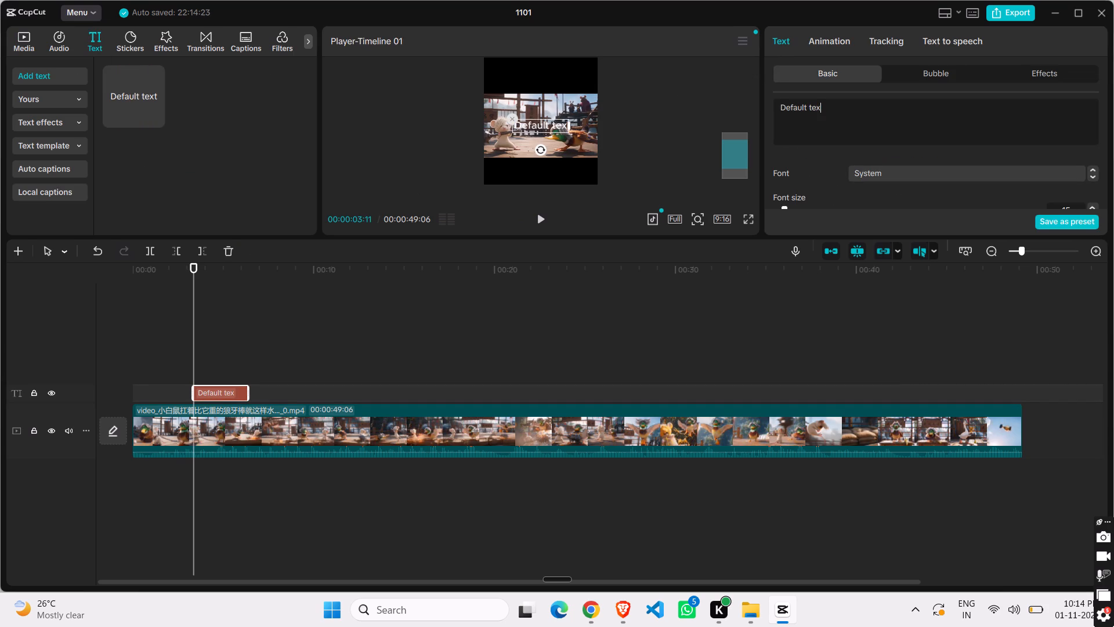
{"action": "key", "text": "l"}
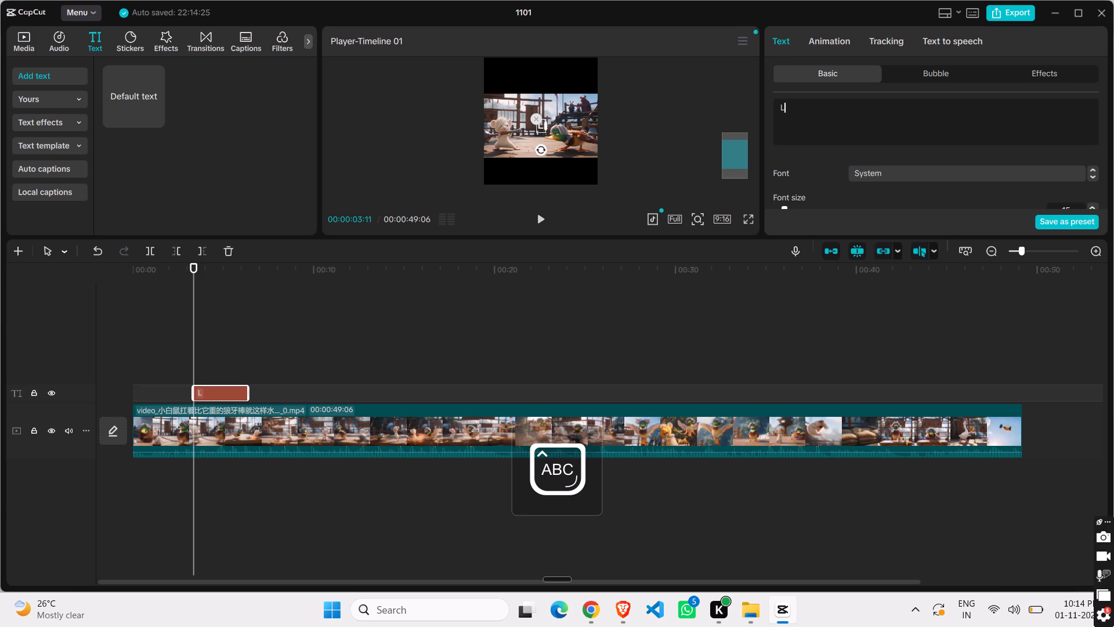
{"action": "type", "text": "ast"}
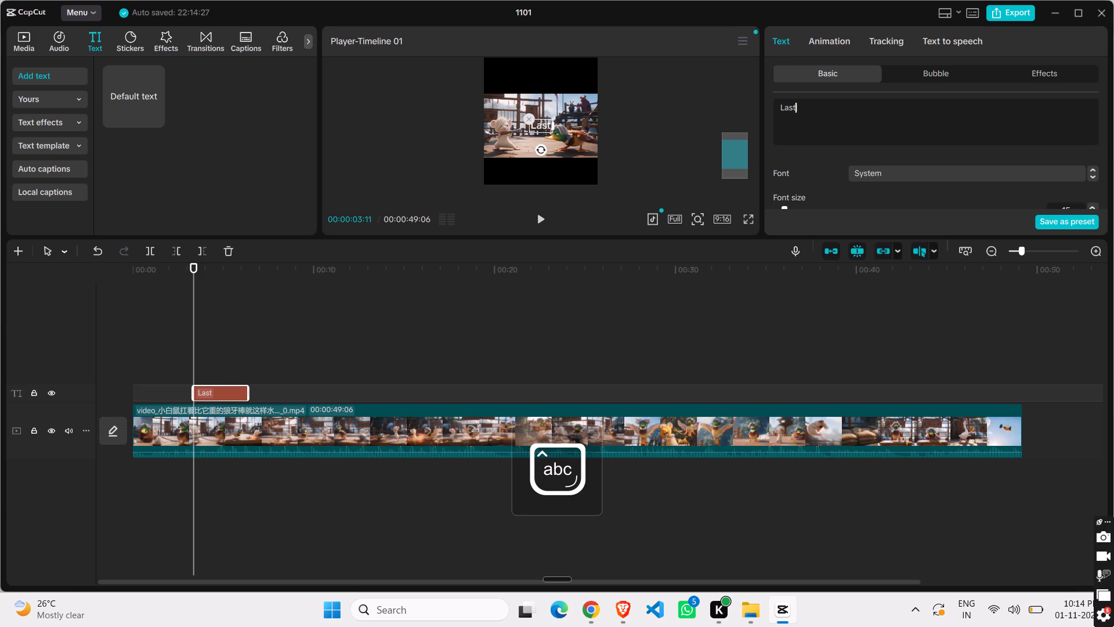
{"action": "key", "text": "space"}
{"action": "type", "text": "part"}
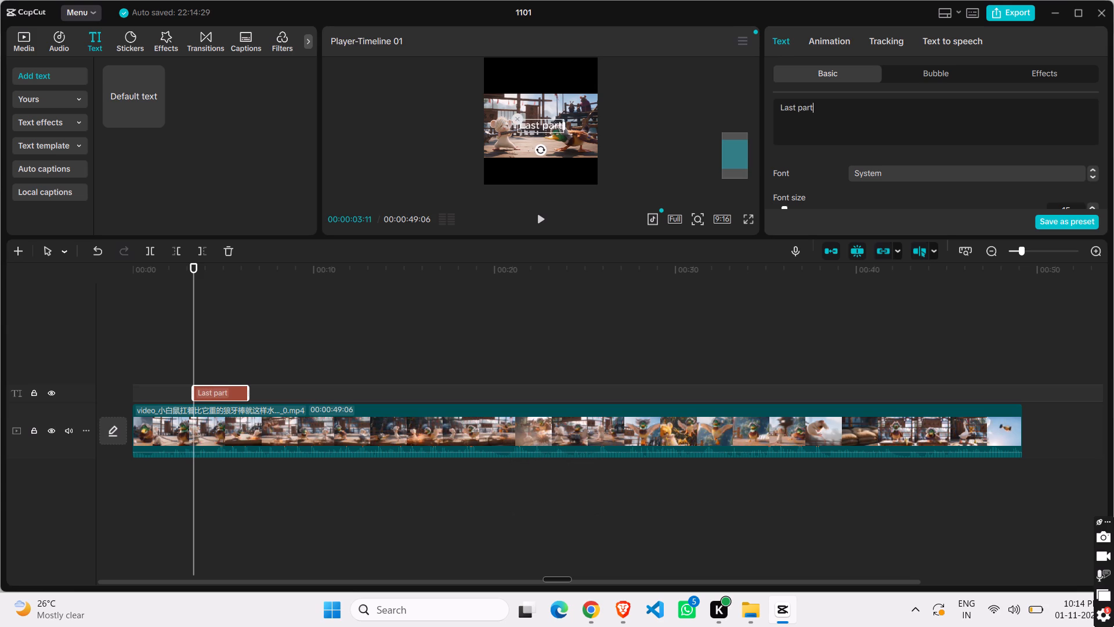
{"action": "key", "text": "BackSpace"}
{"action": "key", "text": "BackSpace"}
{"action": "key", "text": "BackSpace"}
{"action": "key", "text": "BackSpace"}
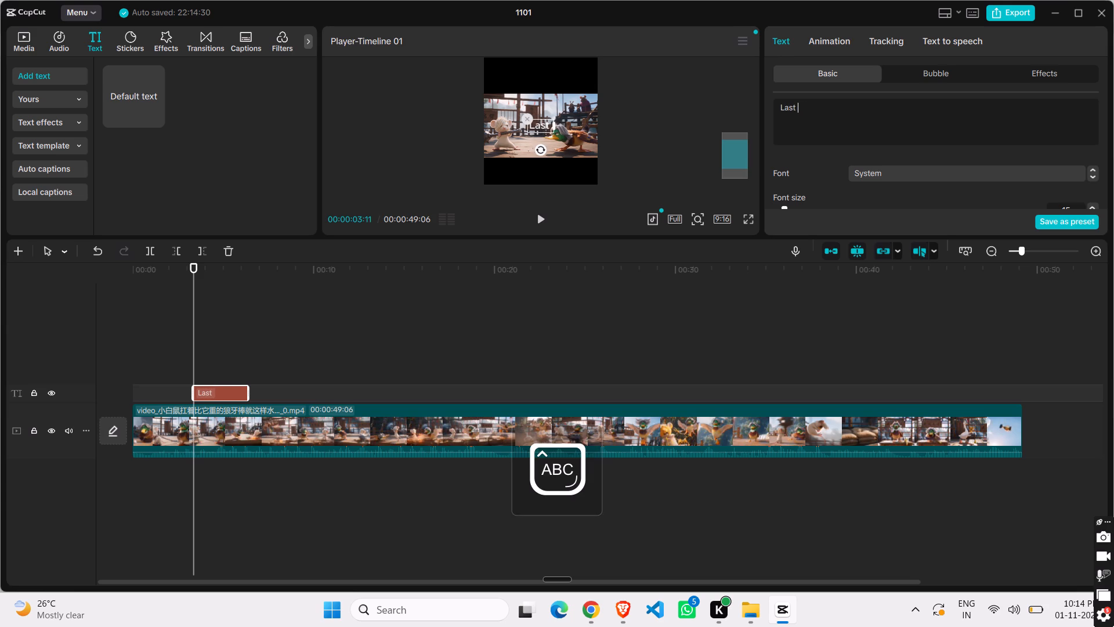
{"action": "type", "text": "PART"}
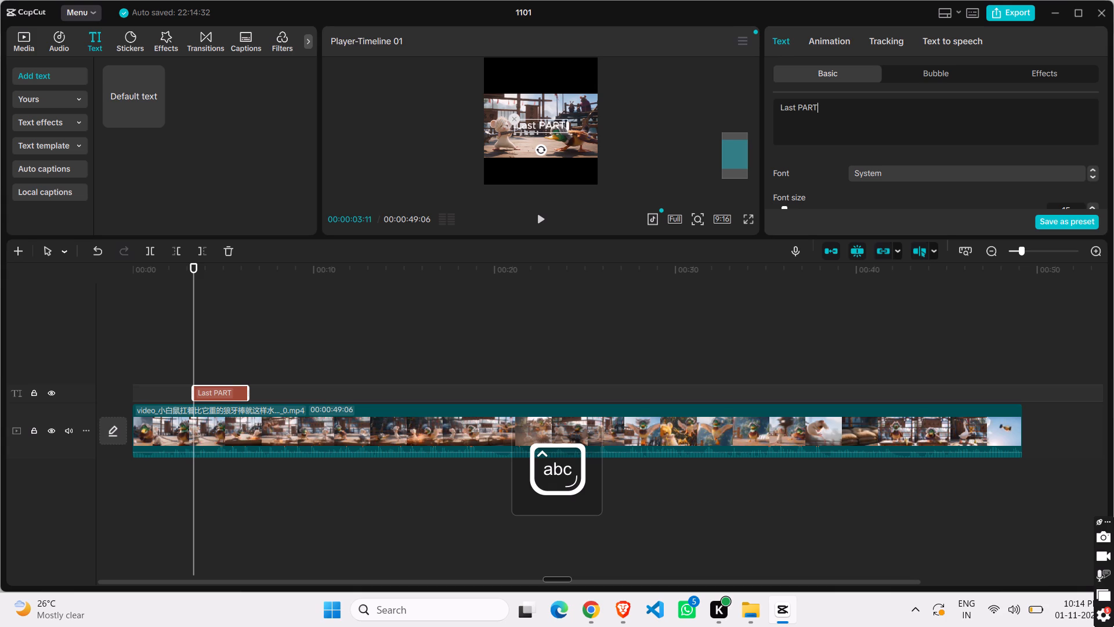
{"action": "key", "text": "BackSpace"}
{"action": "key", "text": "BackSpace"}
{"action": "key", "text": "BackSpace"}
{"action": "type", "text": "art"}
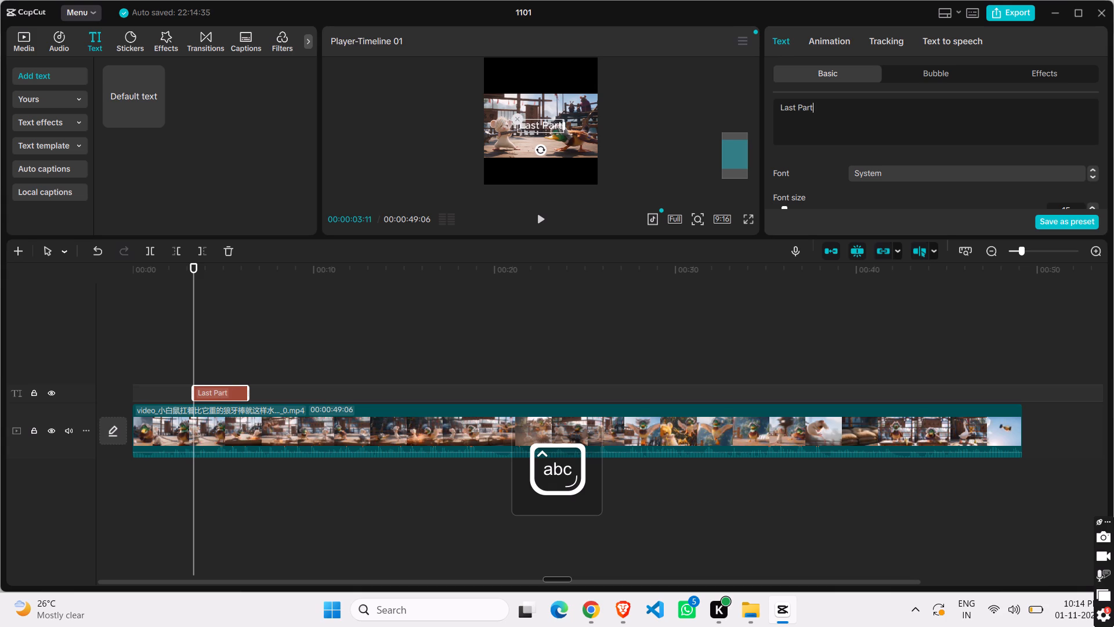
Move the "Last Part" text up into the black area above the video picture in the preview.
{"action": "left_click_drag", "start_coordinate": [540, 122], "coordinate": [533, 84]}
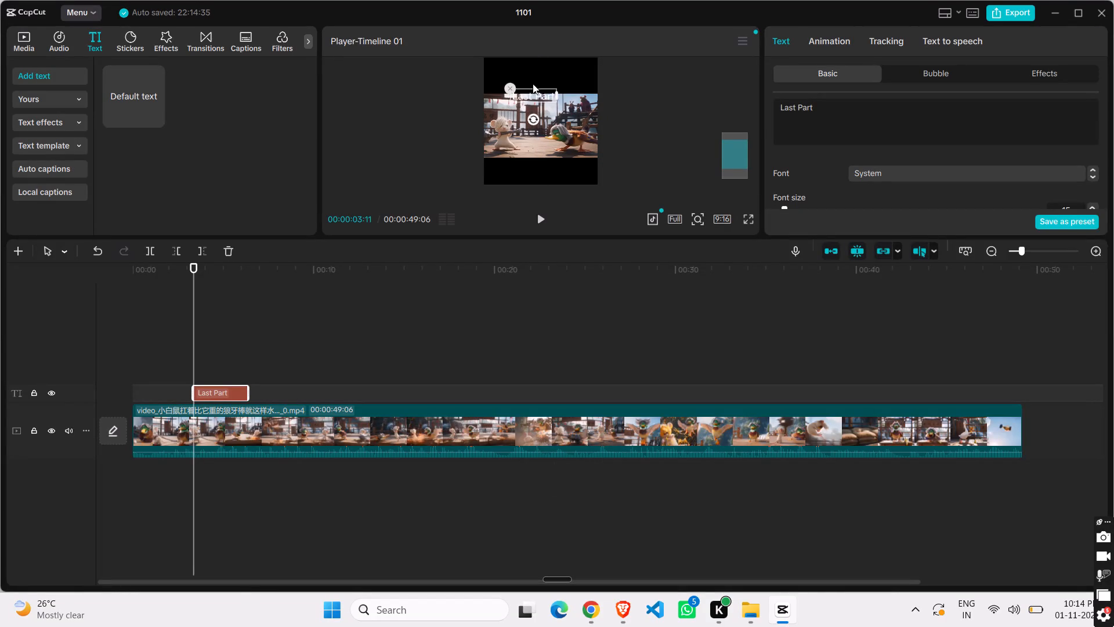
{"action": "left_click_drag", "start_coordinate": [533, 84], "coordinate": [535, 67]}
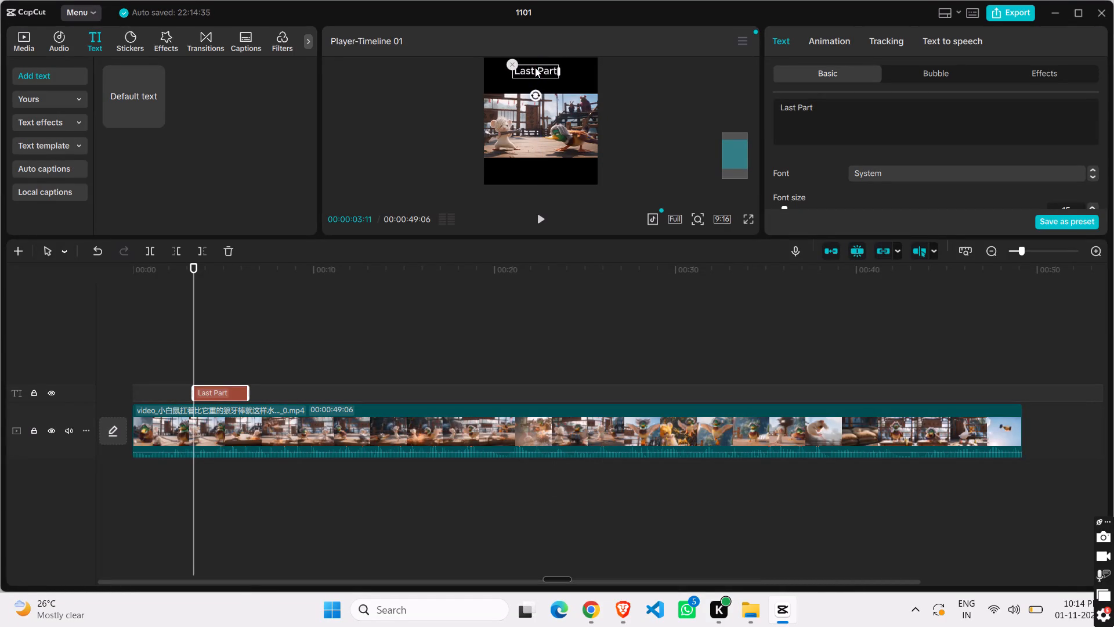
Nudge the "Last Part" text so it sits horizontally centred above the video picture in the preview.
{"action": "left_click_drag", "start_coordinate": [535, 67], "coordinate": [536, 69]}
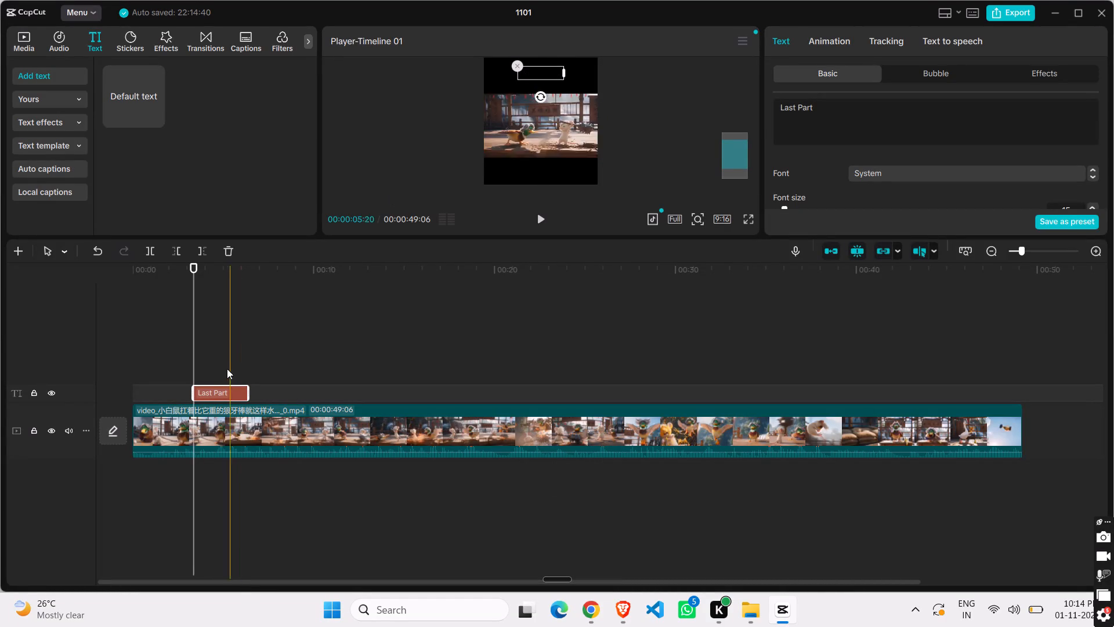
Extend both ends of the "Last Part" text clip so it spans the whole video clip, from the start to 00:00:49:06.
{"action": "left_click_drag", "start_coordinate": [191, 392], "coordinate": [136, 398]}
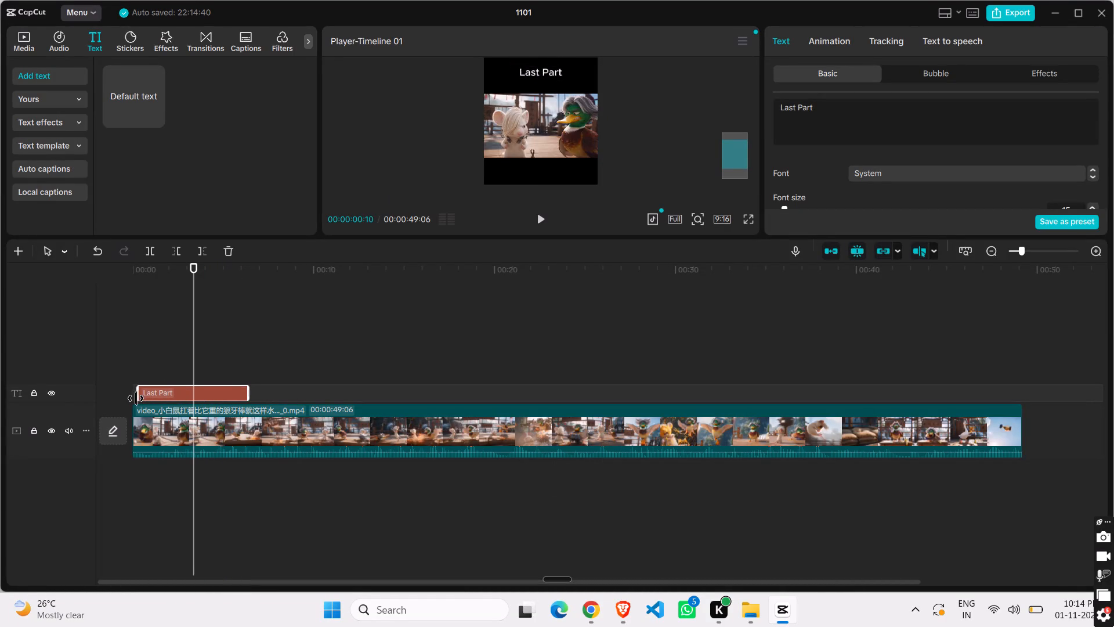
{"action": "left_click_drag", "start_coordinate": [136, 398], "coordinate": [136, 398]}
{"action": "left_click", "coordinate": [136, 398]}
{"action": "left_click_drag", "start_coordinate": [136, 398], "coordinate": [130, 398]}
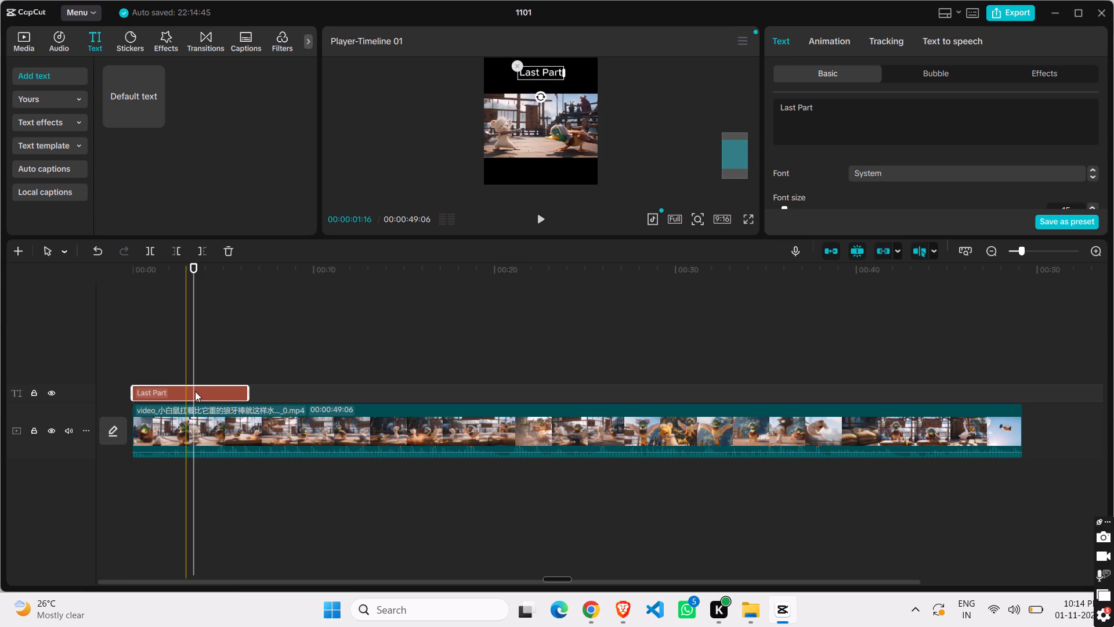
{"action": "left_click_drag", "start_coordinate": [247, 389], "coordinate": [830, 434]}
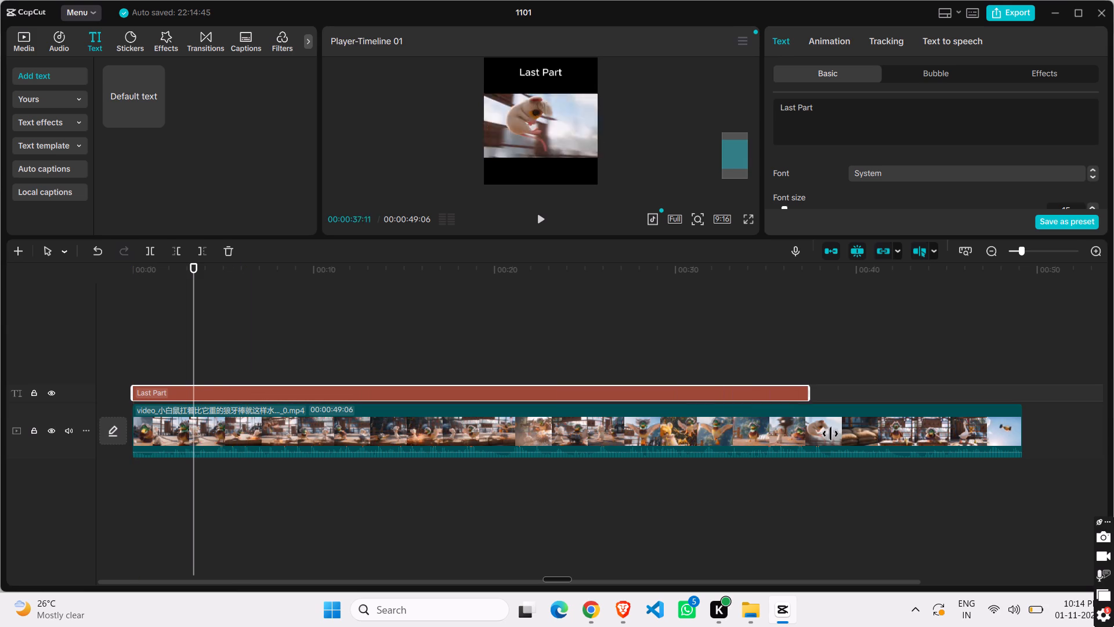
{"action": "left_click_drag", "start_coordinate": [830, 434], "coordinate": [1021, 410]}
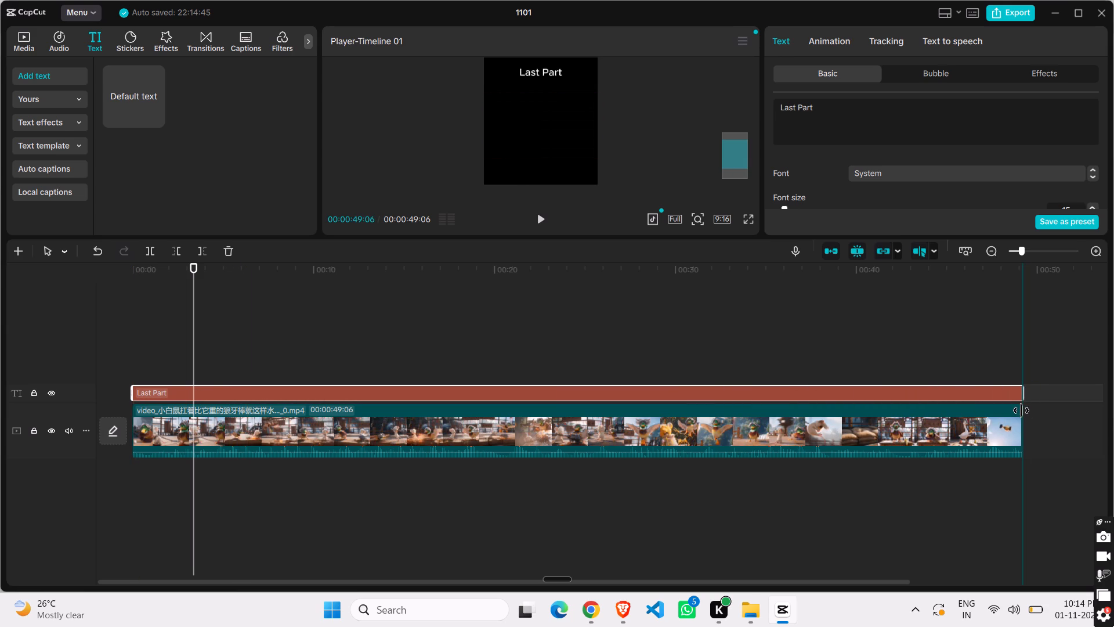
Export the captioned timeline as 1101 to the D:/manga_s2/manhwarecap/1101 folder, in 2K HEVC mp4 at 30fps.
{"action": "left_click", "coordinate": [1022, 7]}
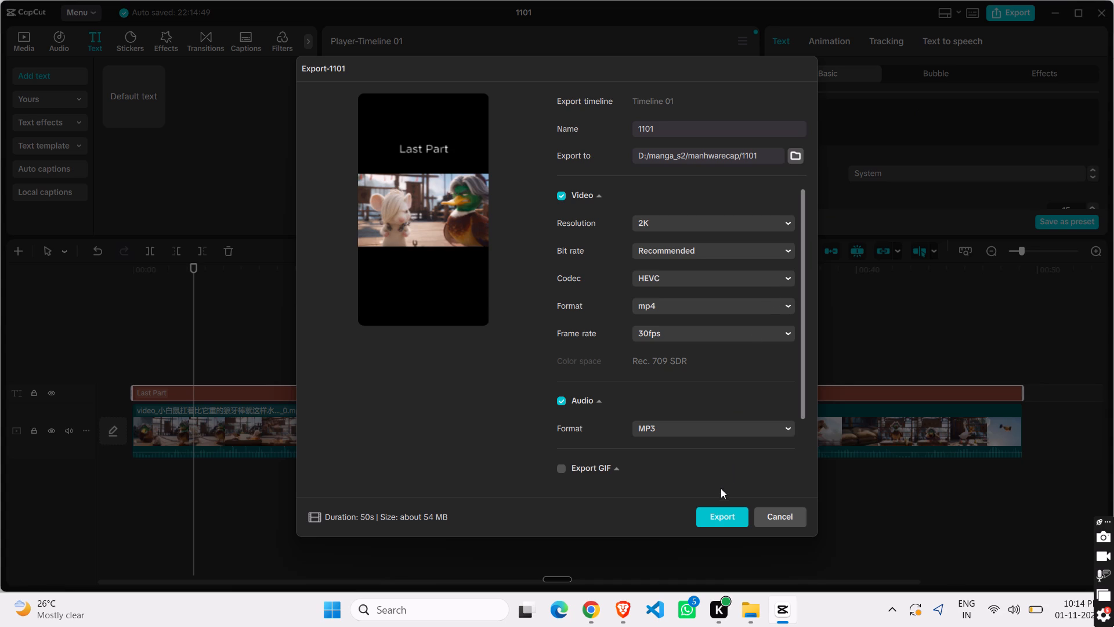
{"action": "left_click", "coordinate": [717, 517]}
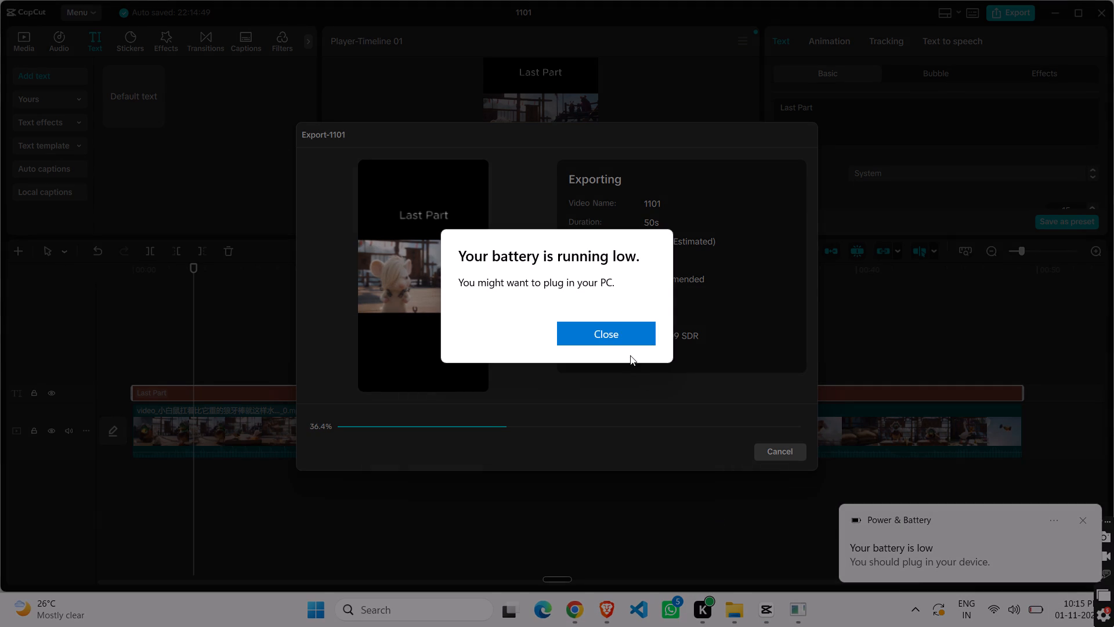
Dismiss the low-battery warning covering the export progress window.
{"action": "left_click", "coordinate": [617, 322]}
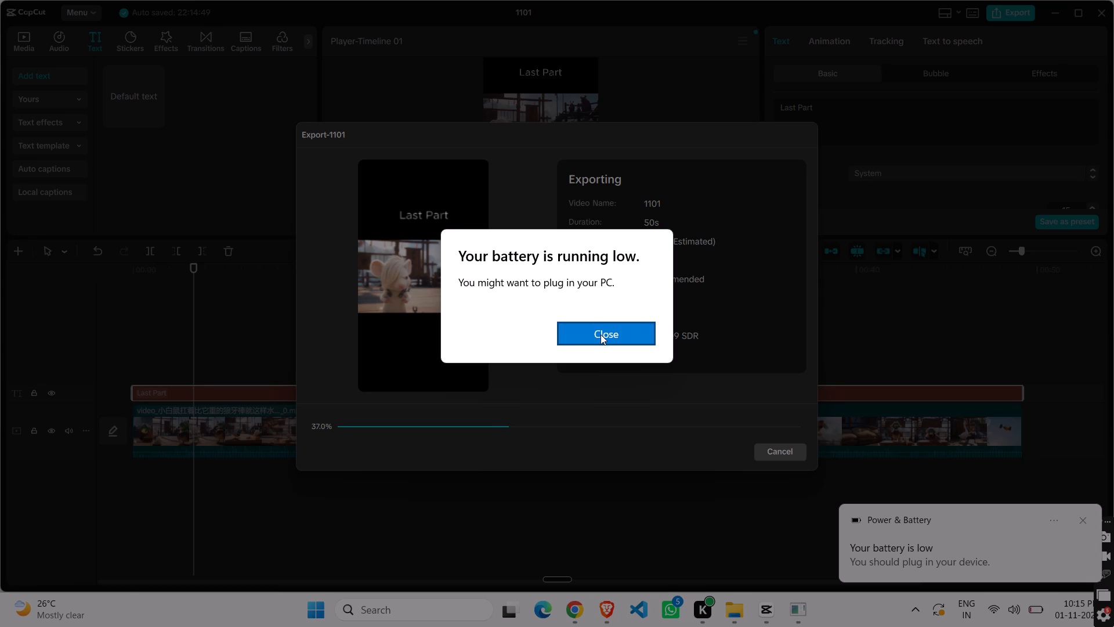
{"action": "left_click", "coordinate": [601, 334]}
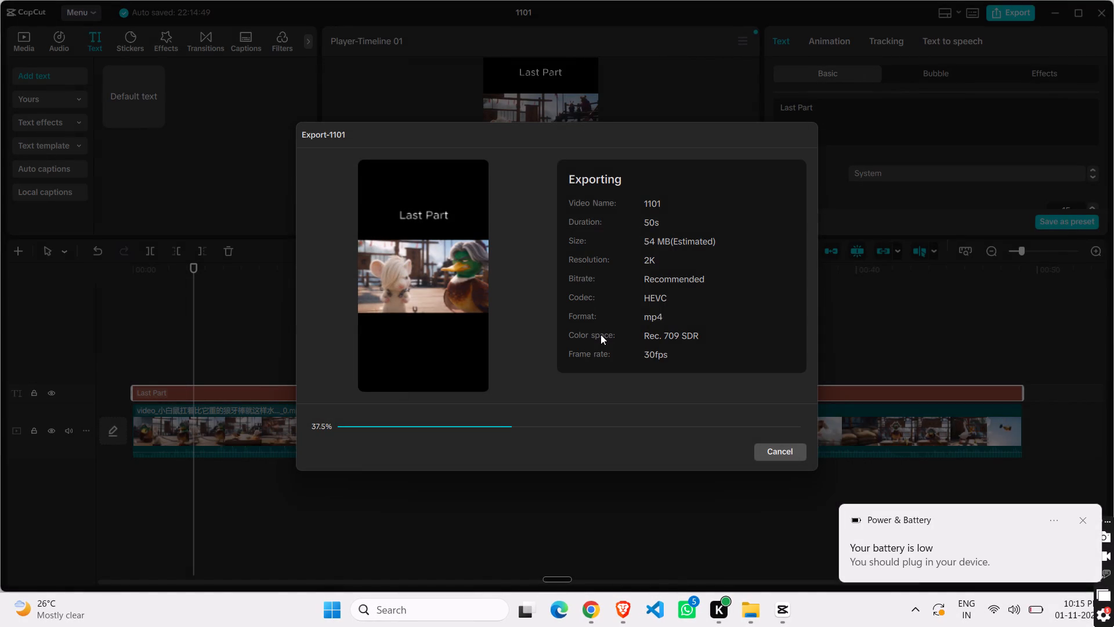